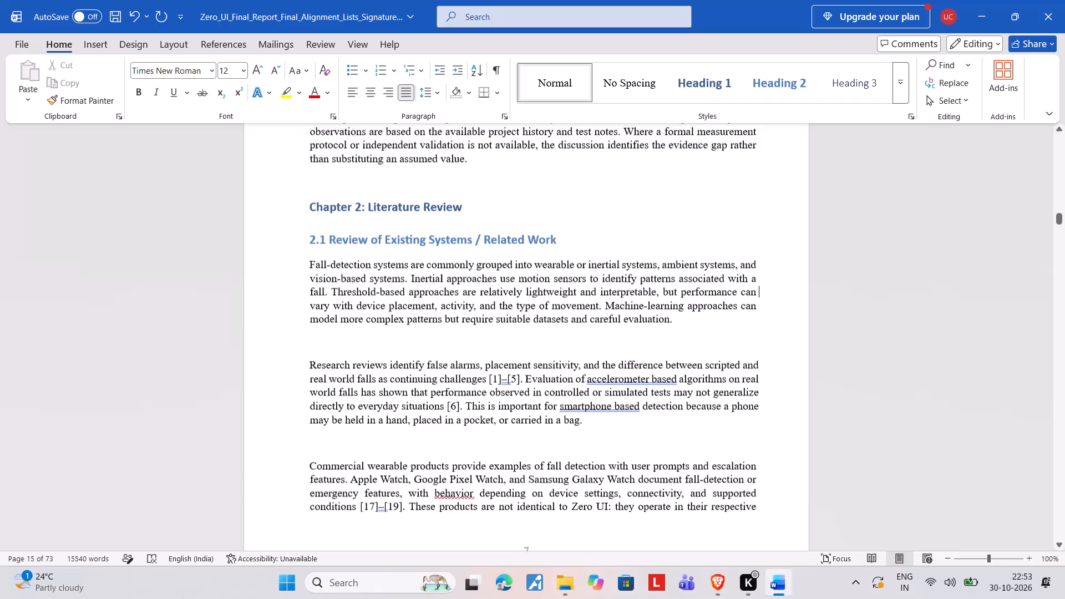
Justify the opening paragraph of section 2.4 Smartphone-Based Emergency Assistance, which runs across the page break.
scroll(831, 377, down, 5)
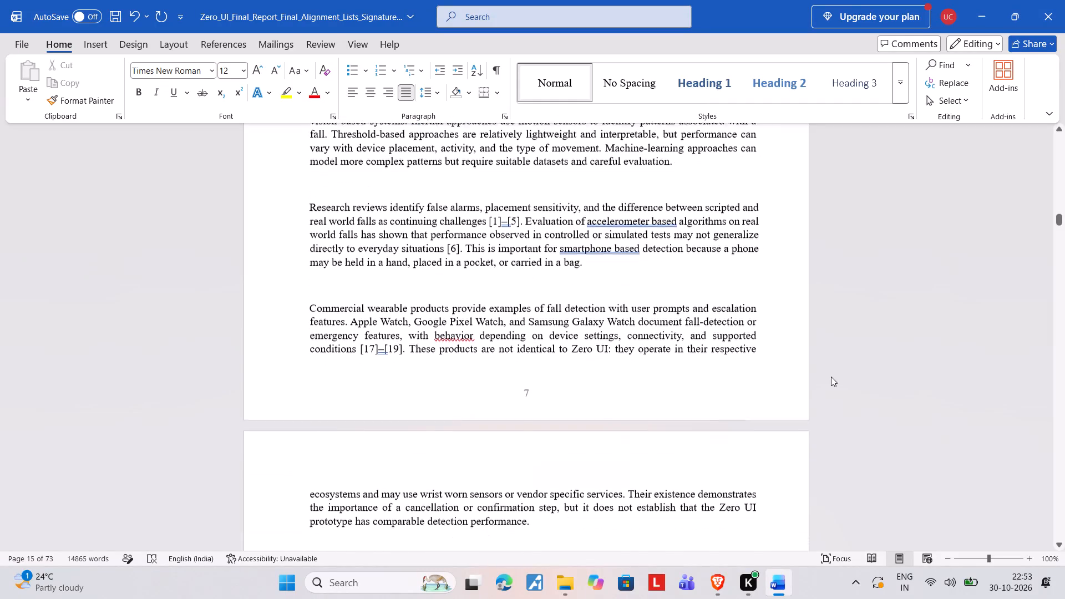
scroll(831, 377, down, 11)
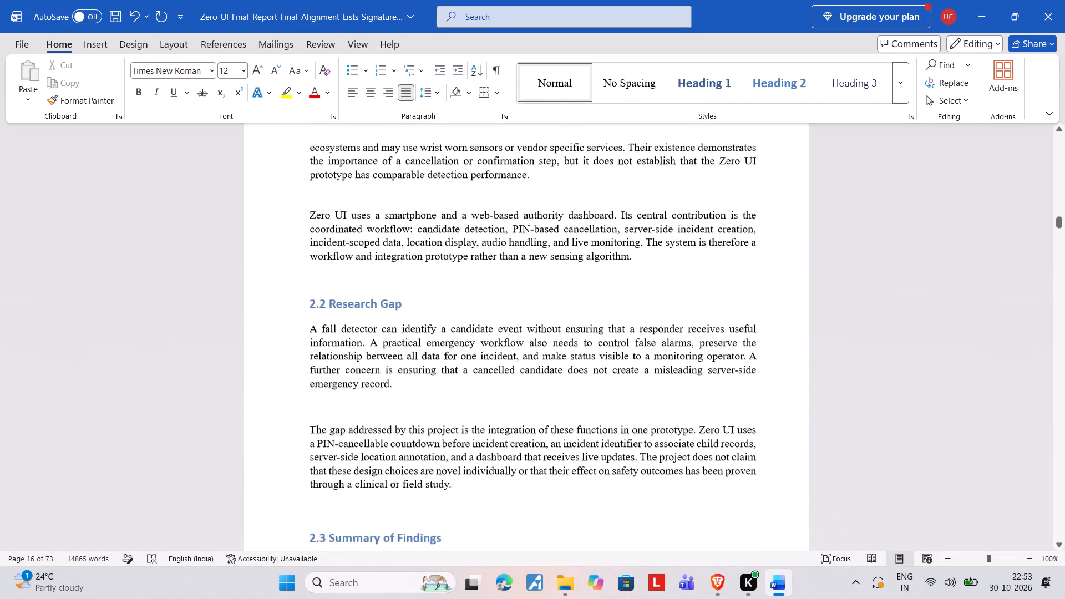
scroll(823, 378, down, 1)
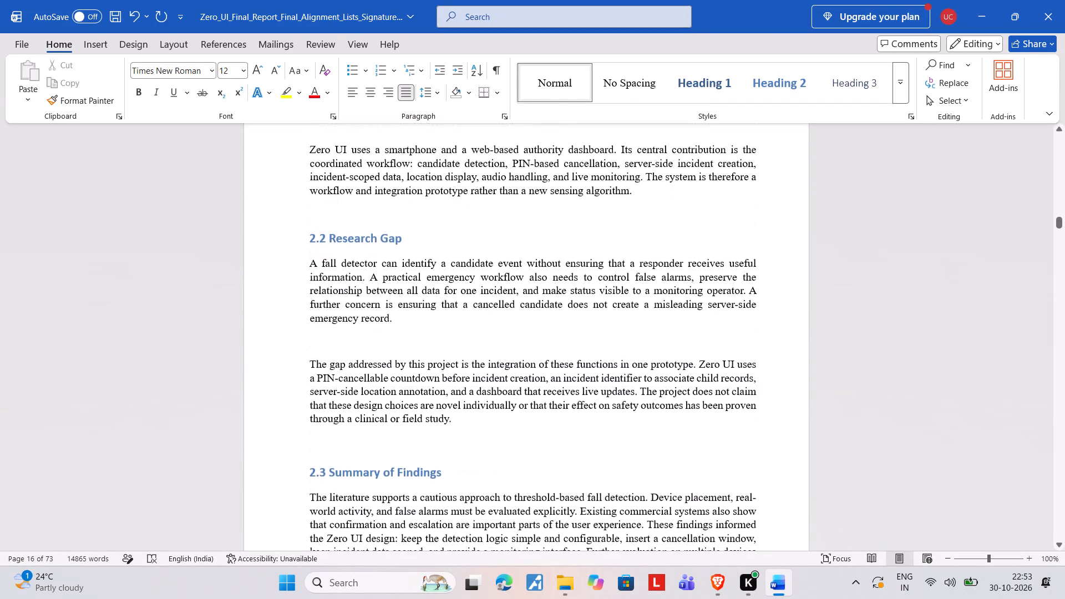
scroll(823, 378, down, 5)
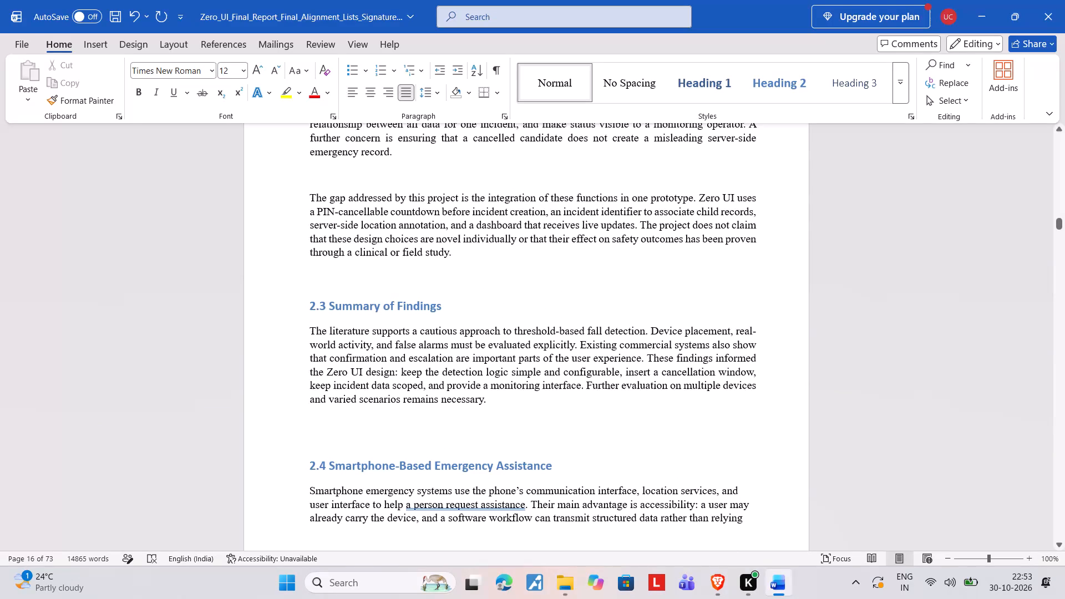
scroll(818, 380, down, 5)
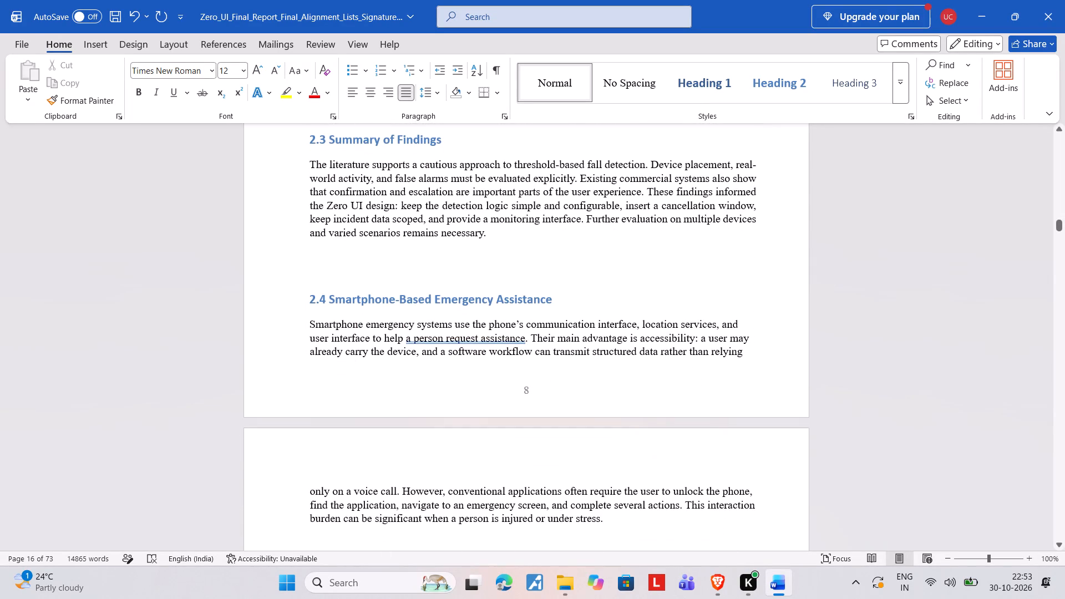
drag(607, 522, 394, 399)
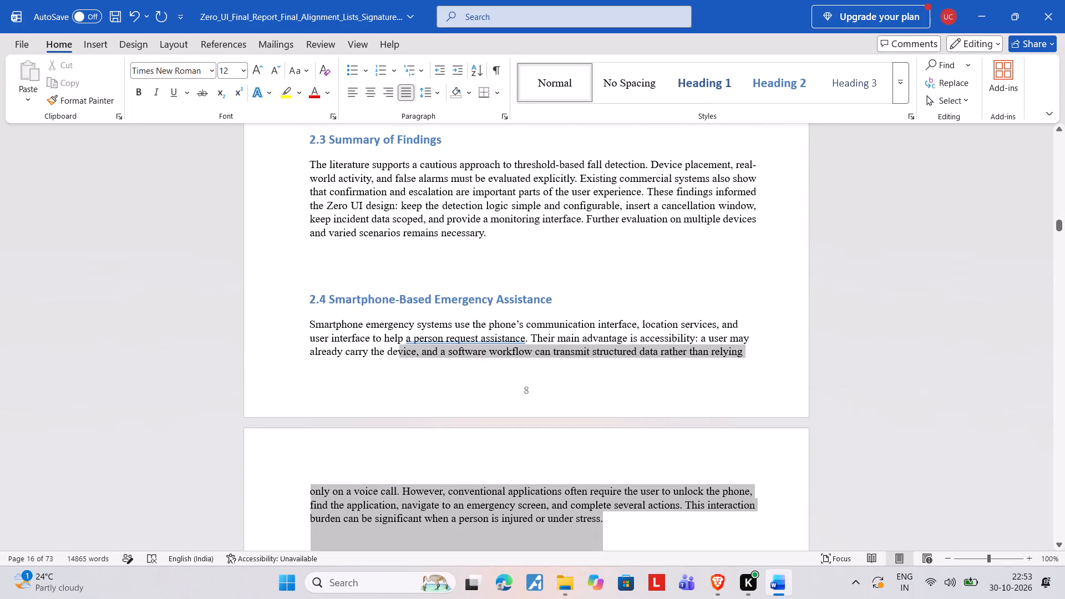
drag(394, 399, 301, 328)
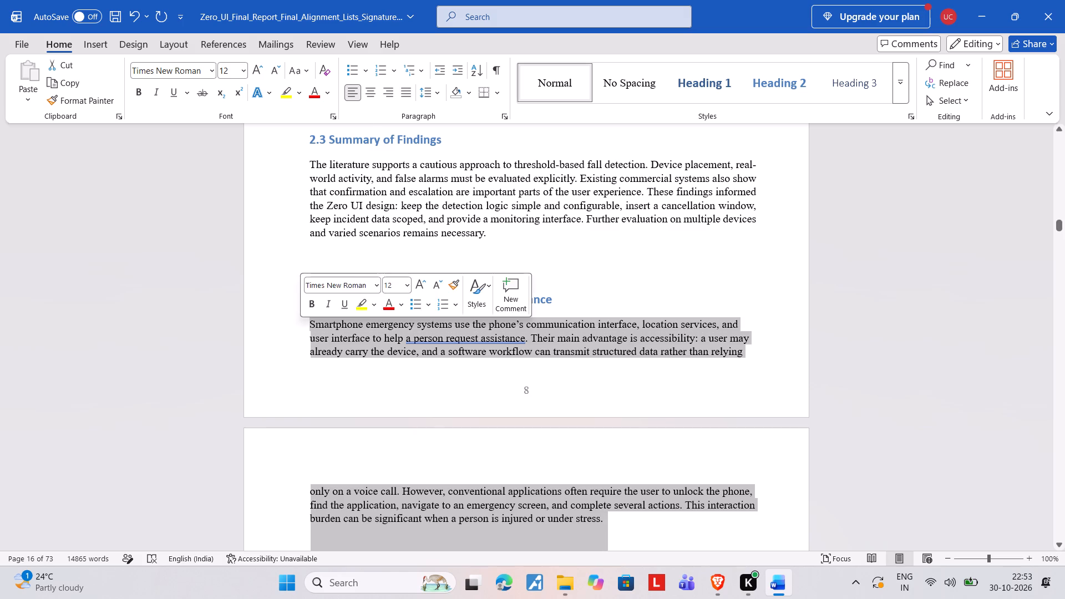
click(407, 97)
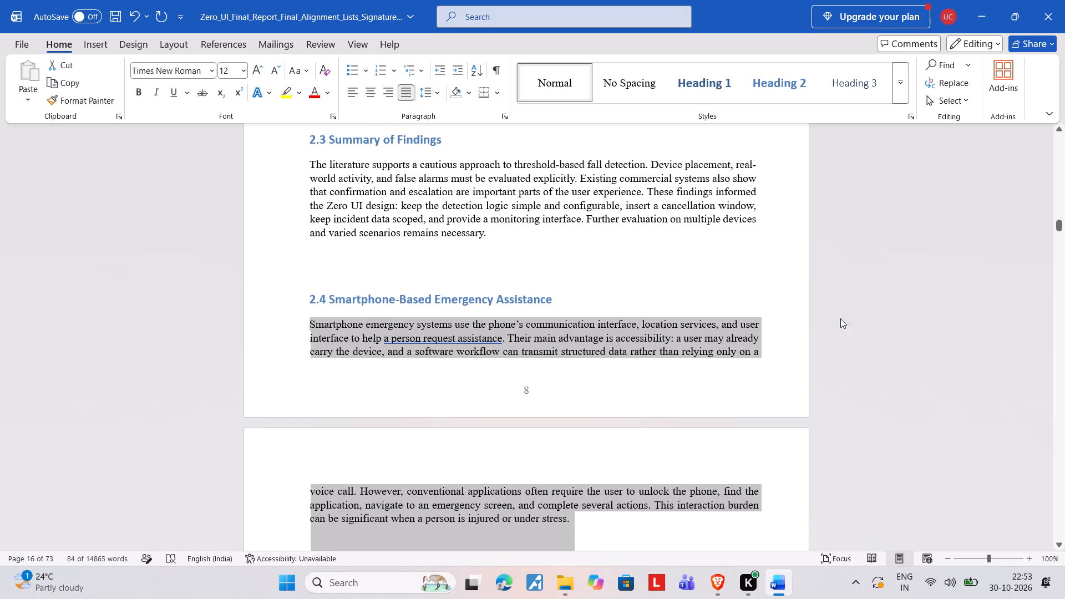
scroll(814, 343, down, 6)
click(842, 333)
Review the paragraph alignment and layout through the rest of Chapter 2, up to section 2.9 Research Gap and Design Implications.
scroll(839, 333, down, 3)
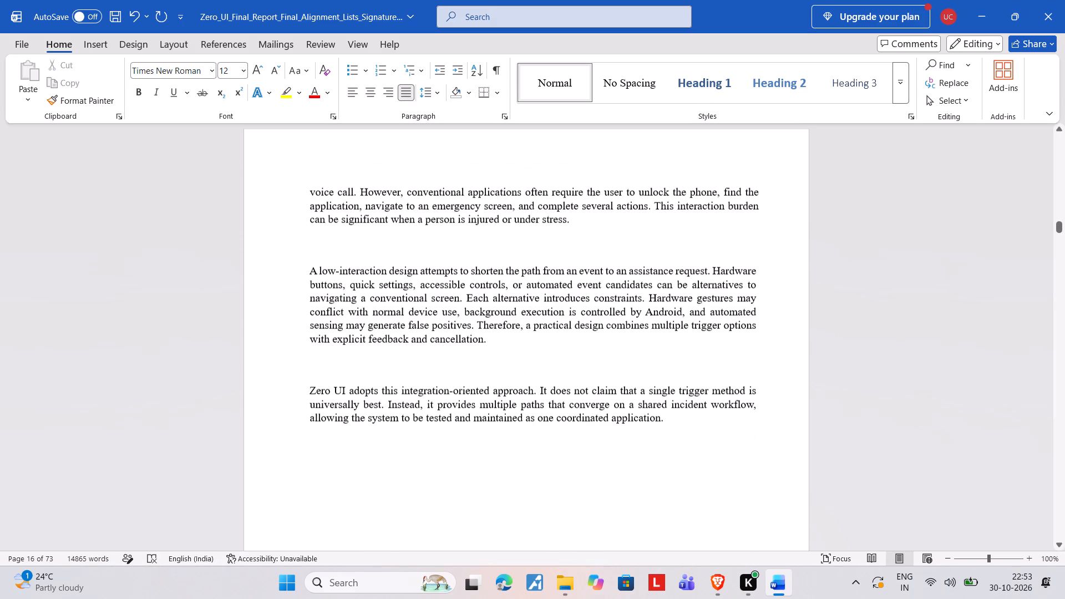
scroll(783, 381, down, 3)
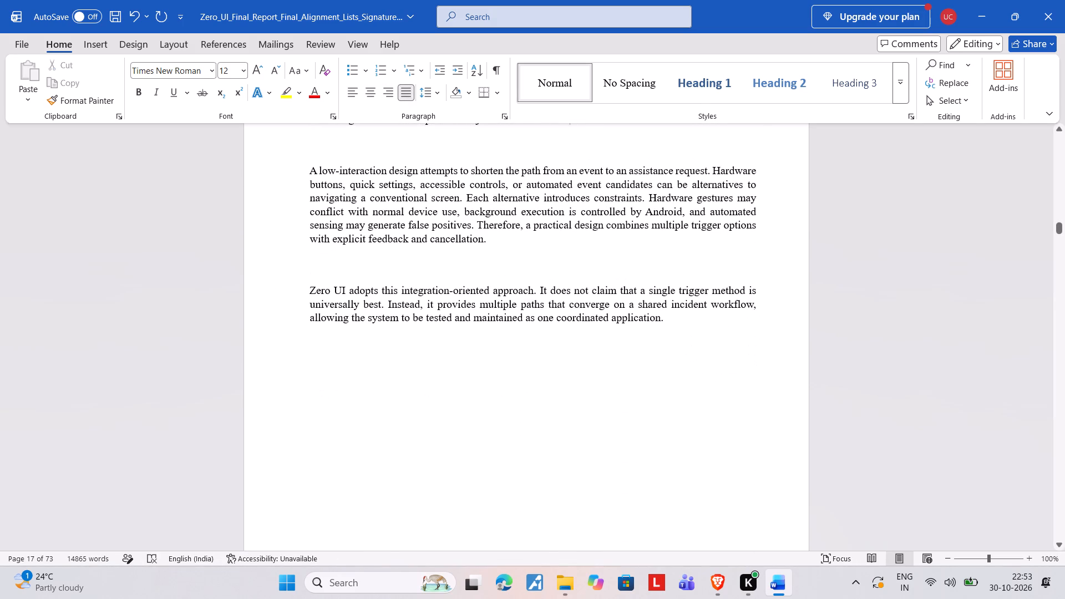
scroll(775, 414, down, 5)
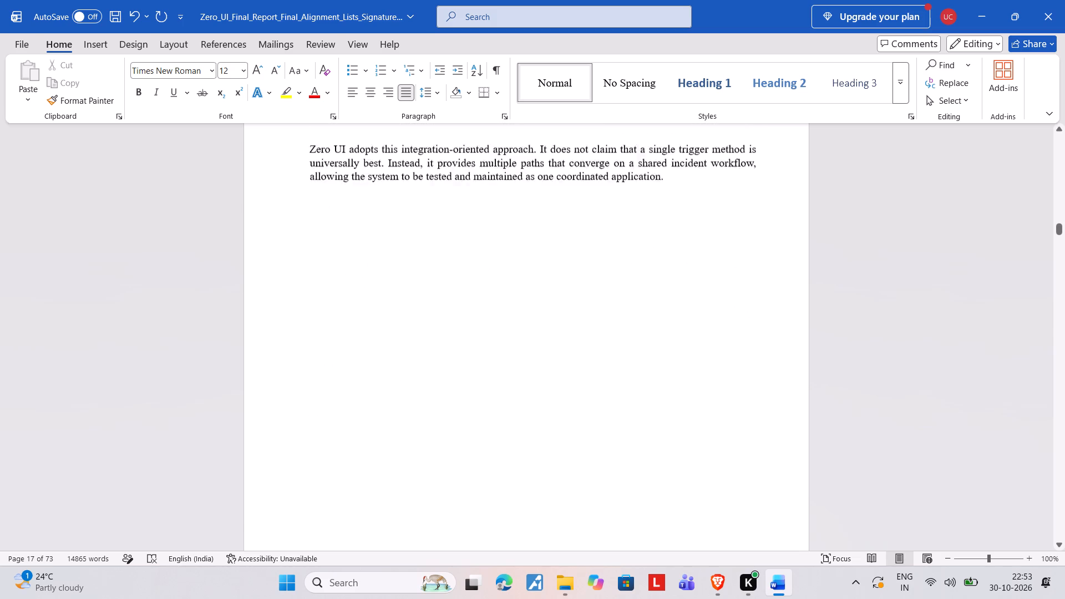
scroll(775, 414, down, 17)
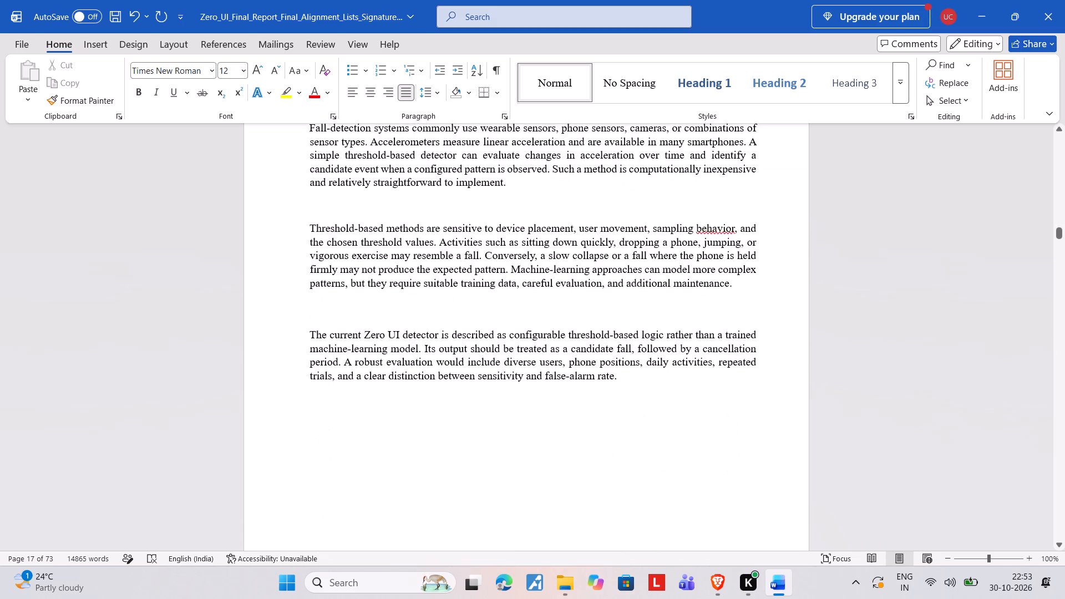
scroll(775, 414, down, 17)
scroll(775, 414, down, 5)
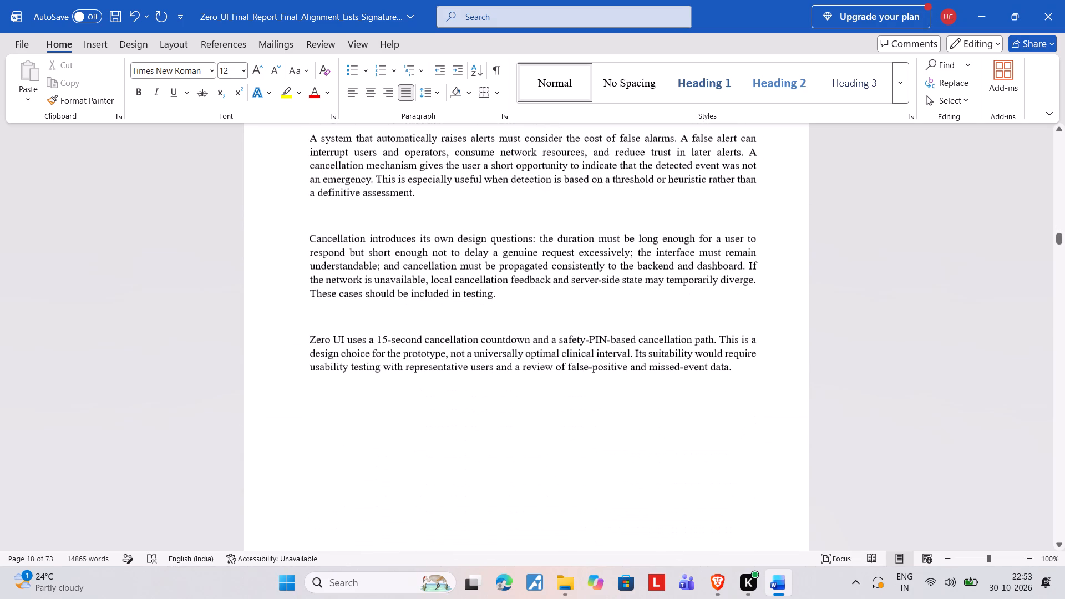
scroll(775, 414, down, 20)
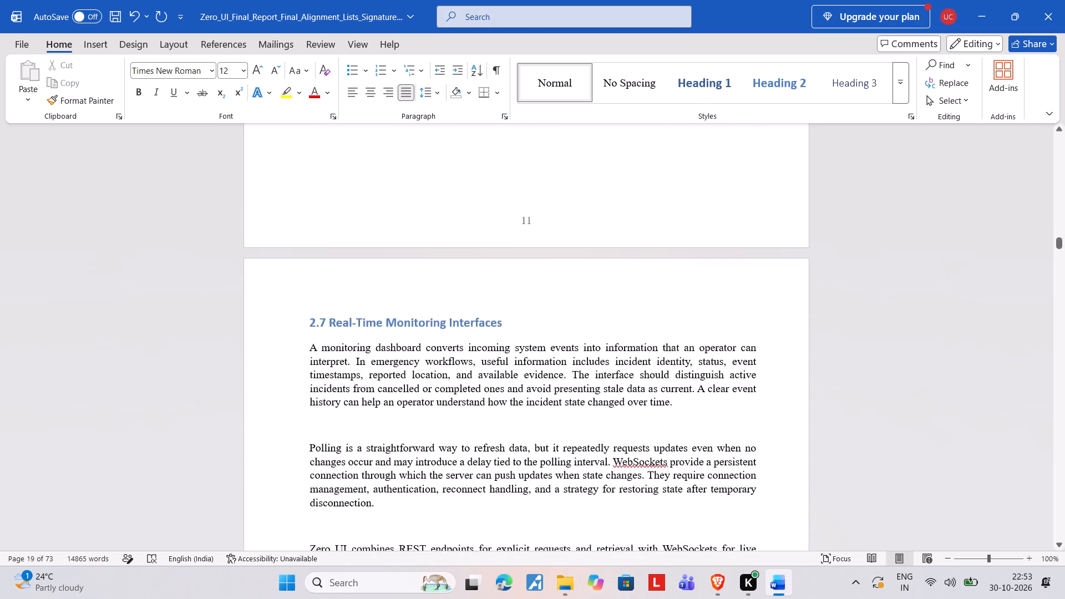
scroll(775, 414, down, 12)
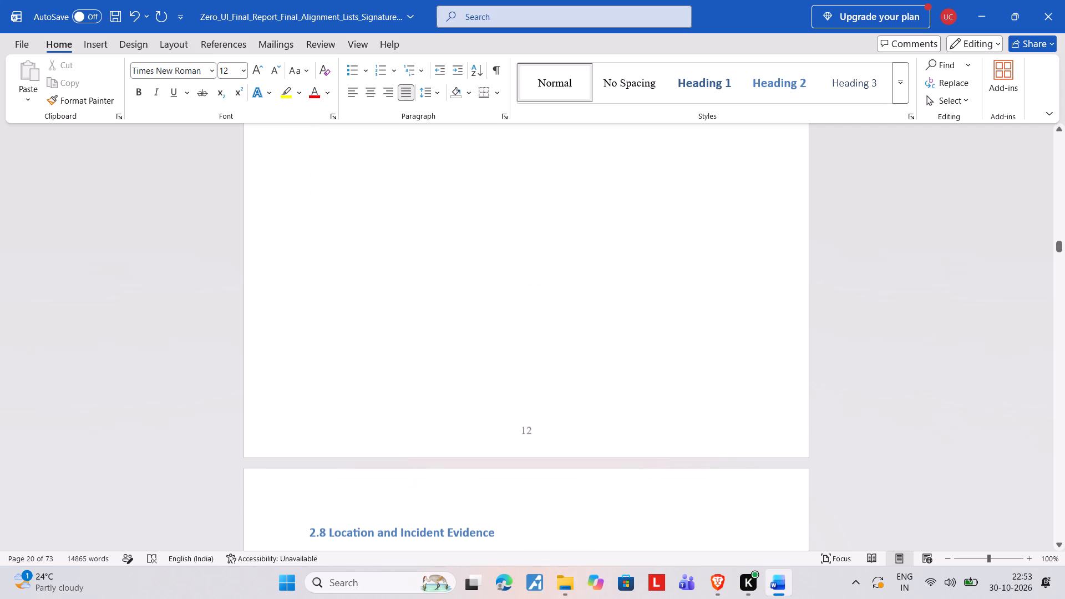
scroll(775, 414, down, 13)
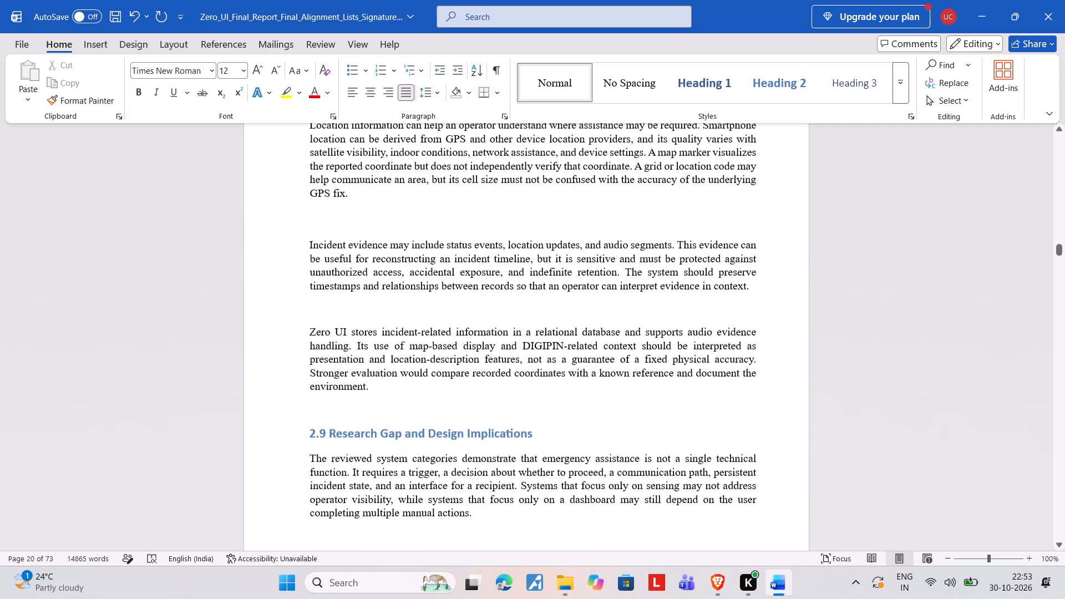
scroll(775, 414, down, 2)
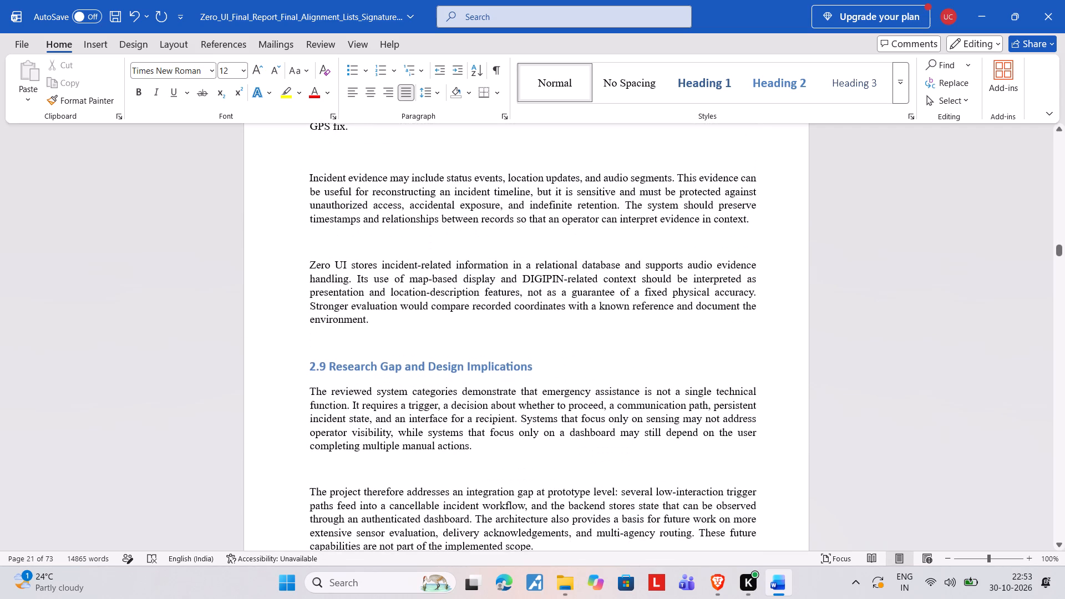
scroll(775, 414, down, 8)
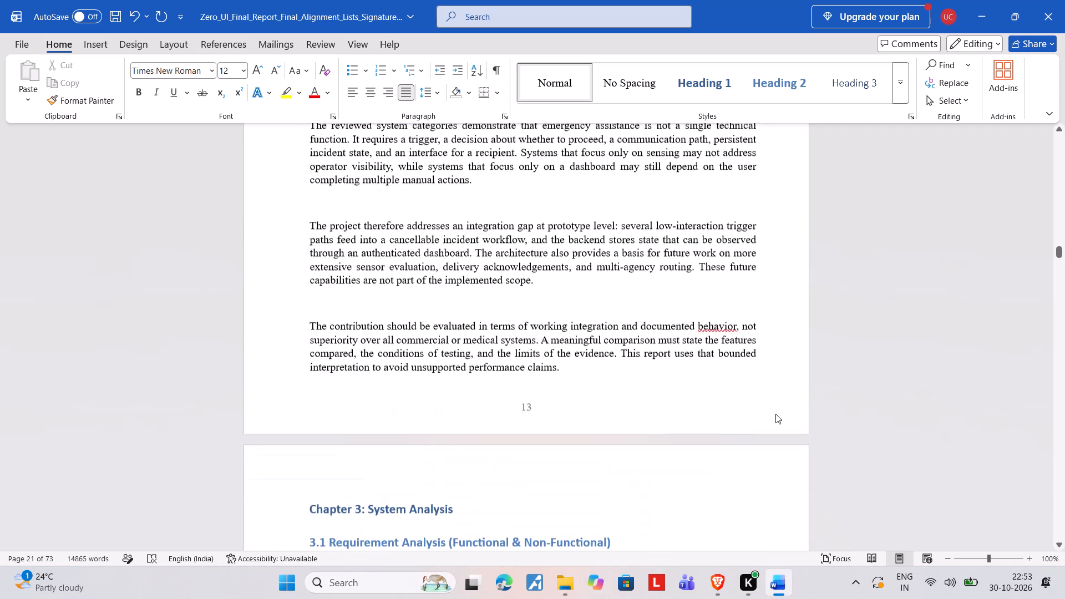
Review the paragraph alignment in Chapter 3: System Analysis, from section 3.1 to the page before 3.8 Risk Analysis.
scroll(775, 414, down, 14)
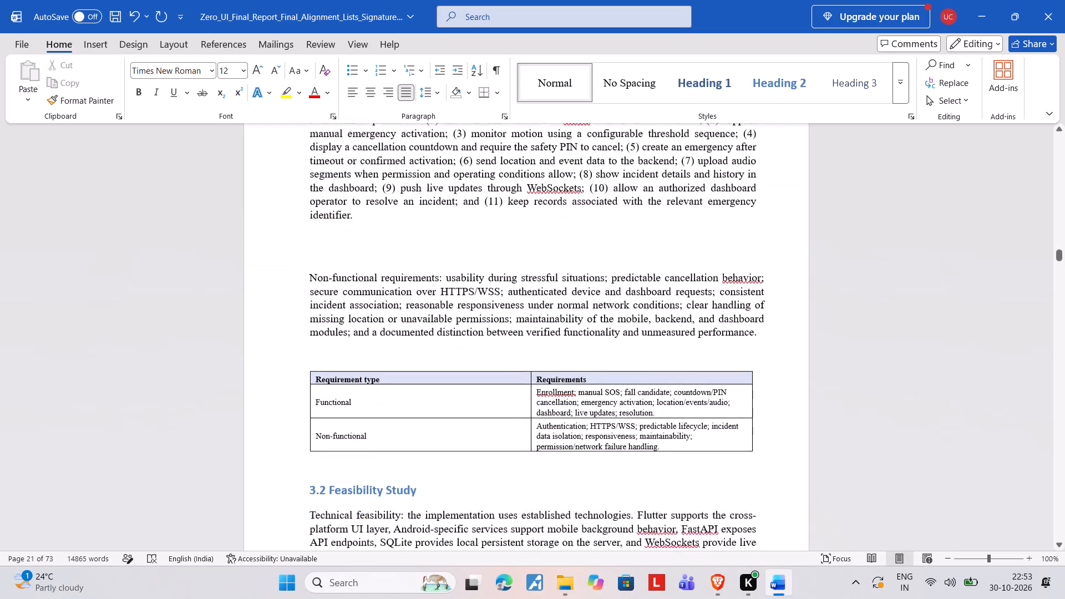
scroll(775, 414, down, 5)
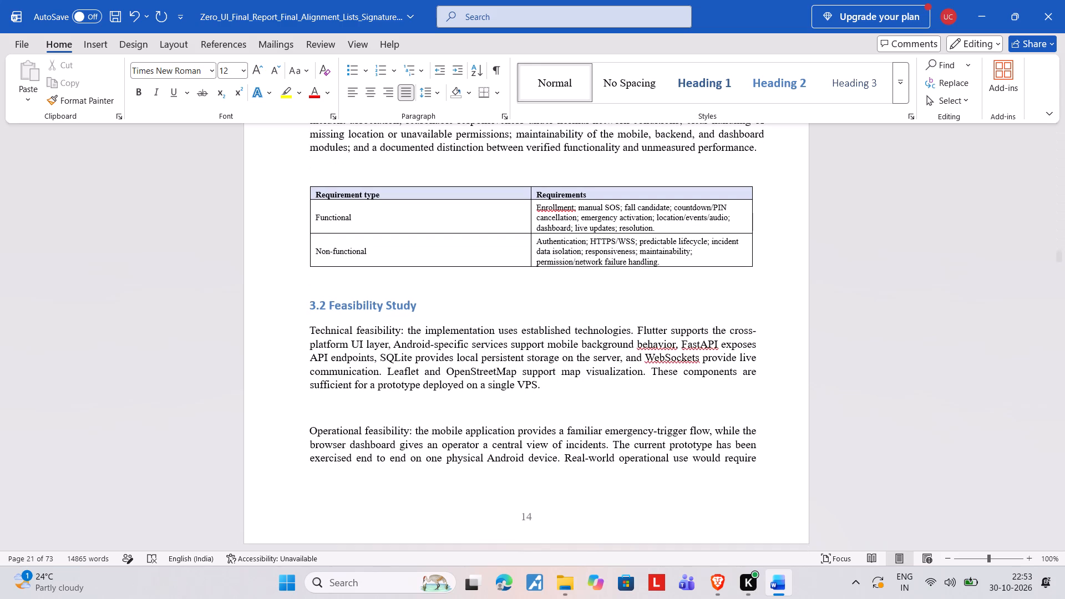
scroll(775, 414, down, 7)
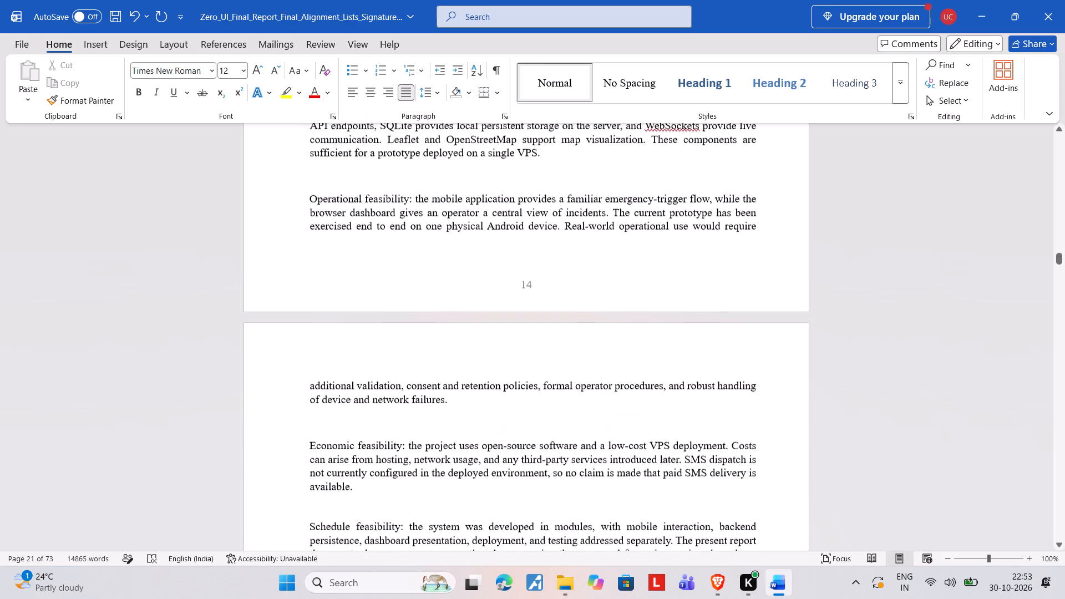
scroll(775, 414, down, 9)
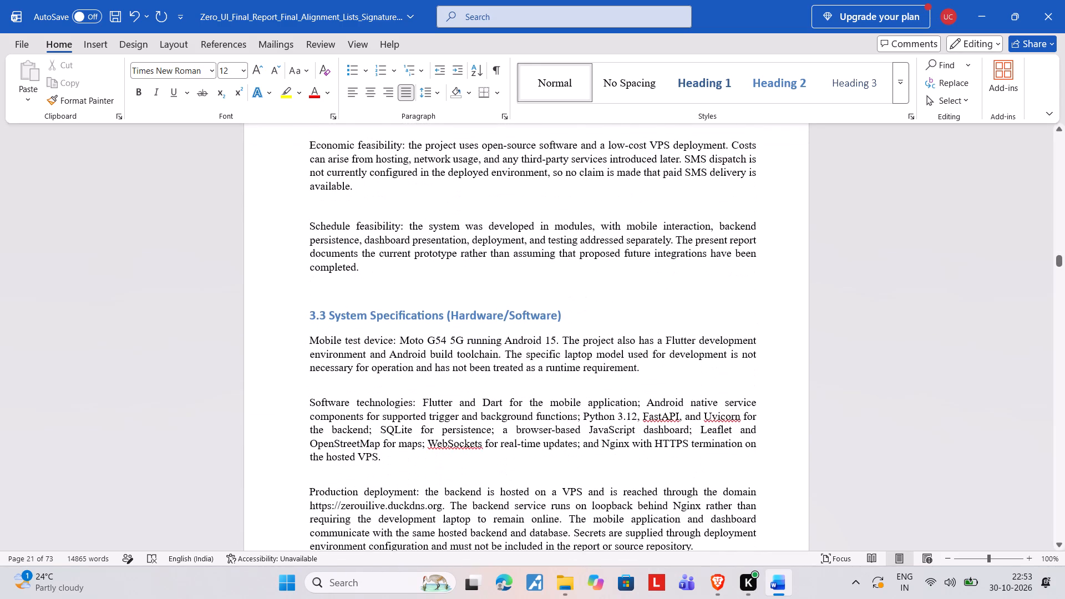
scroll(775, 414, down, 3)
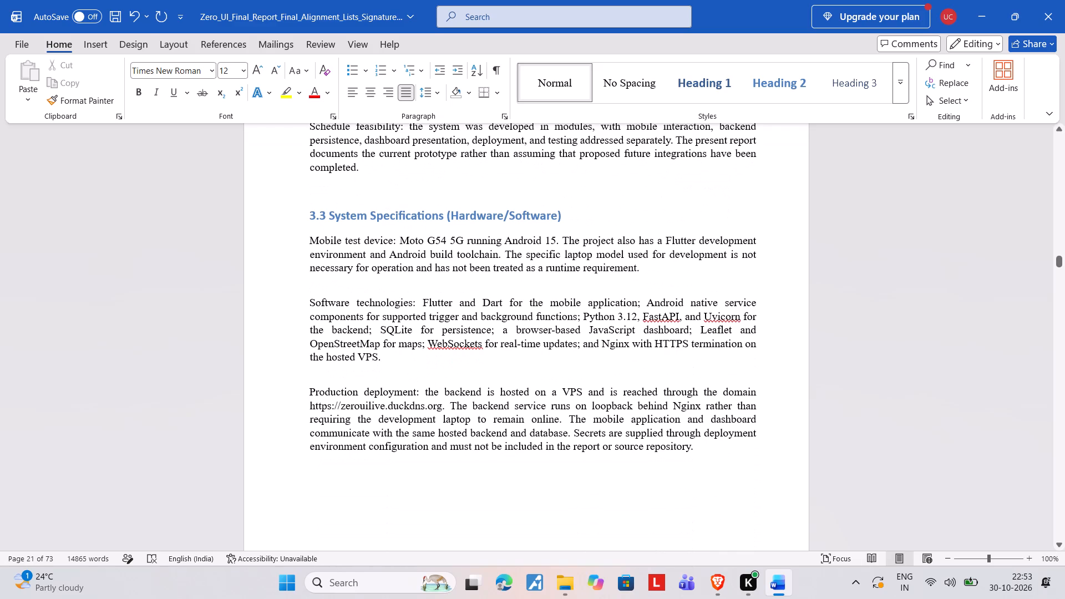
scroll(775, 414, down, 5)
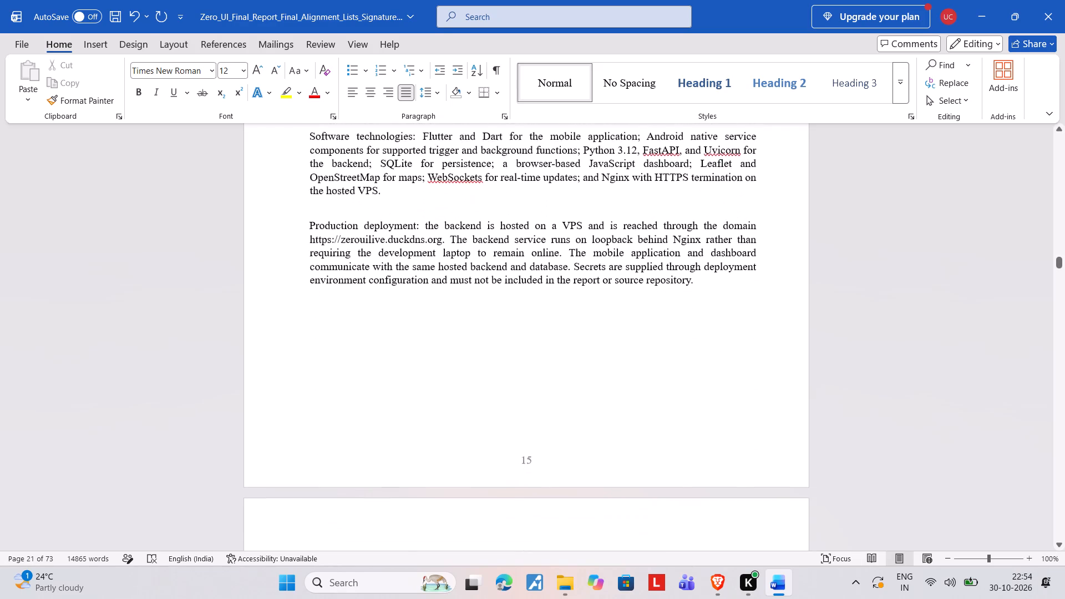
scroll(775, 414, down, 17)
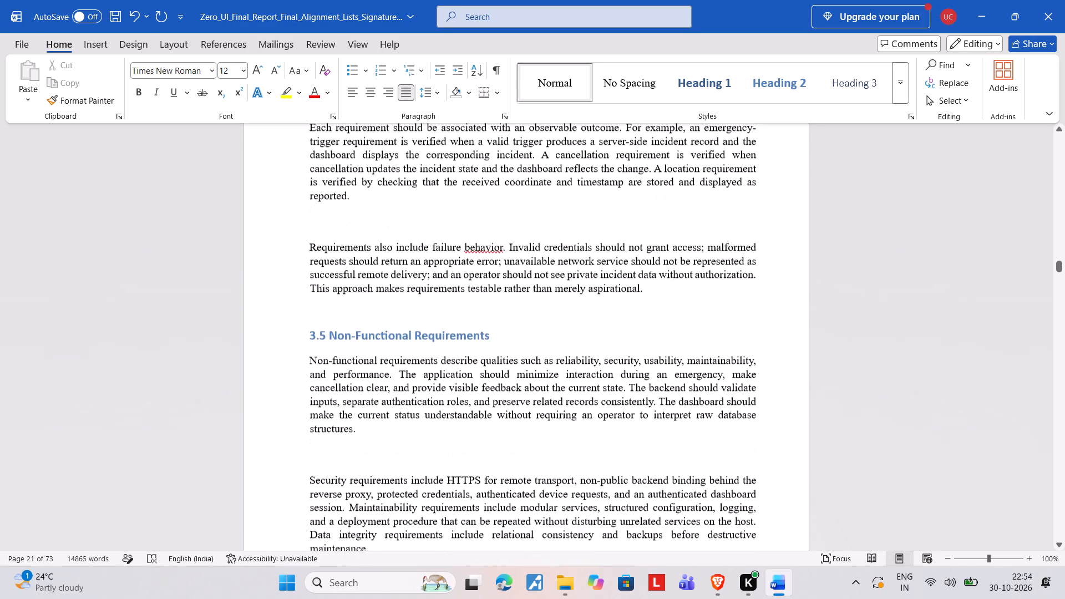
scroll(775, 414, down, 13)
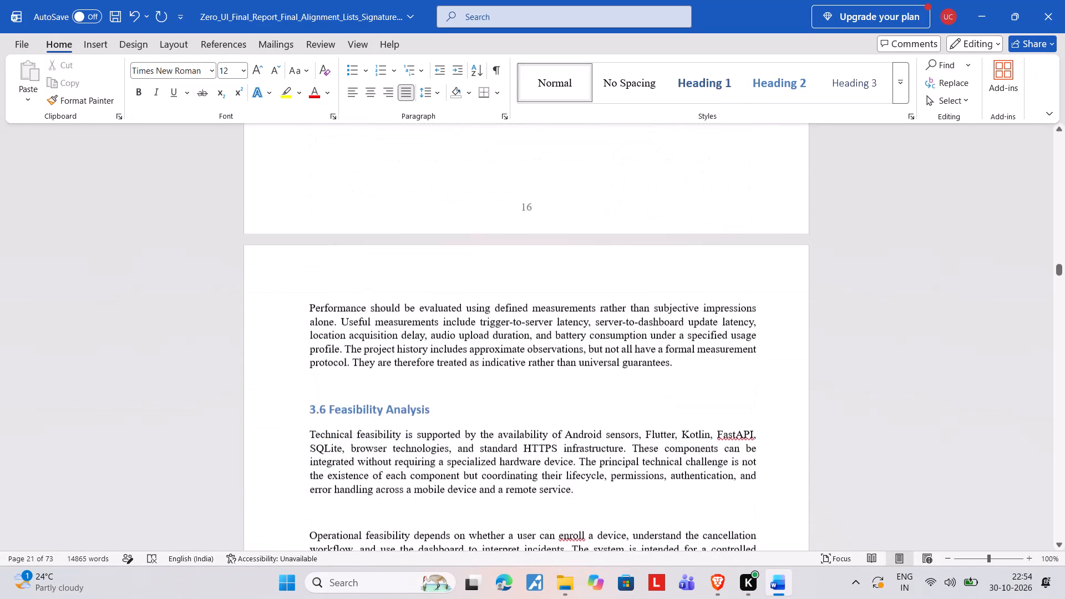
scroll(775, 414, down, 7)
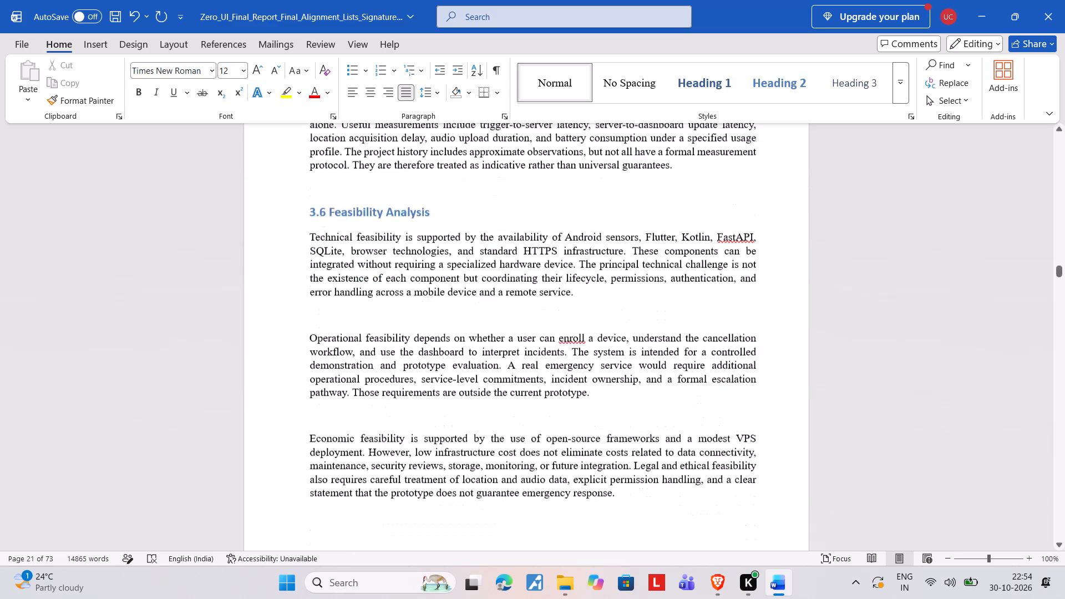
scroll(775, 414, up, 5)
scroll(775, 414, down, 10)
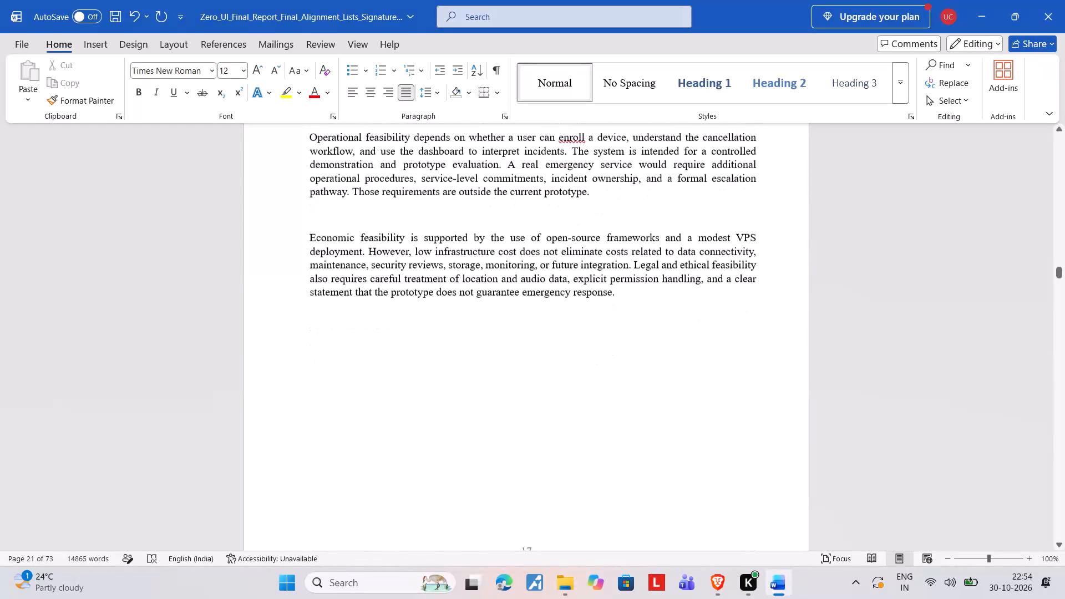
scroll(775, 414, down, 17)
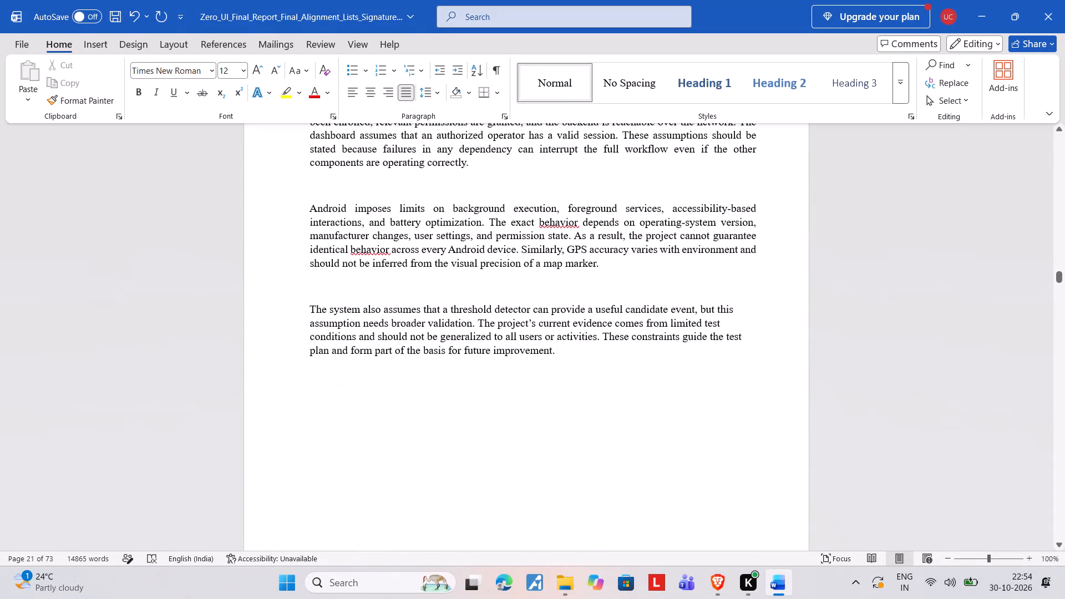
Justify the paragraph beginning "The system also assumes that a threshold detector", just before section 3.8.
drag(575, 359, 481, 338)
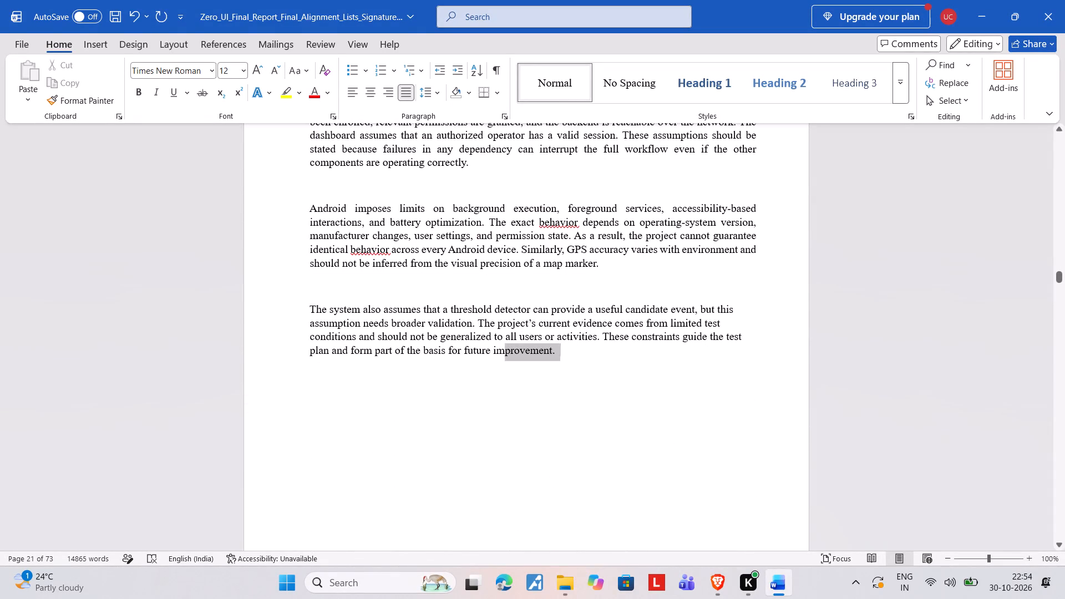
drag(481, 338, 297, 309)
click(407, 92)
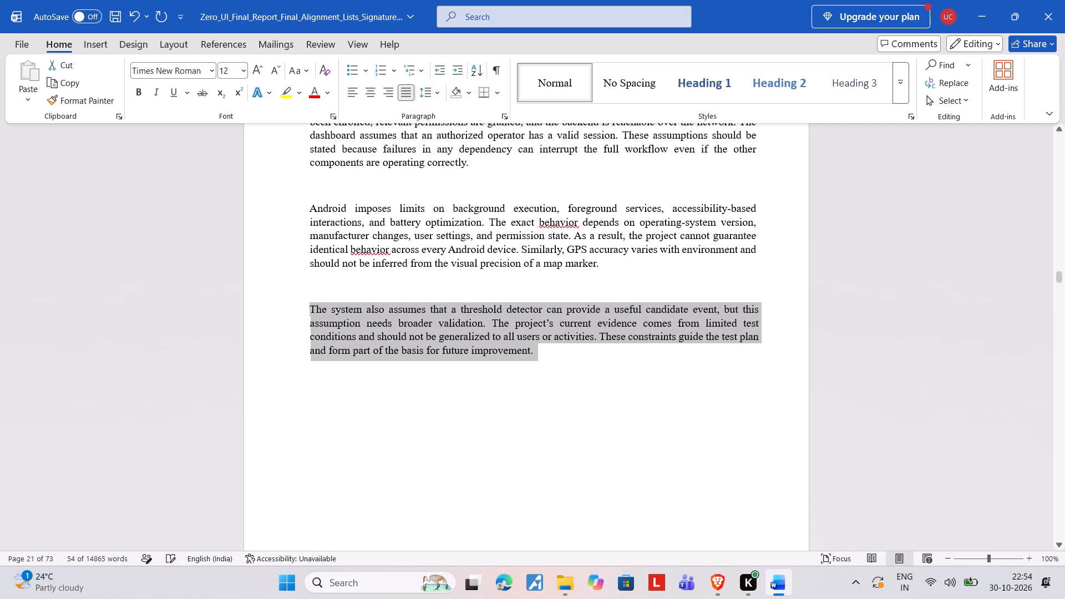
scroll(557, 437, down, 10)
click(628, 317)
Review the paragraph alignment from section 3.8 Risk Analysis through the acceptance criteria at the end of Chapter 3.
scroll(628, 317, down, 6)
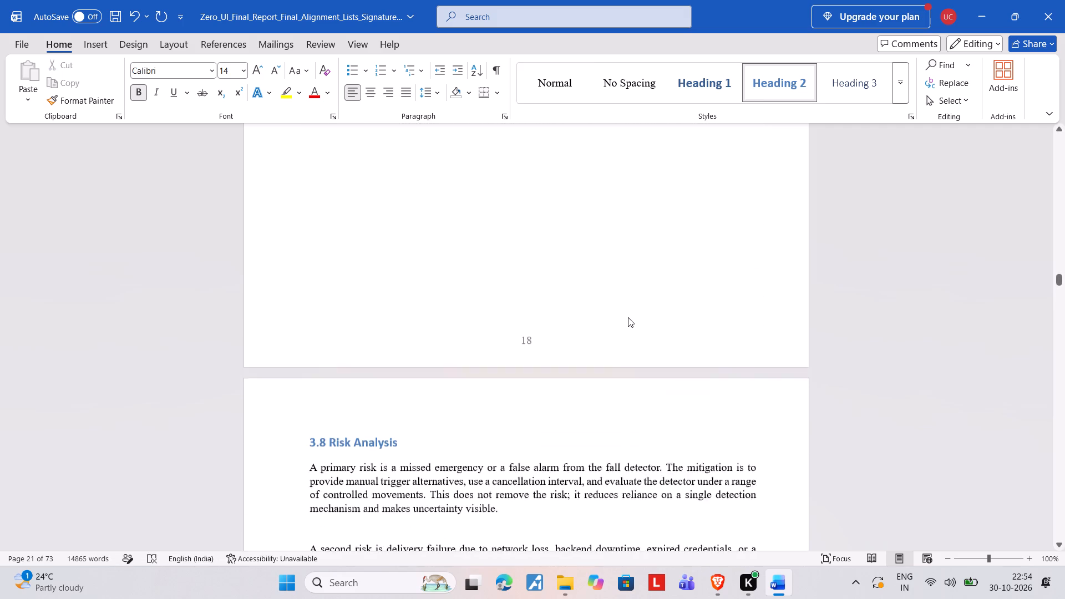
scroll(628, 317, down, 20)
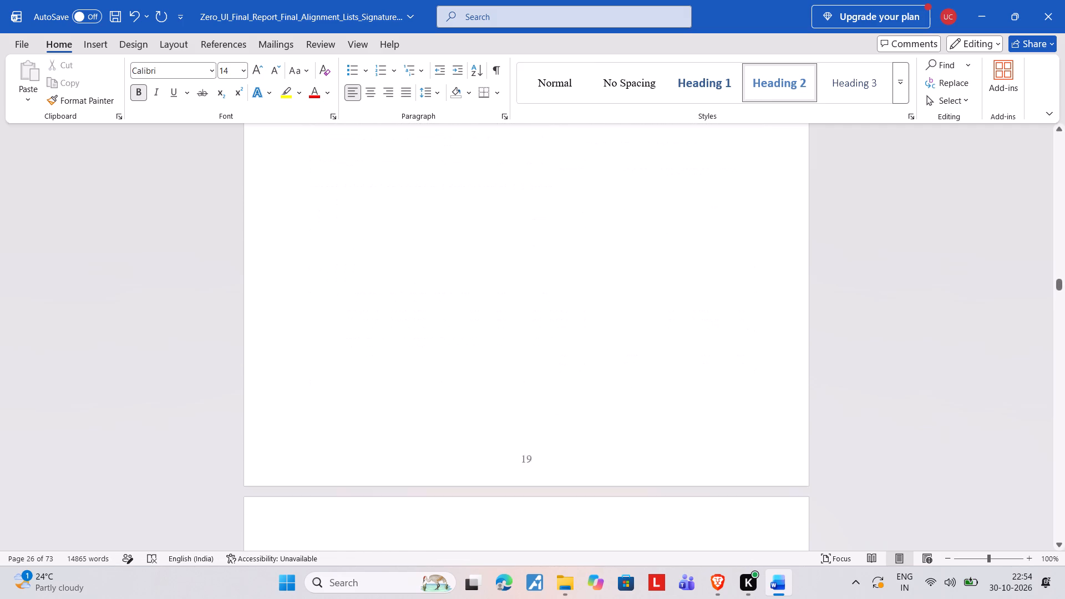
scroll(628, 317, up, 11)
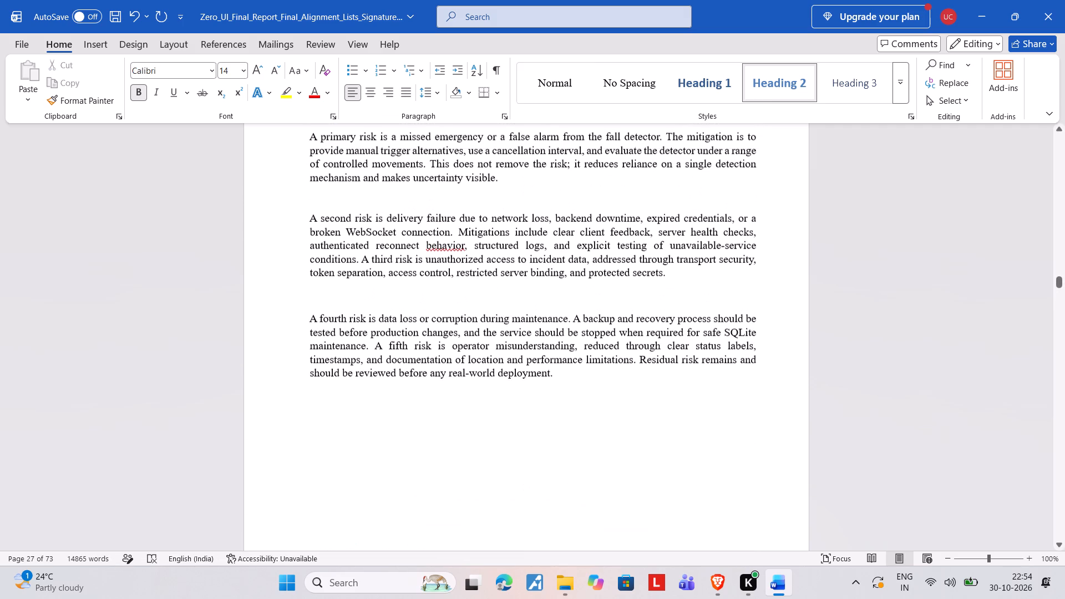
scroll(628, 317, down, 5)
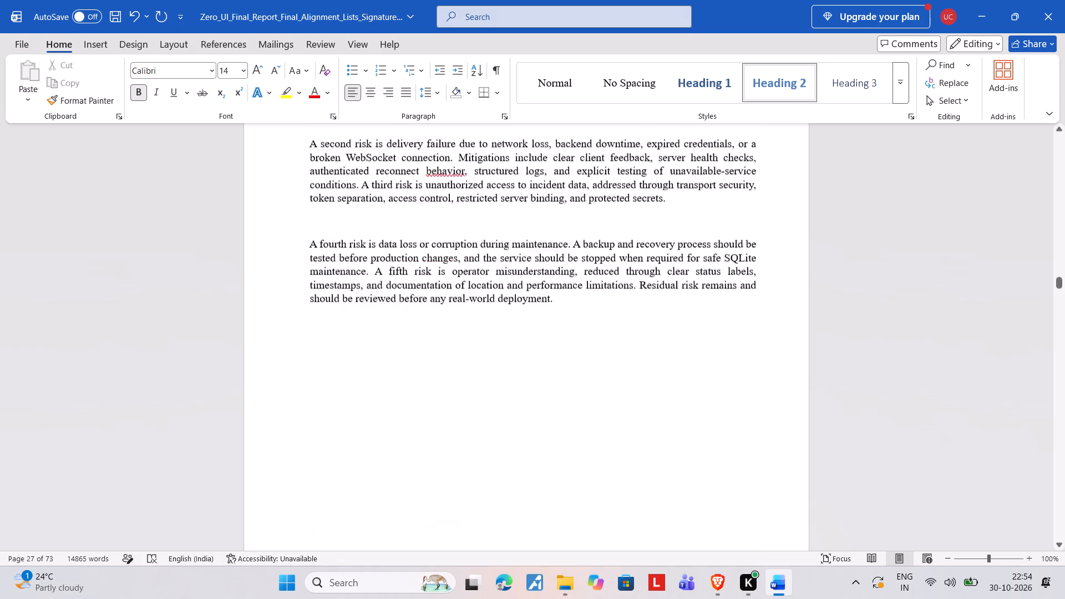
scroll(628, 317, down, 18)
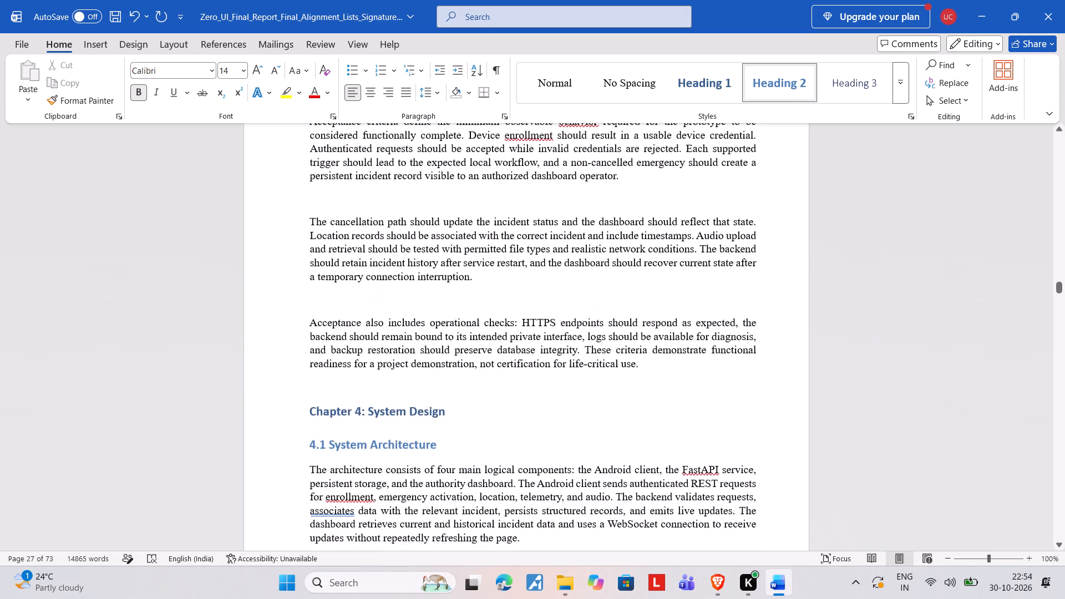
Review the paragraph and figure alignment in Chapter 4: System Design, from section 4.1 System Architecture to 4.5 Architectural Rationale.
scroll(628, 317, down, 14)
scroll(628, 317, down, 15)
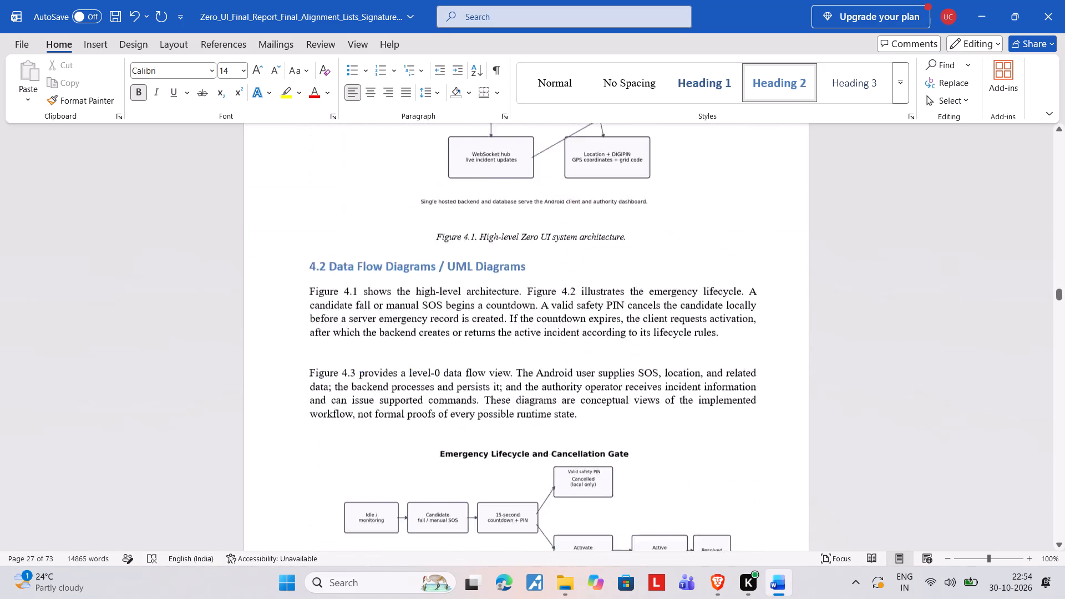
scroll(628, 317, down, 15)
scroll(628, 317, down, 8)
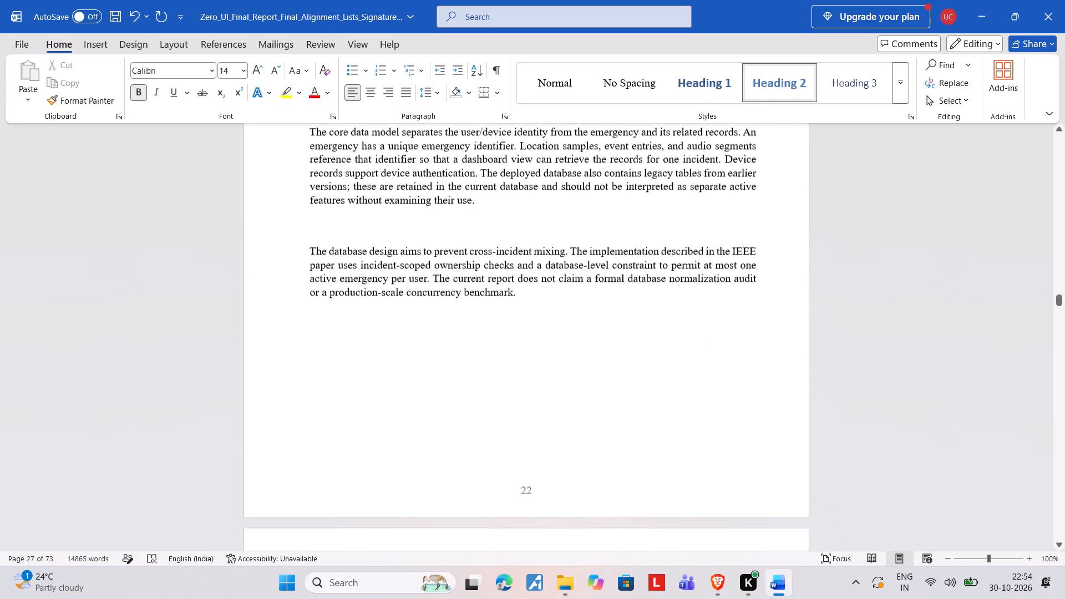
scroll(628, 317, down, 16)
scroll(628, 317, down, 14)
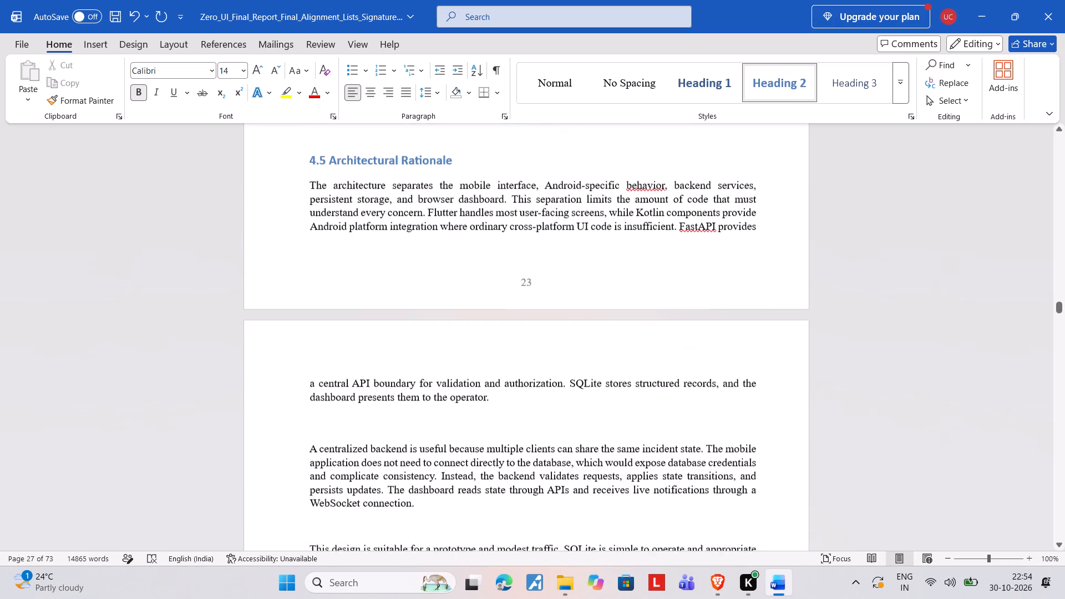
Review the paragraph alignment in the rest of Chapter 4, up to section 4.10 Dashboard and Interface Design.
scroll(628, 317, down, 15)
scroll(628, 317, down, 7)
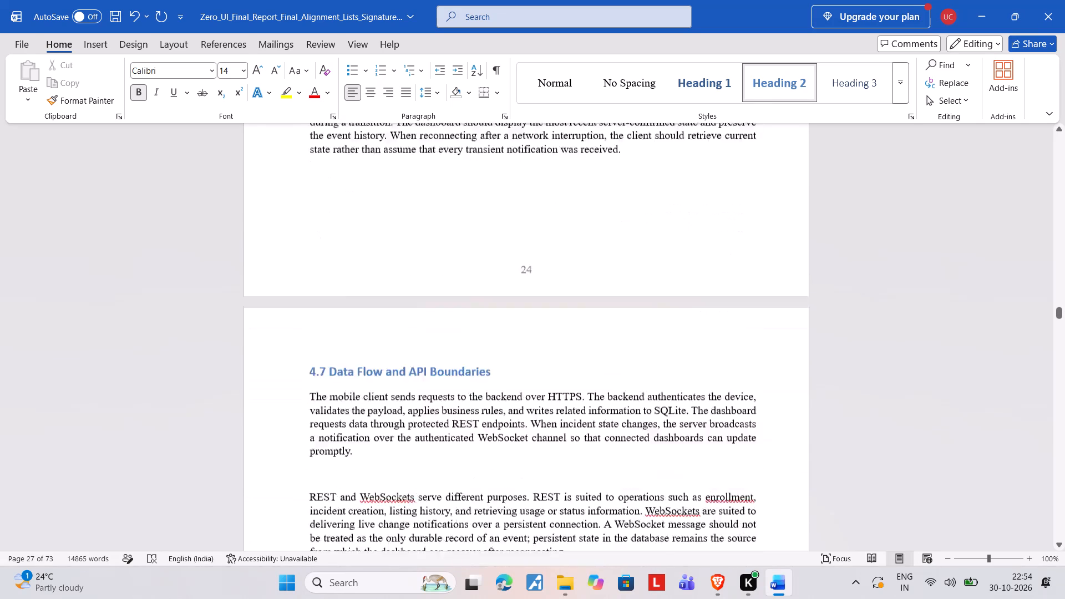
scroll(628, 317, down, 15)
scroll(628, 317, down, 13)
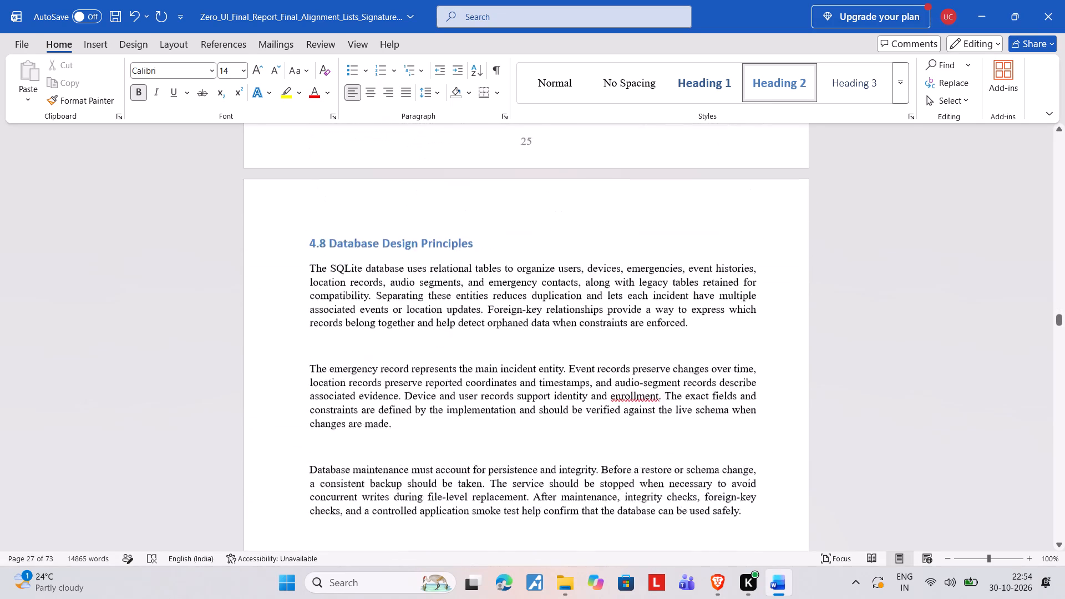
scroll(628, 317, down, 10)
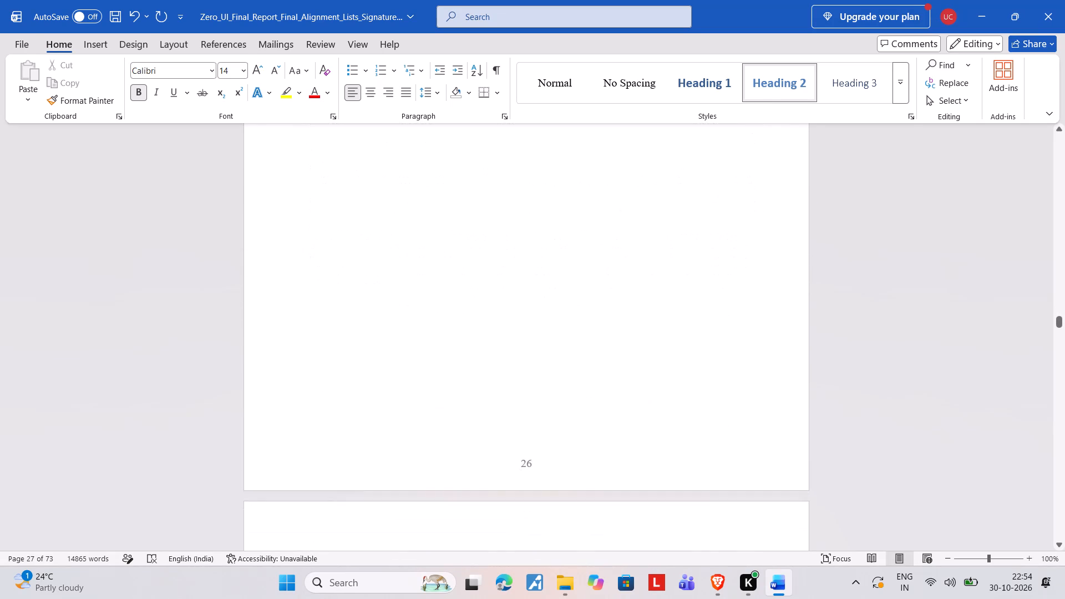
scroll(628, 317, down, 15)
scroll(628, 317, down, 8)
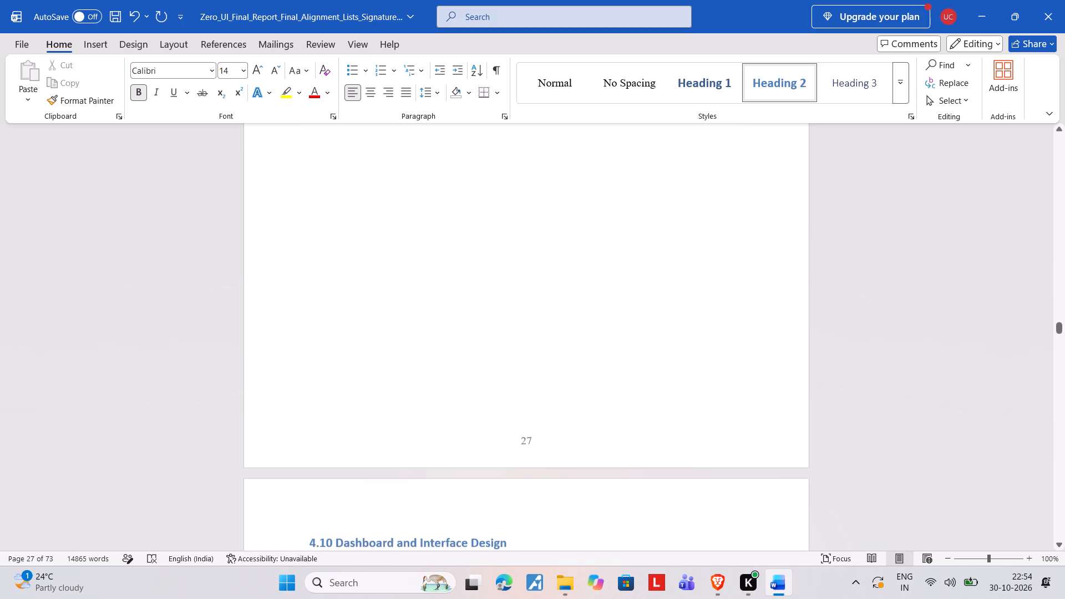
scroll(628, 317, down, 11)
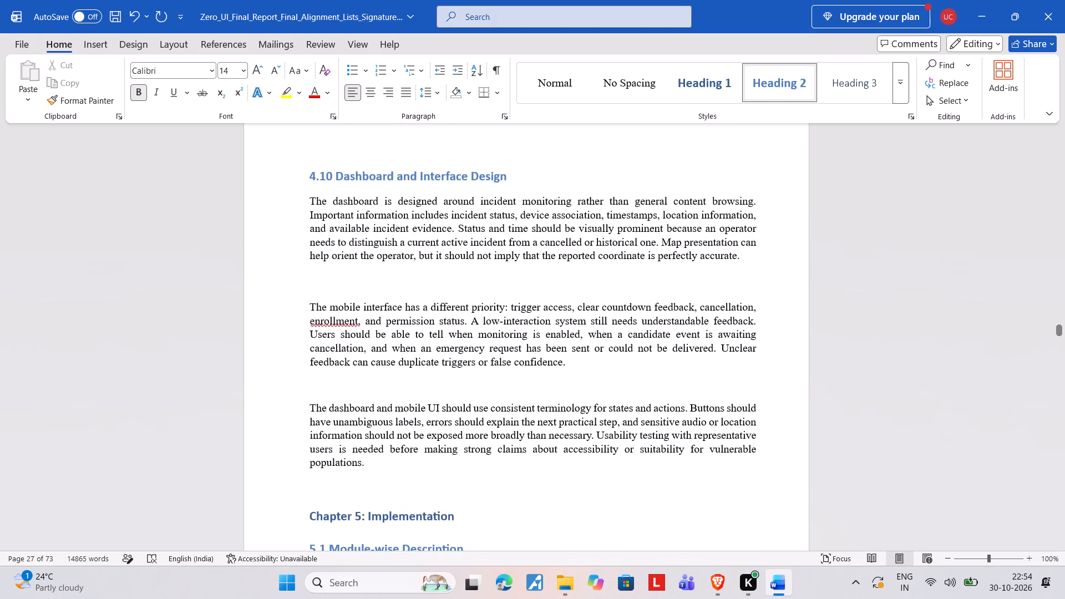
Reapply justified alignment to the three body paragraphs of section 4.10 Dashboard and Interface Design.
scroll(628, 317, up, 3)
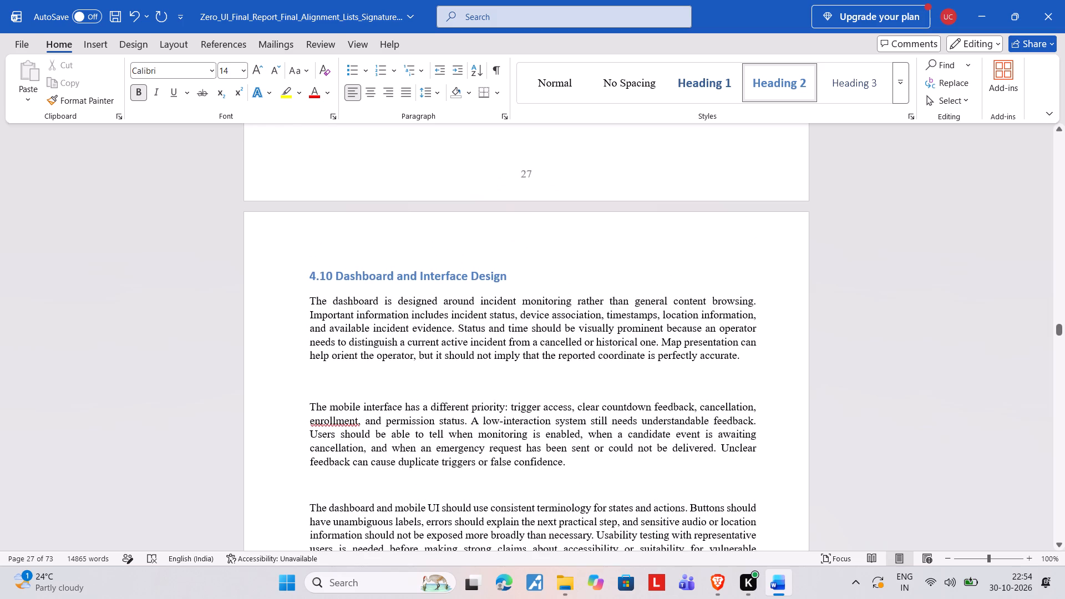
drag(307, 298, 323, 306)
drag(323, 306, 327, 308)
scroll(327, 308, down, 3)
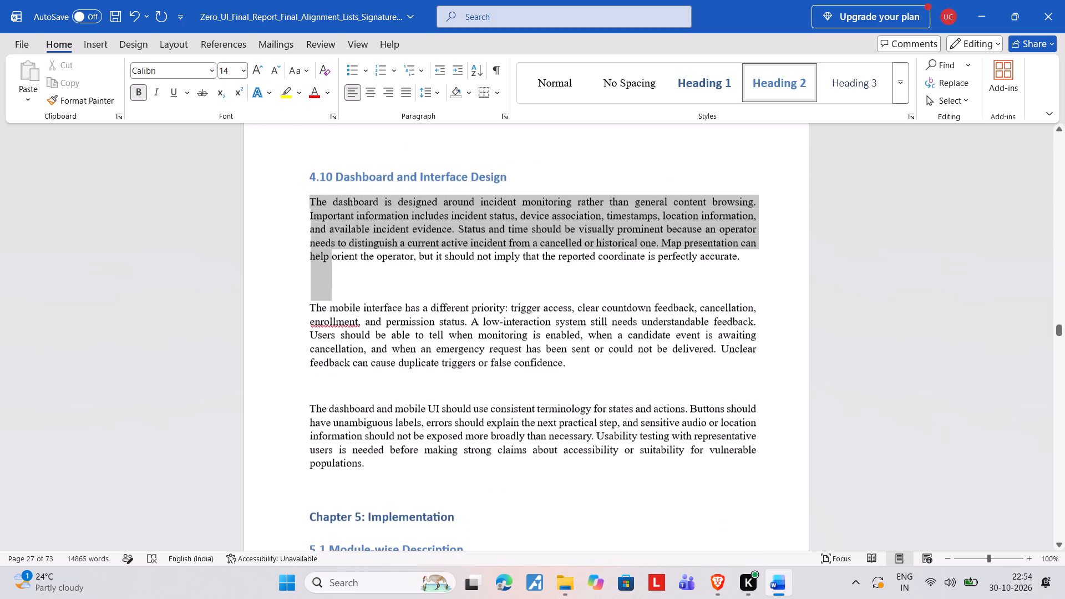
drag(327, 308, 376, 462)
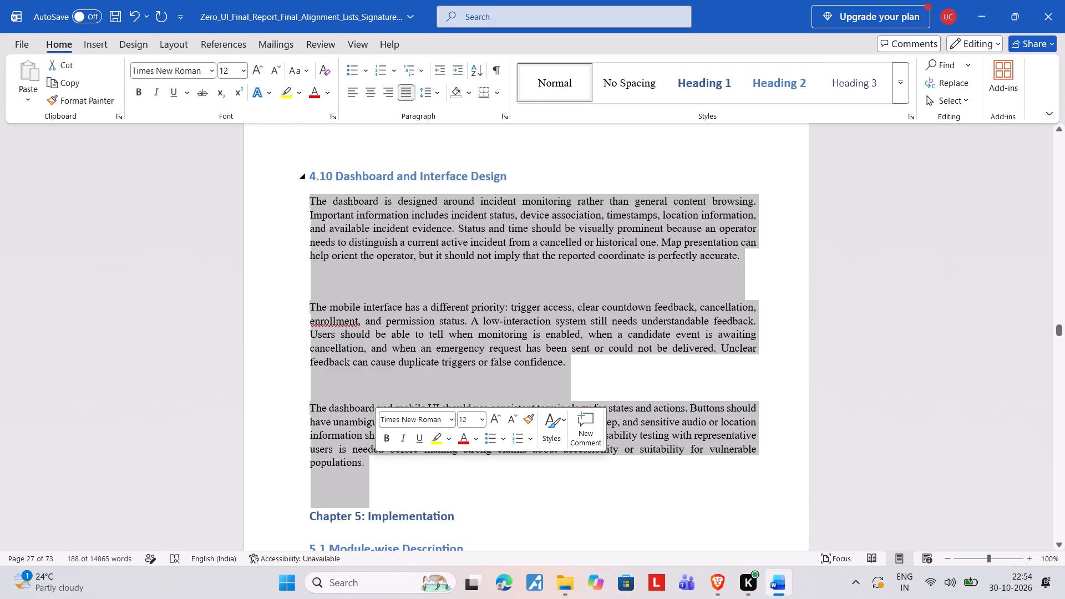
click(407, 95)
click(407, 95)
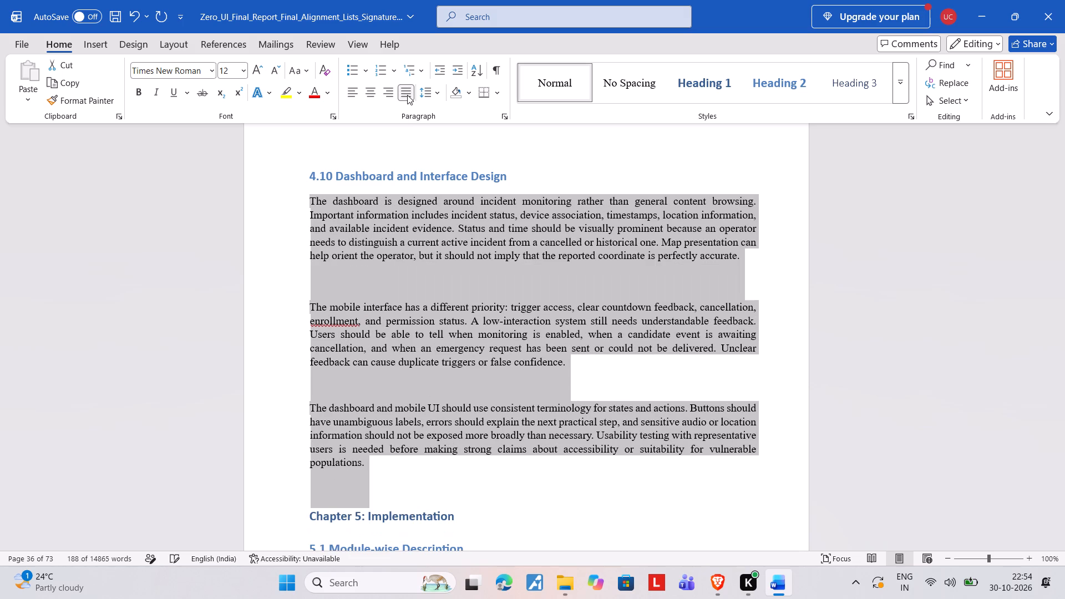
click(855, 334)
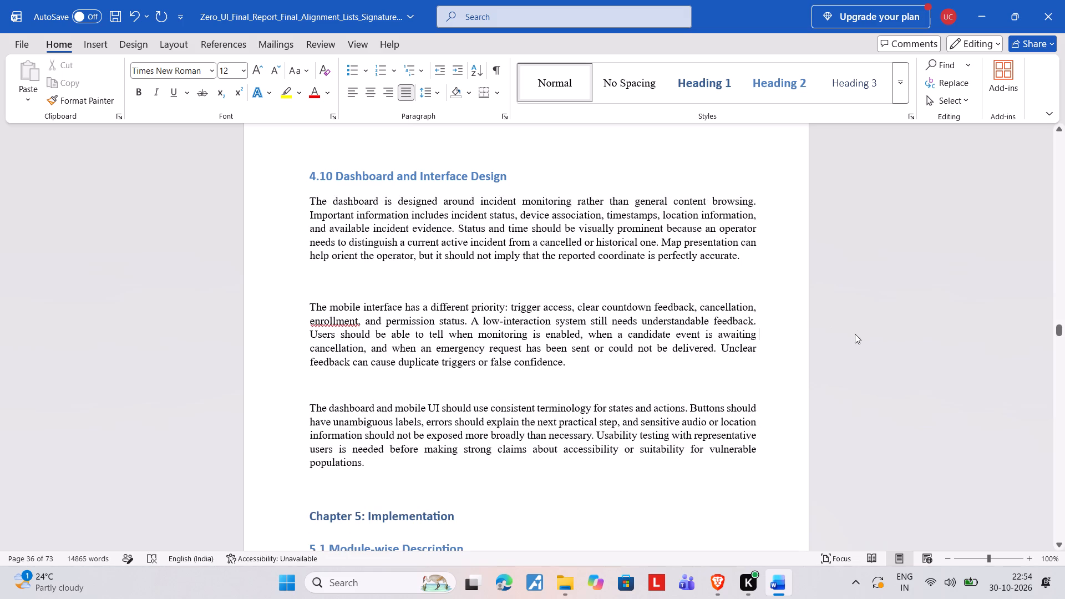
Review the paragraph alignment in Chapter 5: Implementation, from section 5.1 Module-wise Description through the pseudocode in 5.3 Code Snippets.
scroll(855, 334, down, 8)
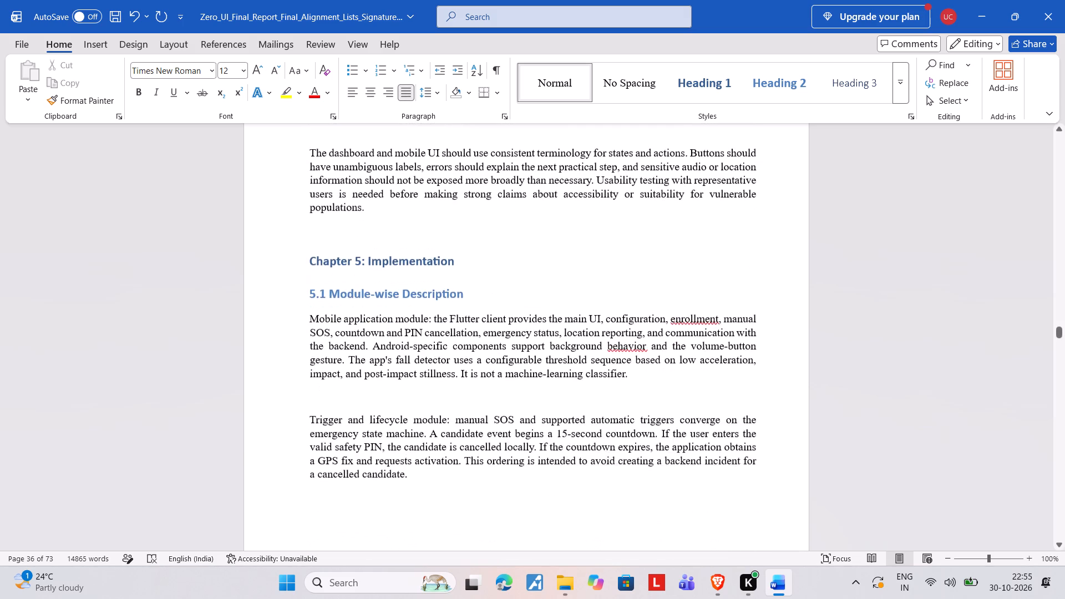
scroll(855, 334, down, 20)
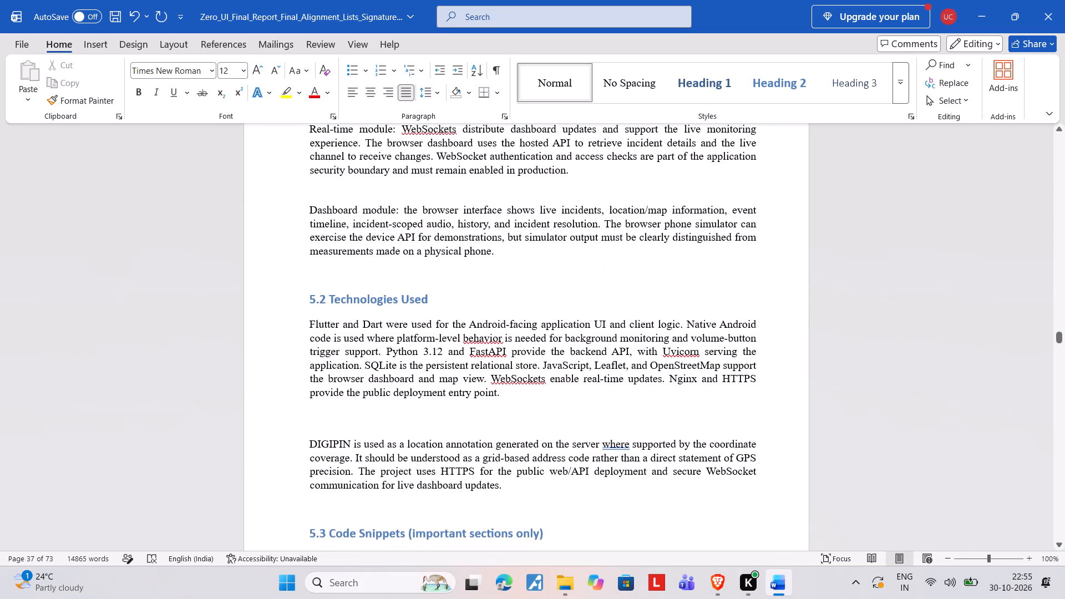
scroll(855, 334, down, 9)
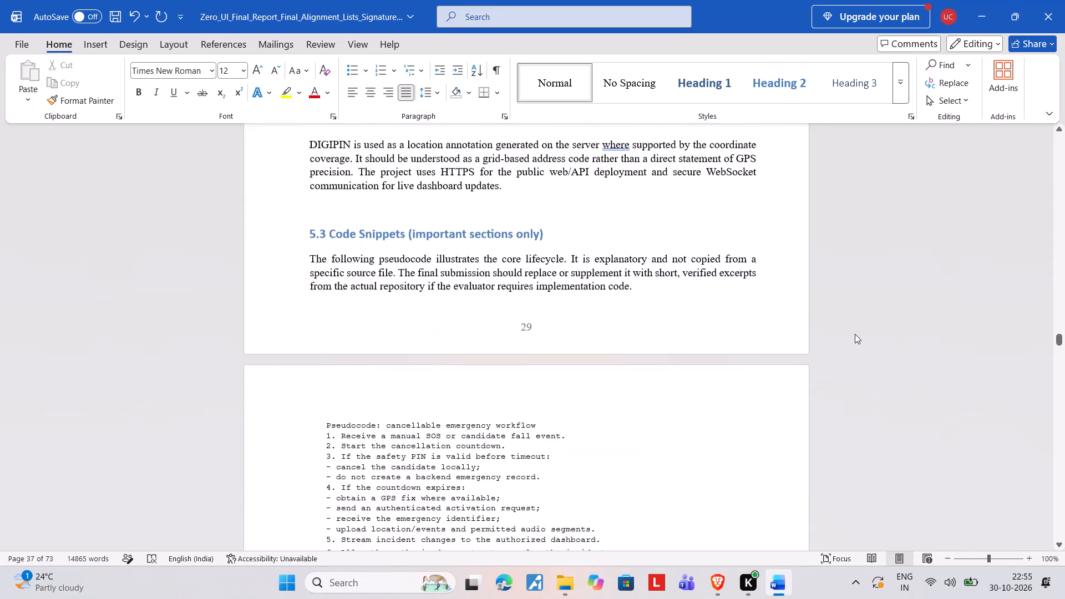
scroll(855, 334, down, 7)
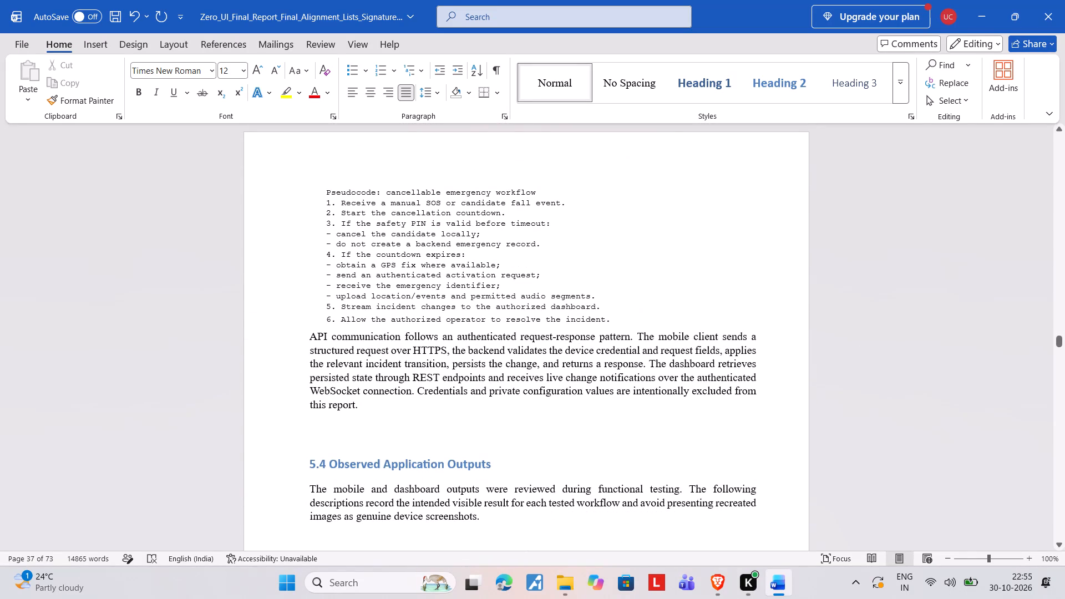
Review the screenshots and their descriptions in section 5.4 Observed Application Outputs, continuing to section 5.5.
scroll(779, 308, down, 17)
scroll(779, 308, down, 7)
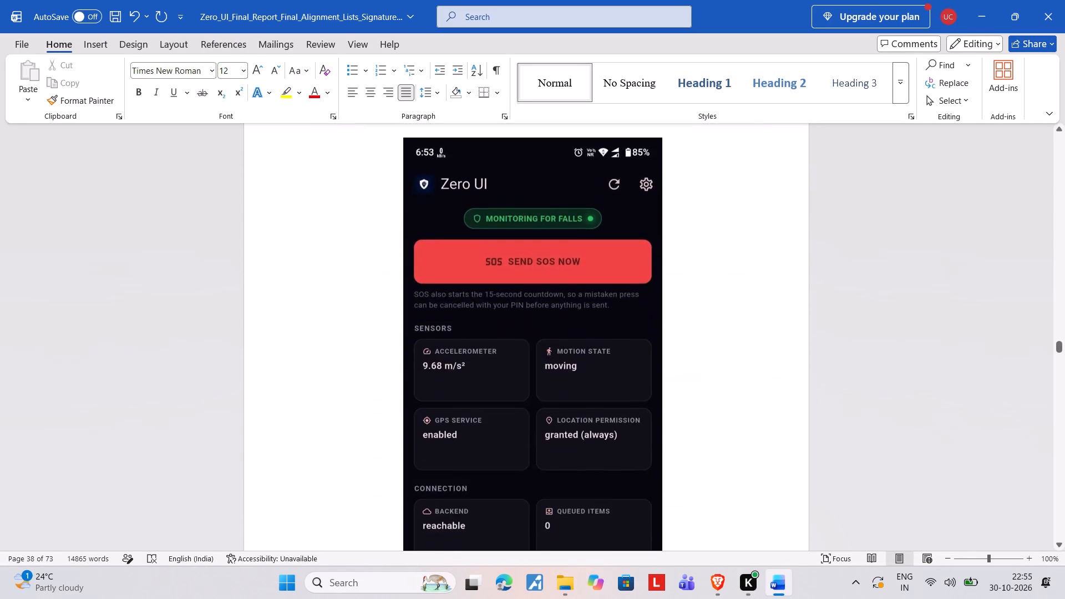
scroll(779, 308, down, 14)
scroll(779, 308, down, 16)
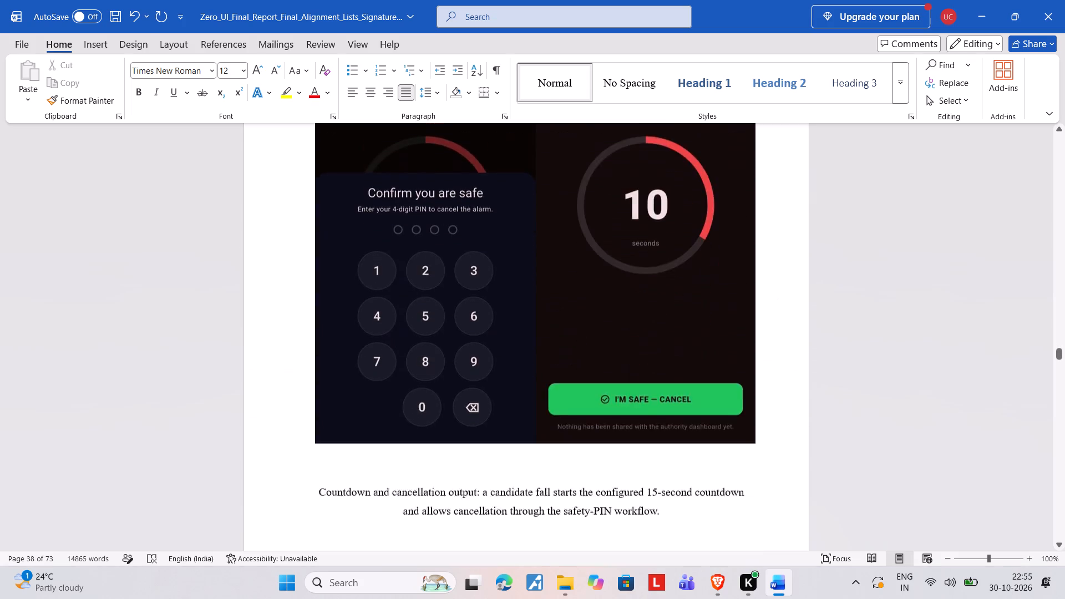
scroll(779, 308, down, 16)
scroll(779, 308, down, 14)
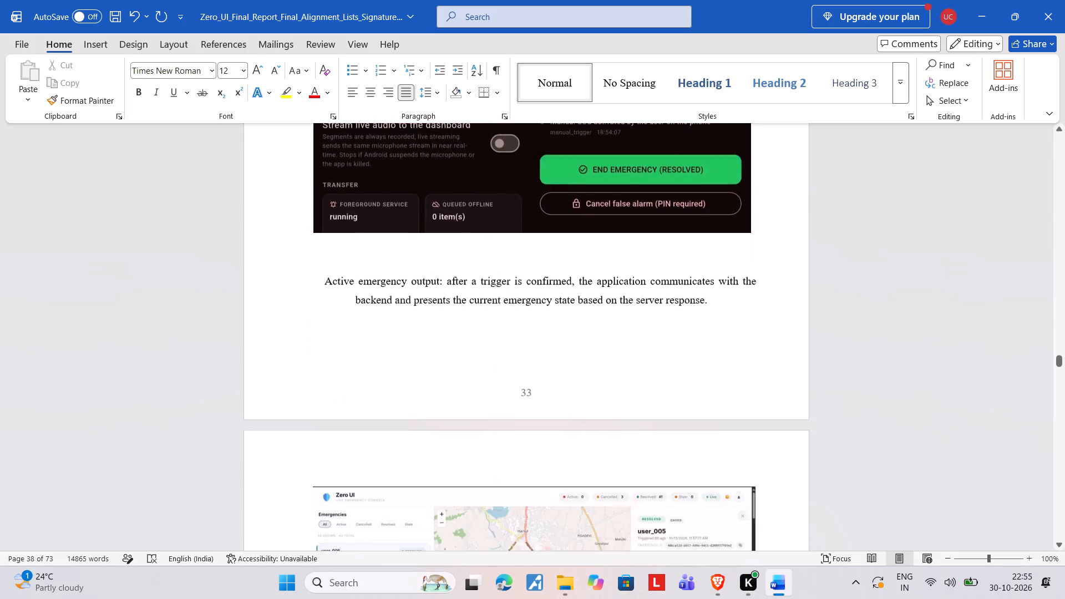
scroll(779, 308, down, 11)
scroll(779, 308, down, 17)
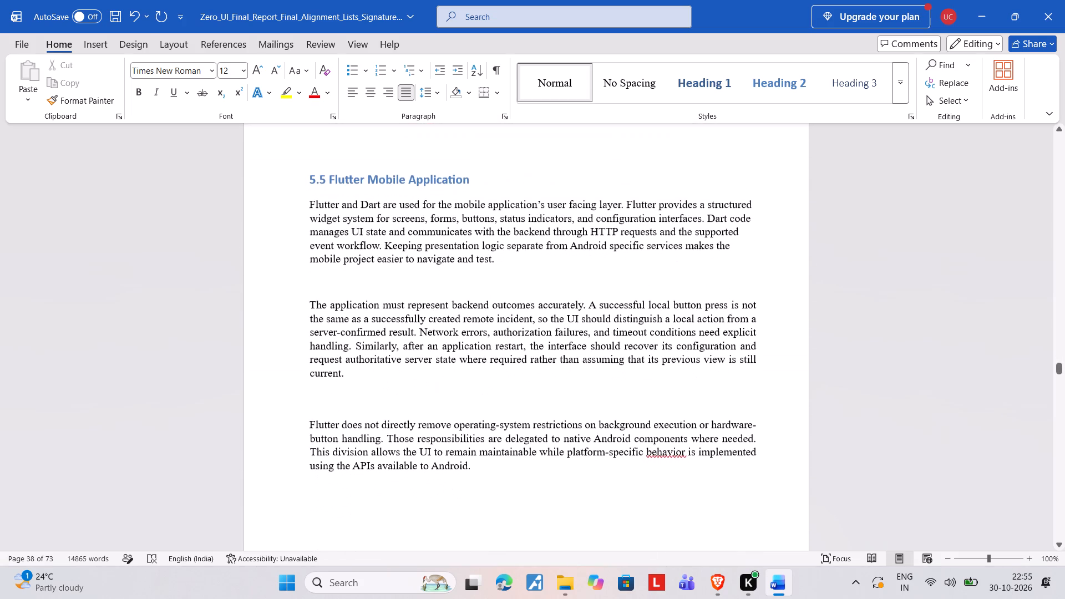
Justify the opening paragraph of section 5.5 Flutter Mobile Application, beginning "Flutter and Dart are used".
scroll(555, 260, up, 2)
drag(506, 328, 451, 313)
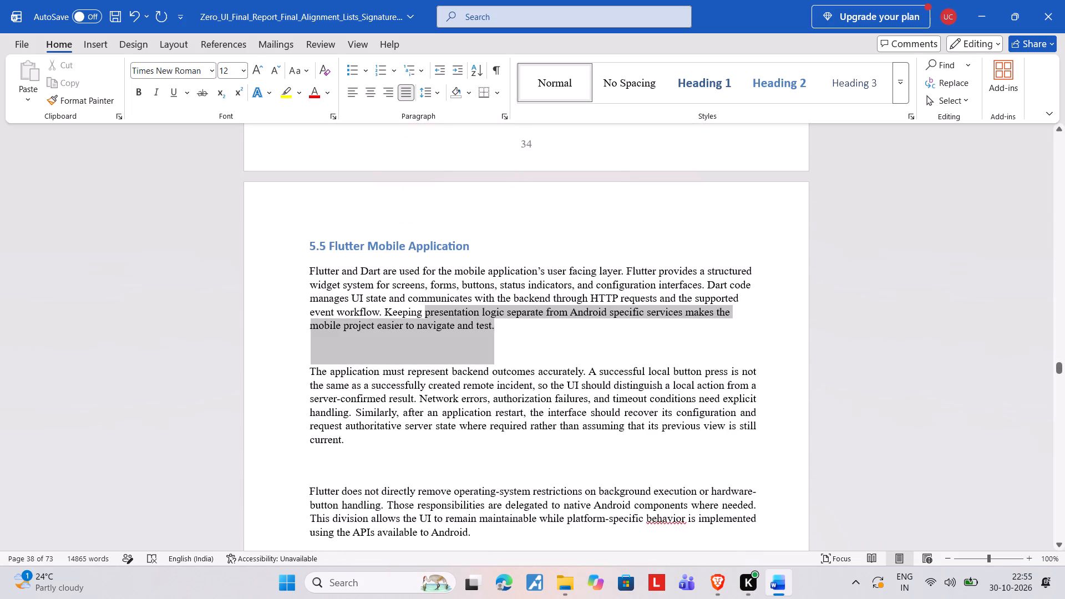
drag(451, 313, 316, 271)
click(408, 99)
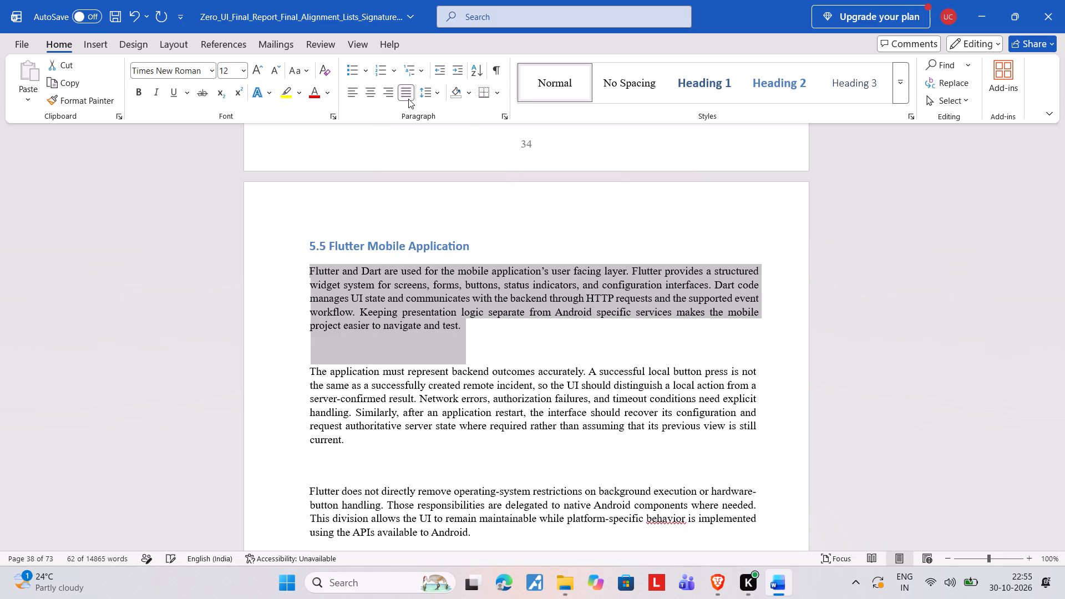
click(935, 363)
Justify the opening paragraph of section 5.6 Native Android Components, beginning "The project includes Kotlin based Android components".
scroll(849, 374, down, 7)
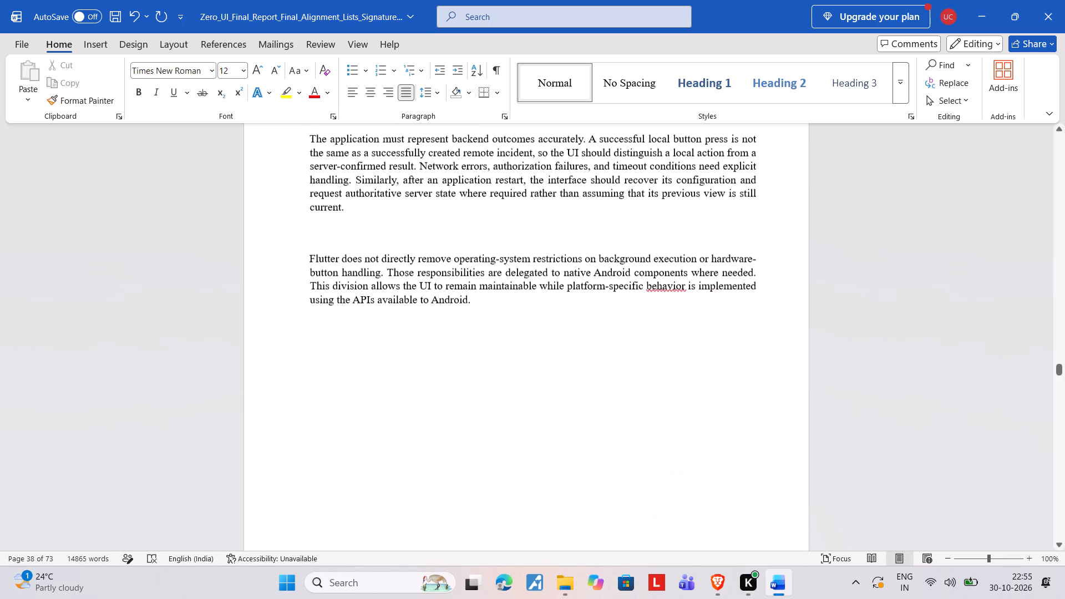
scroll(849, 374, down, 16)
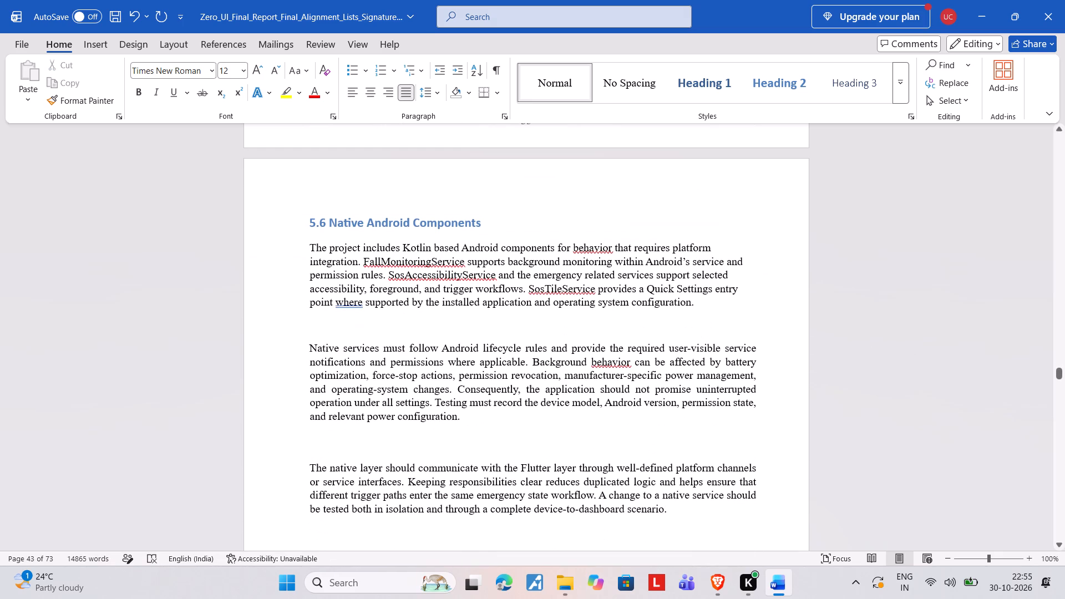
drag(708, 306, 520, 286)
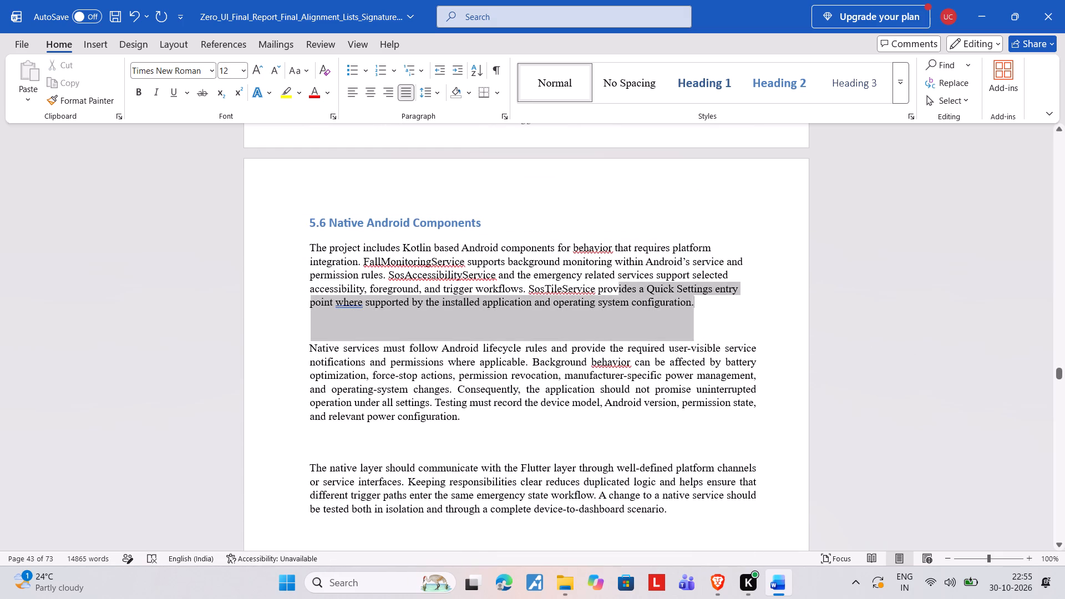
drag(520, 286, 291, 247)
click(404, 94)
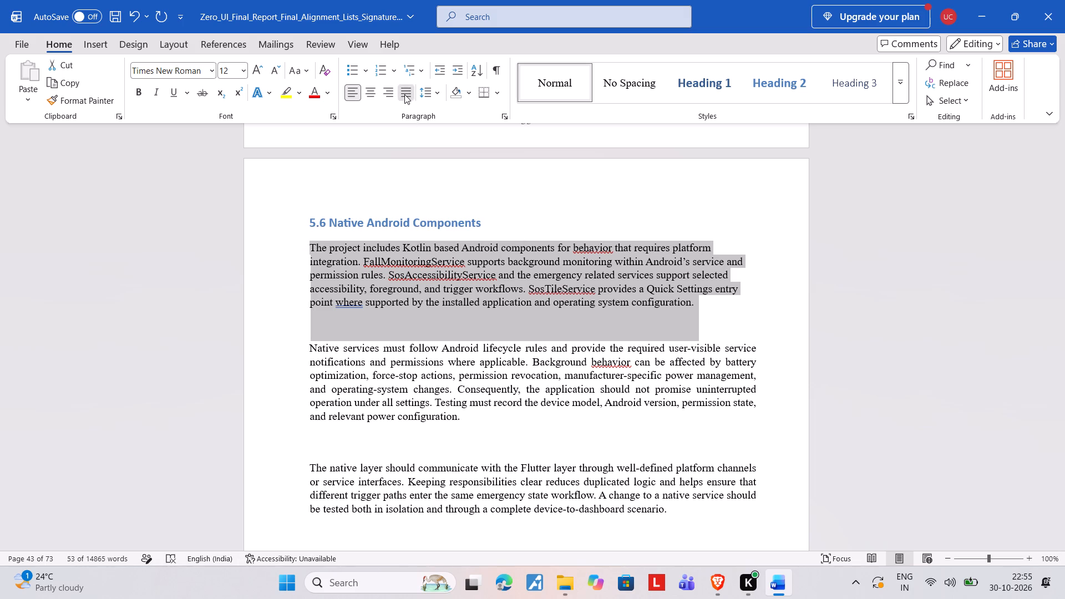
click(874, 372)
Justify the opening paragraph of section 5.7 Backend Services with FastAPI, beginning "The backend is implemented in Python".
scroll(874, 372, down, 12)
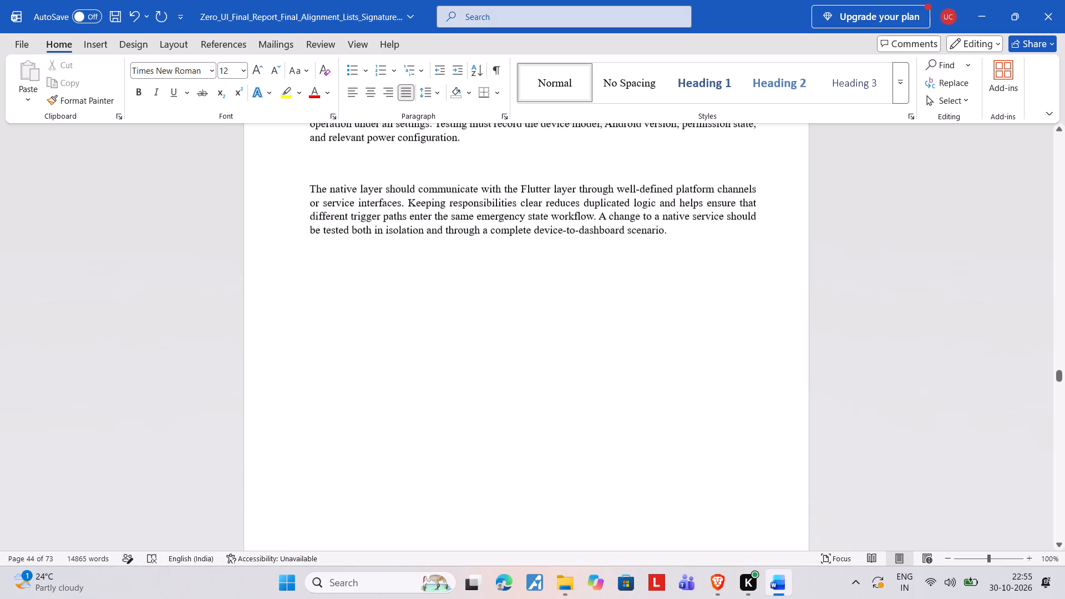
scroll(874, 372, down, 11)
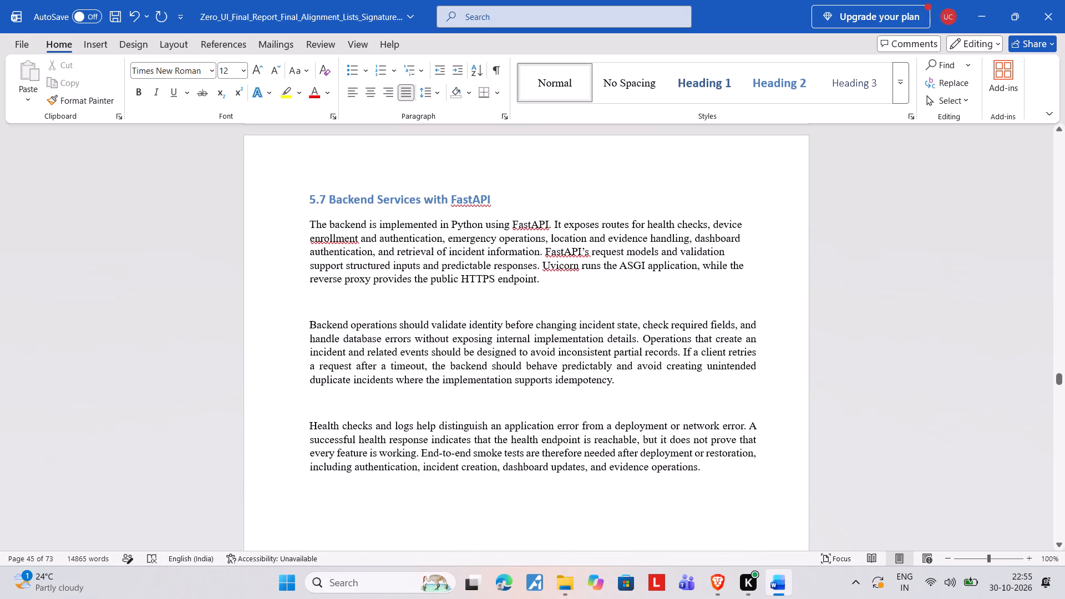
drag(550, 287, 312, 223)
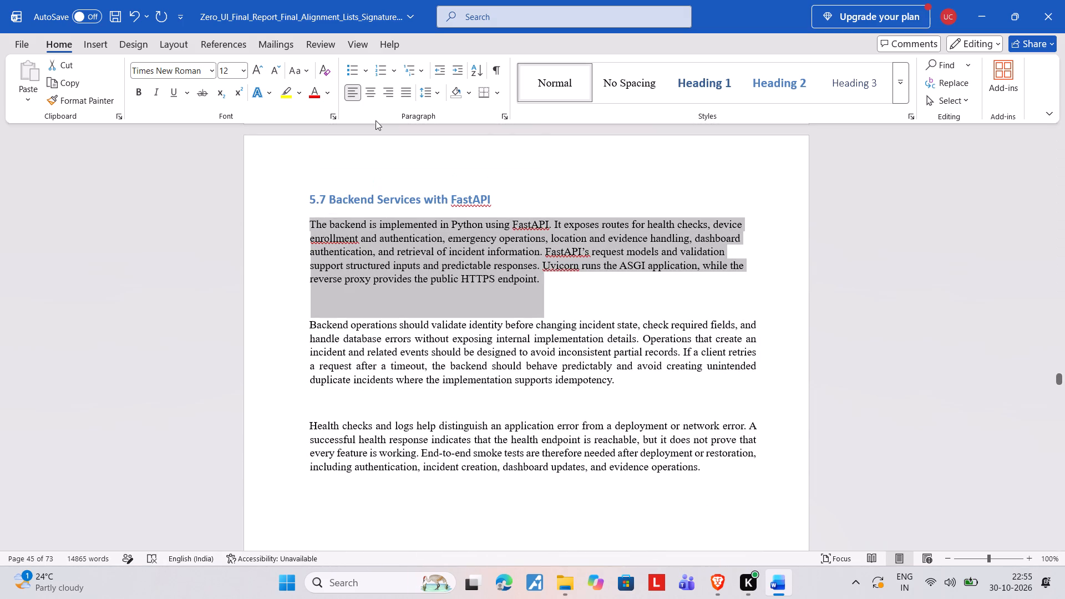
click(407, 95)
click(921, 351)
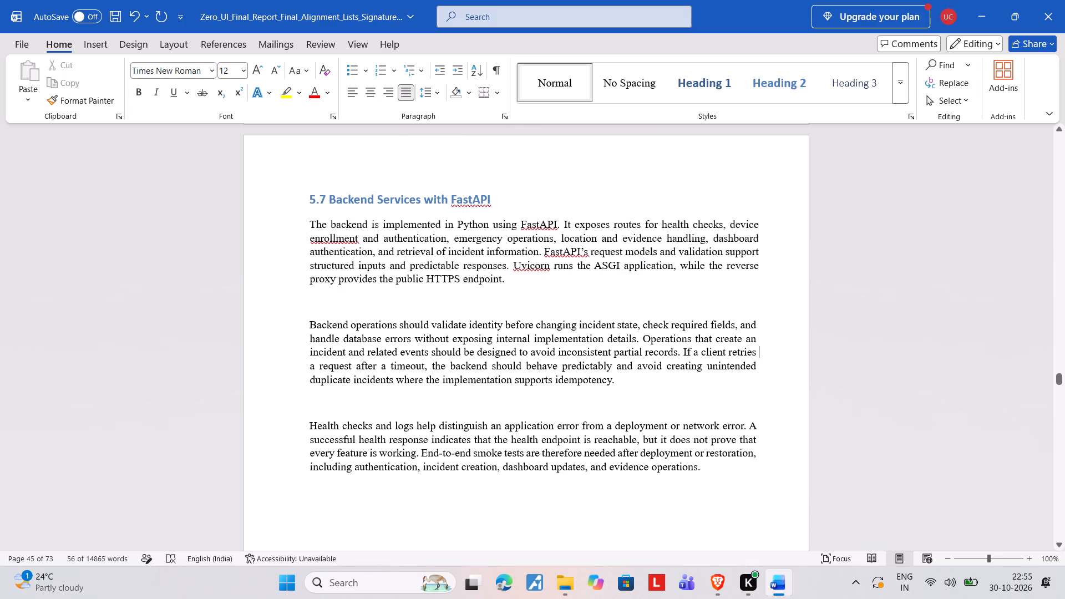
Review the paragraph alignment from the end of section 5.7 through 5.11 Error Handling and Logging to section 6.2 Test Cases & Results.
scroll(921, 351, down, 20)
scroll(921, 351, down, 11)
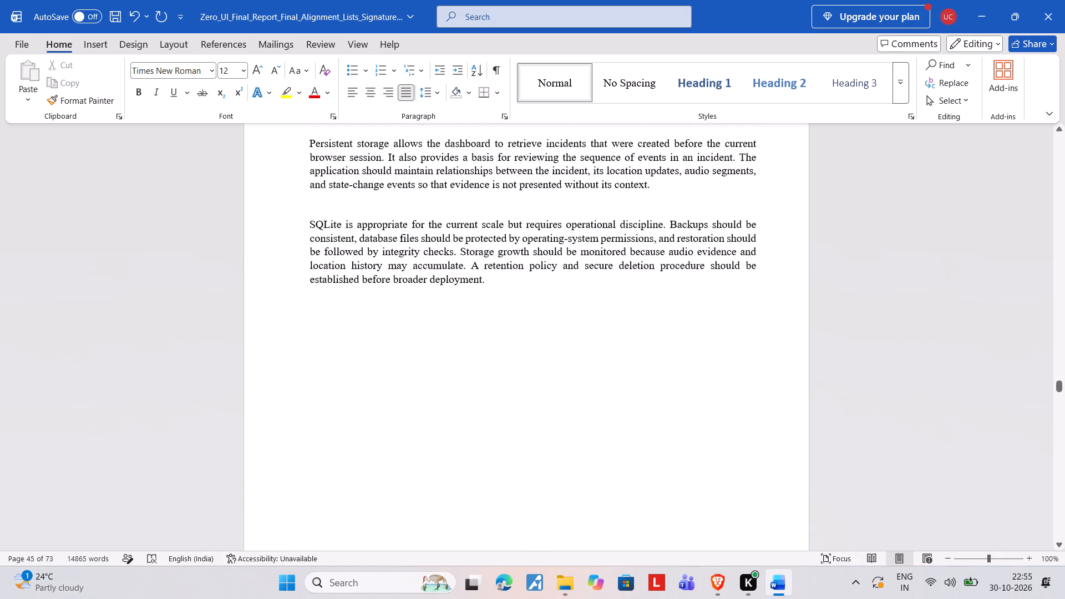
scroll(921, 351, down, 17)
scroll(921, 351, down, 14)
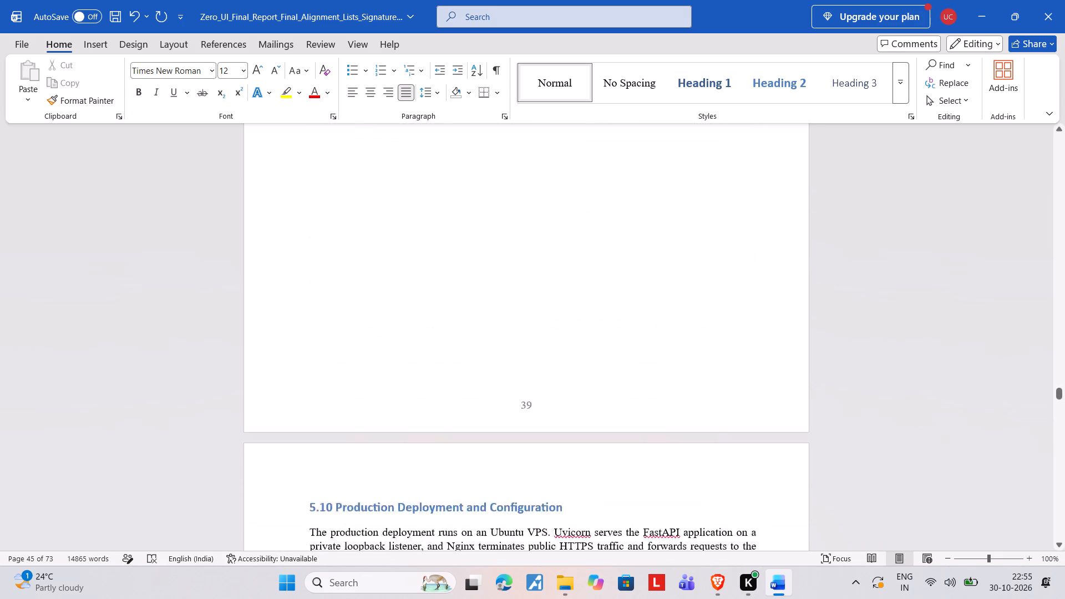
scroll(921, 351, down, 13)
scroll(921, 351, down, 15)
scroll(921, 351, down, 6)
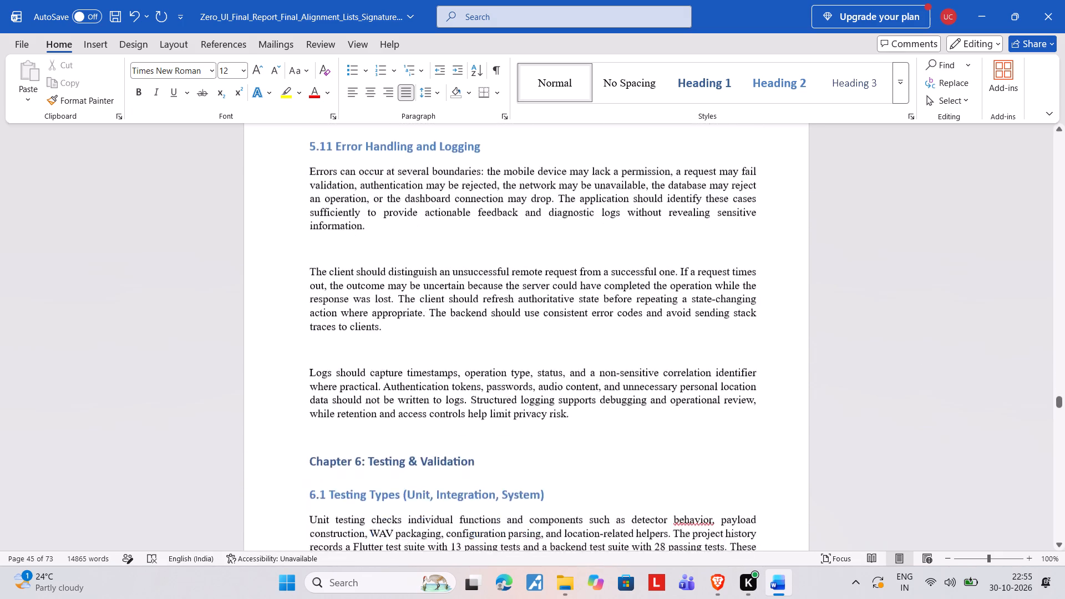
scroll(921, 351, down, 13)
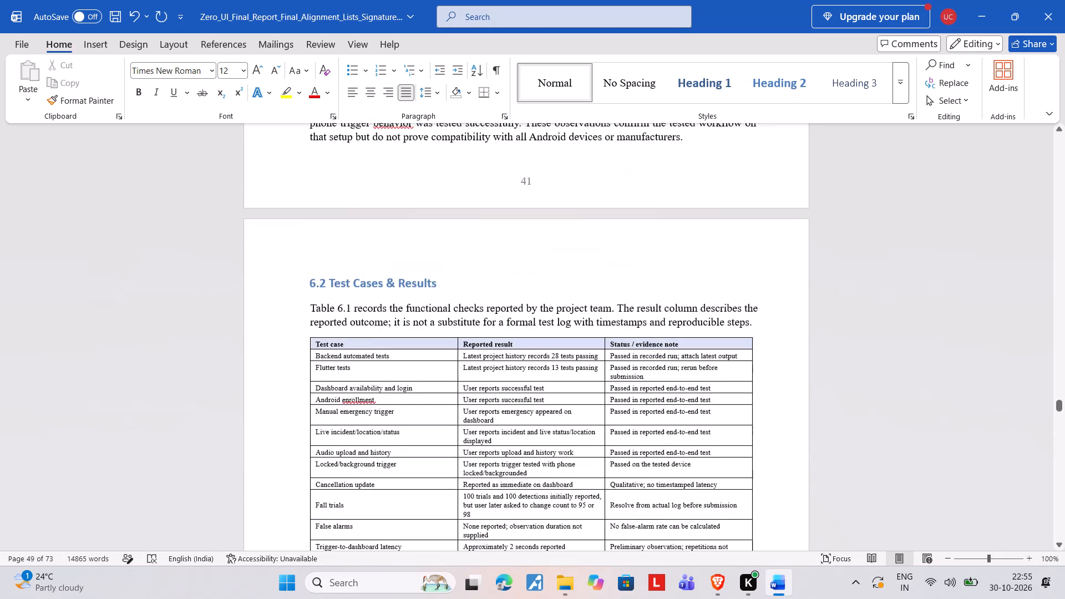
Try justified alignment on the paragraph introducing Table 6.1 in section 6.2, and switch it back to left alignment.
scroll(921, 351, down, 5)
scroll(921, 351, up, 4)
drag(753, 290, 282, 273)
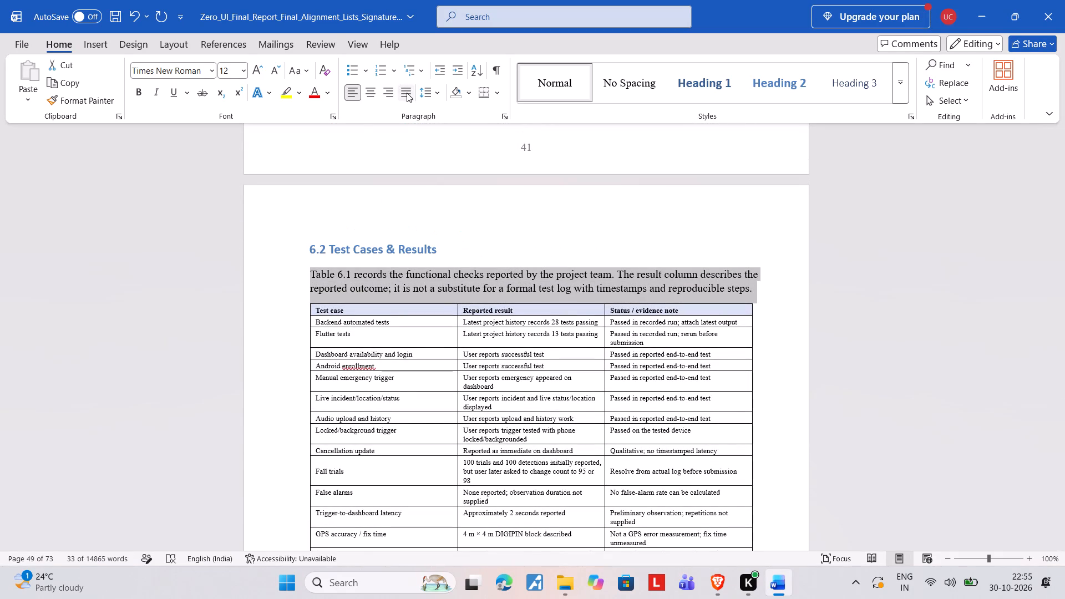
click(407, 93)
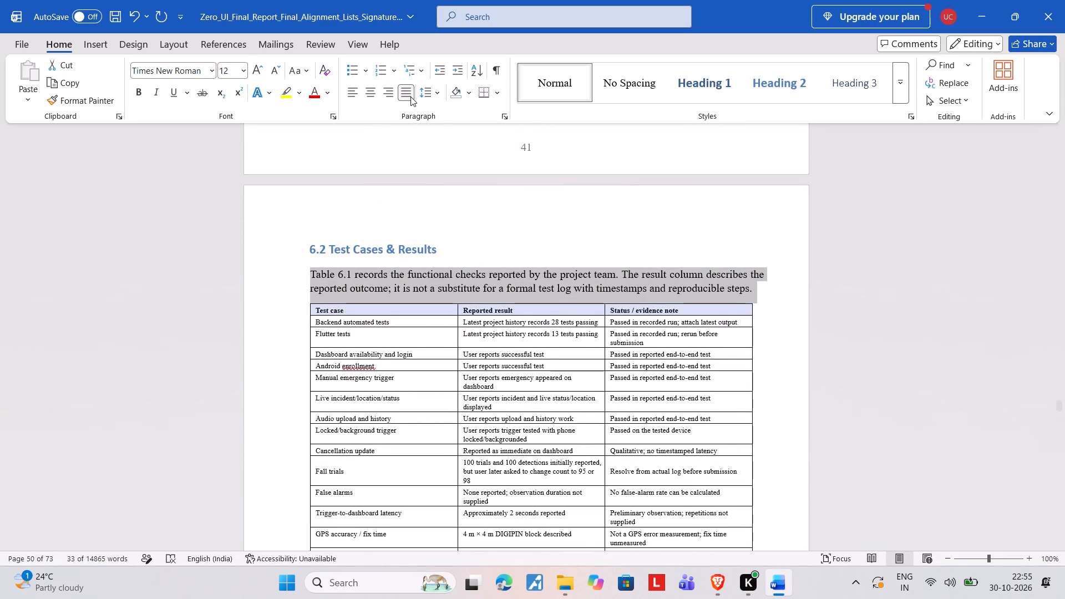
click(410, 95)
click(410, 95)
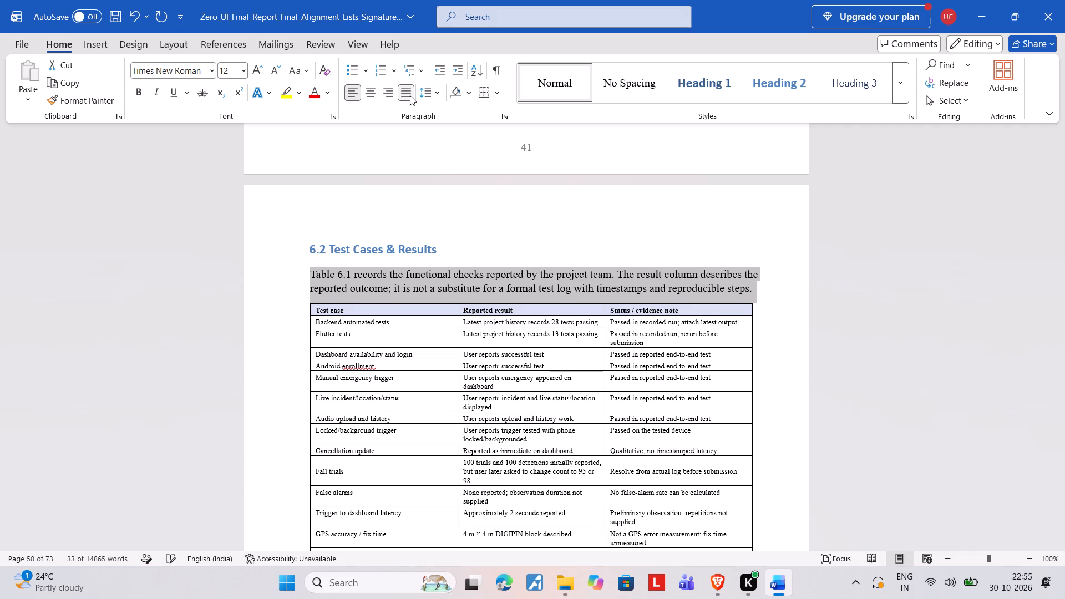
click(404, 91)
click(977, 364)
Review the paragraph alignment from section 6.3 Test Strategy and Levels through the rest of Chapter 6 to the start of Chapter 7.
scroll(941, 438, down, 8)
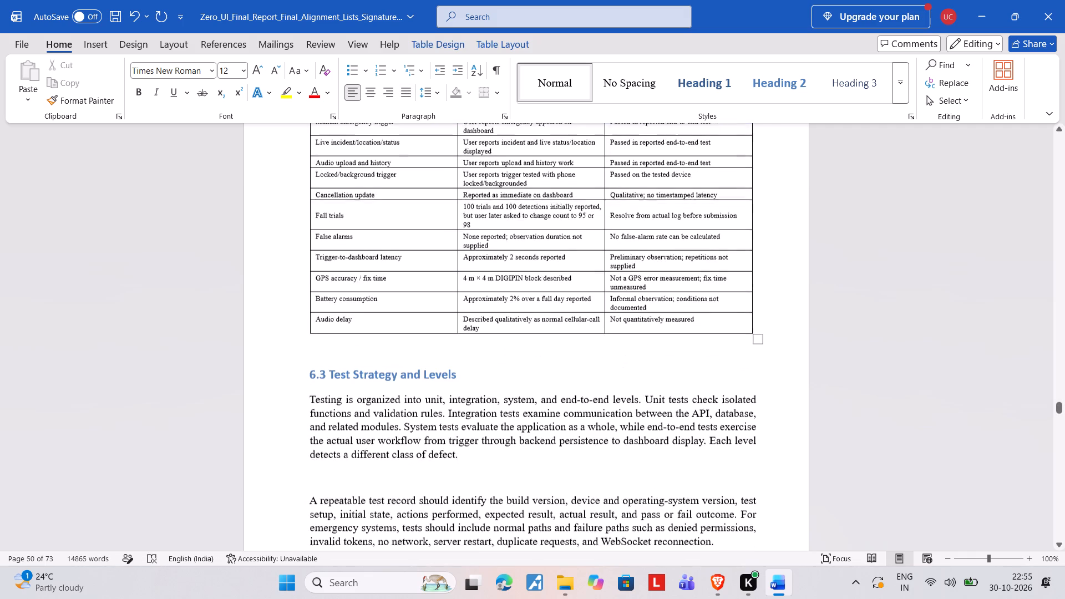
scroll(941, 438, down, 15)
scroll(941, 438, down, 7)
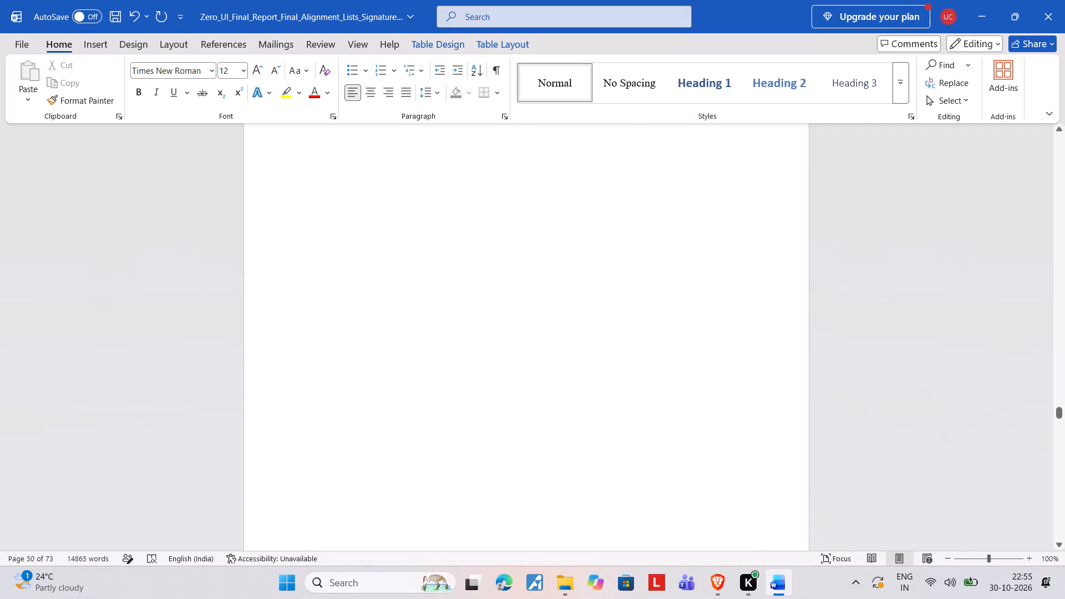
scroll(941, 438, down, 20)
scroll(941, 438, down, 10)
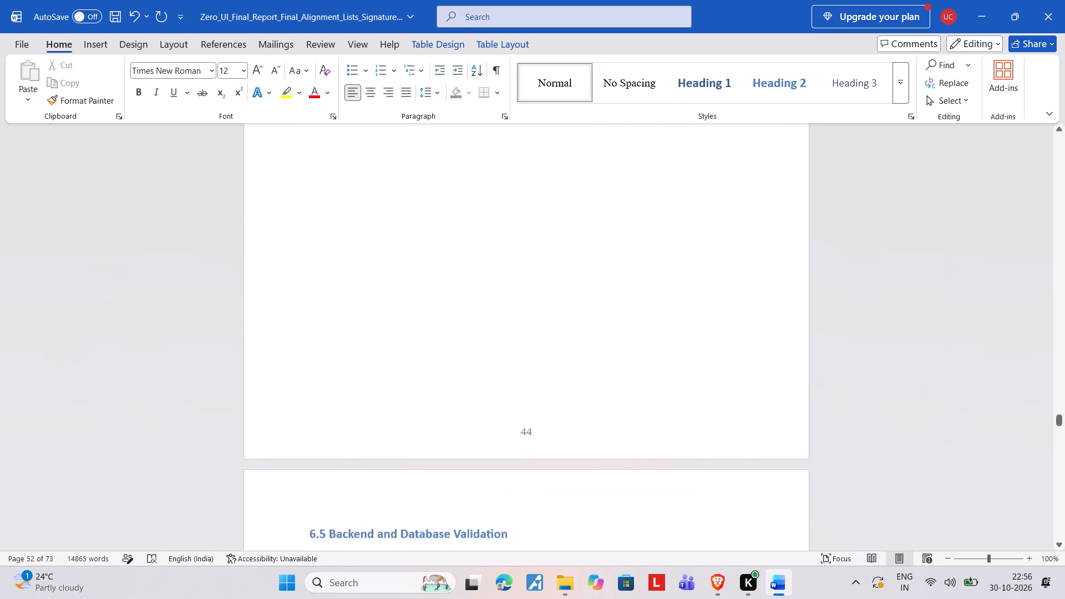
scroll(941, 438, down, 17)
scroll(941, 438, down, 7)
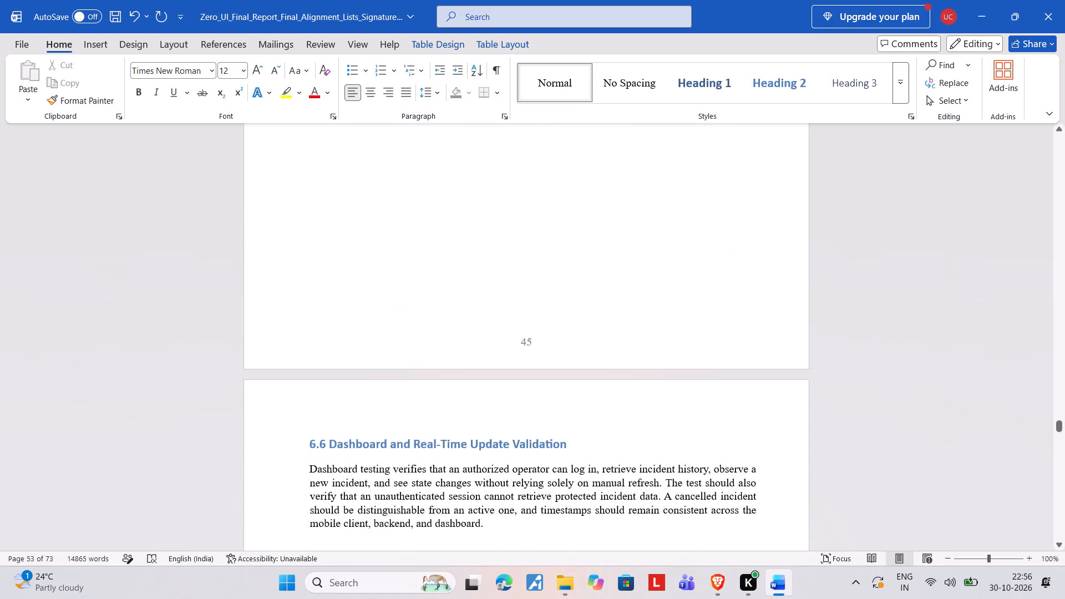
scroll(941, 438, down, 13)
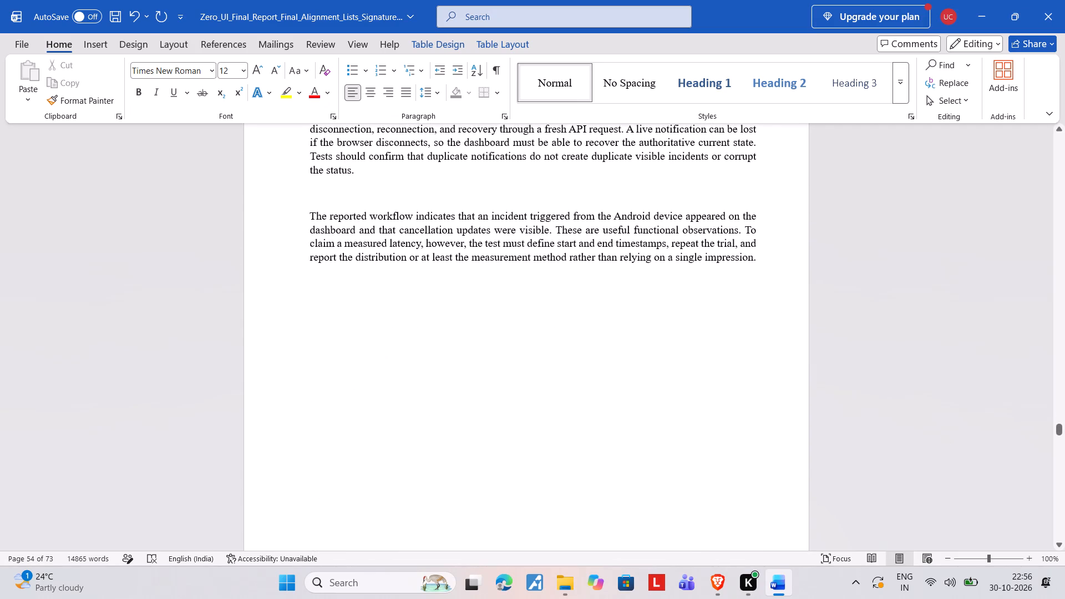
scroll(941, 438, down, 18)
scroll(941, 438, down, 7)
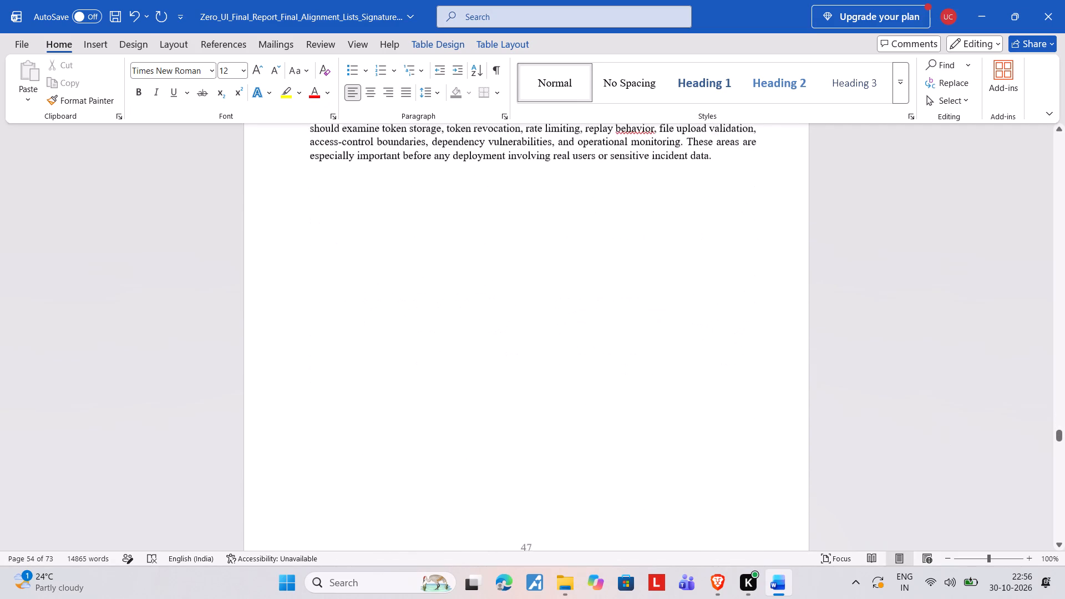
scroll(941, 438, down, 20)
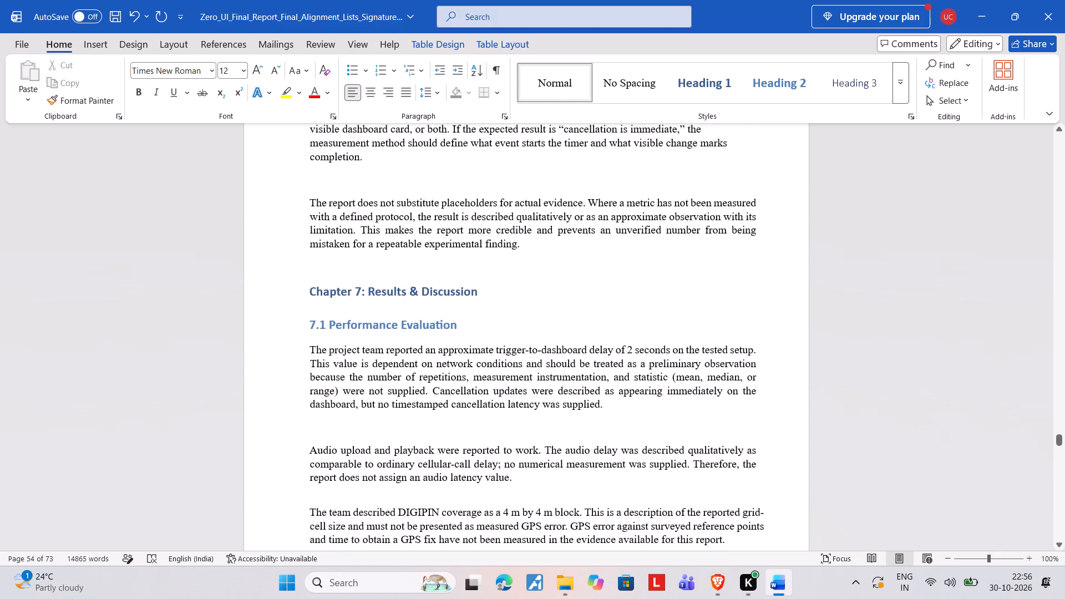
Examine the paragraphs and tables from the end of Chapter 6 through sections 7.1 Performance Evaluation and 7.2 for left-aligned text.
scroll(941, 438, up, 6)
scroll(941, 438, down, 7)
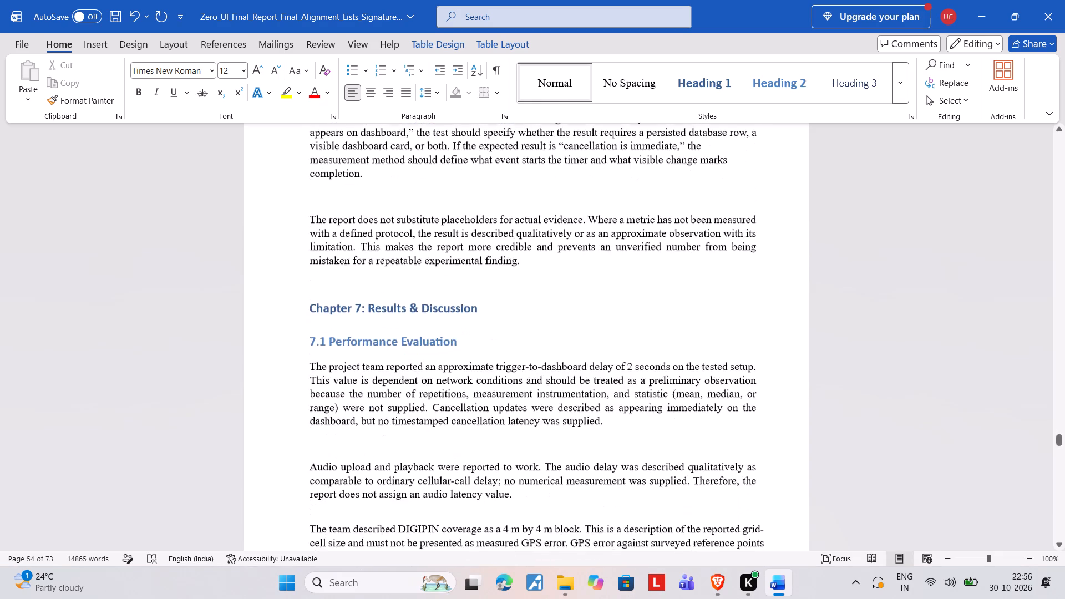
scroll(941, 438, down, 9)
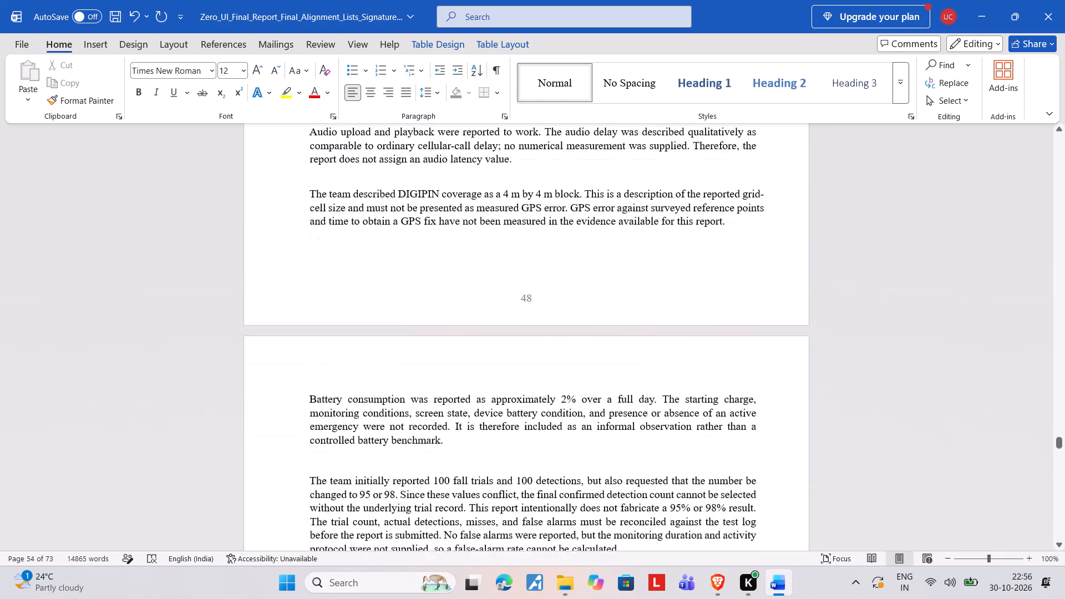
scroll(941, 438, down, 9)
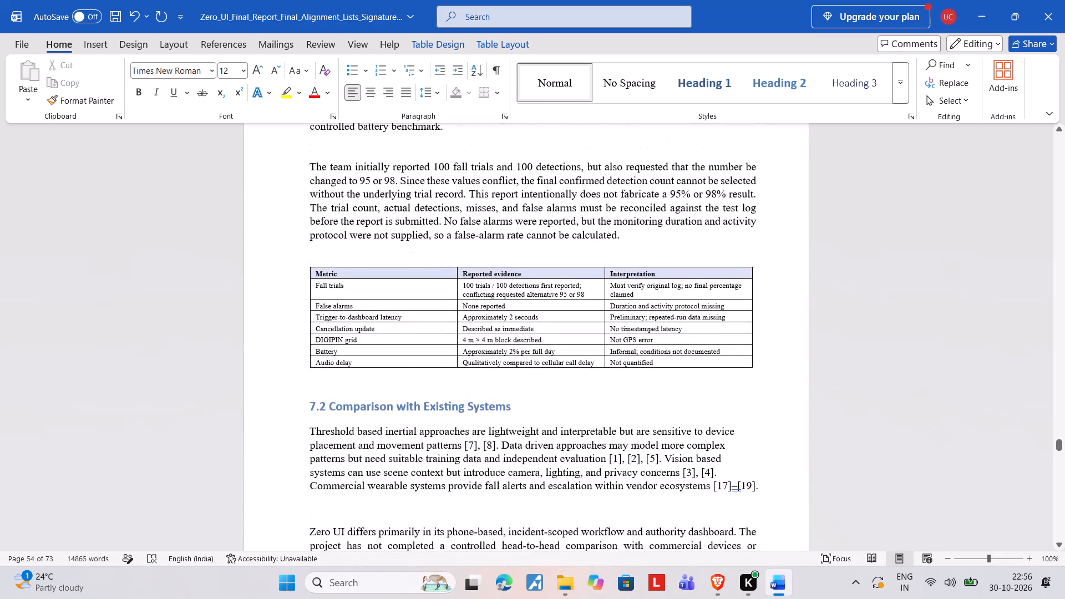
scroll(941, 438, down, 1)
scroll(941, 438, up, 5)
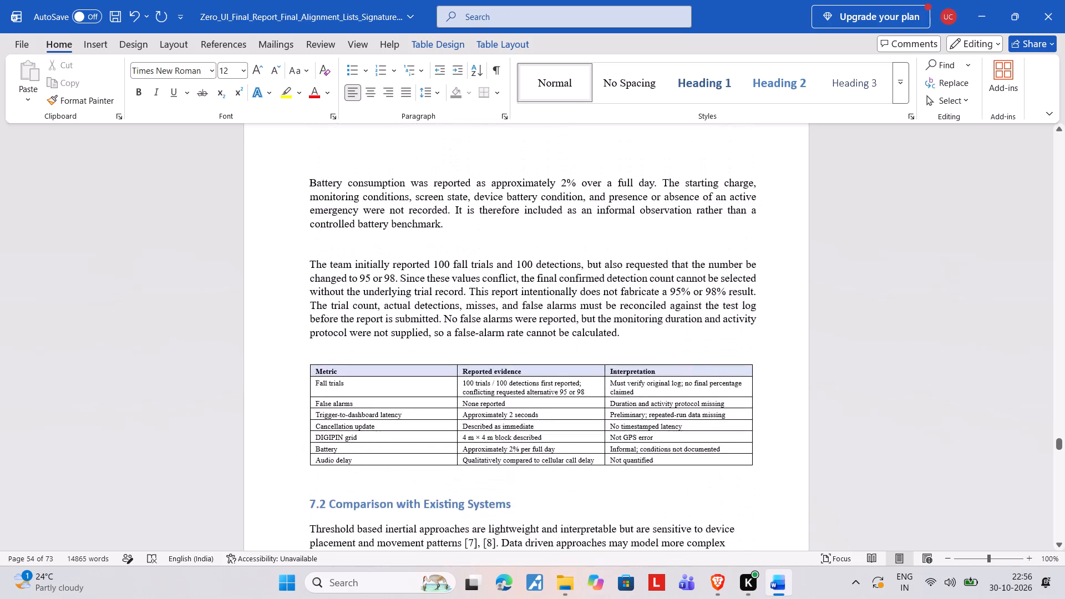
scroll(941, 438, up, 5)
scroll(941, 438, down, 11)
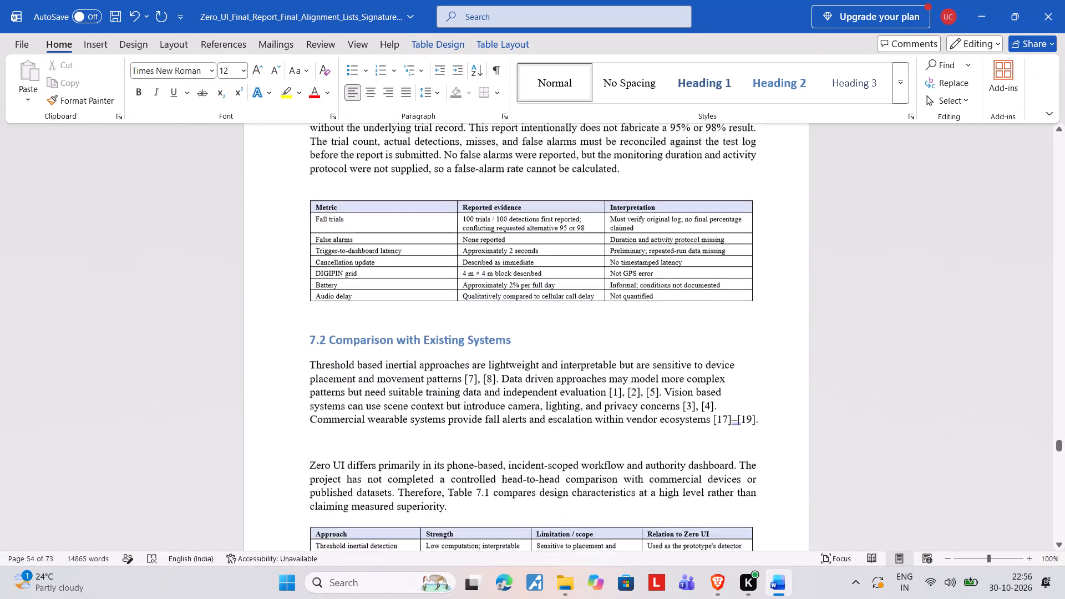
scroll(941, 438, down, 5)
scroll(941, 438, up, 10)
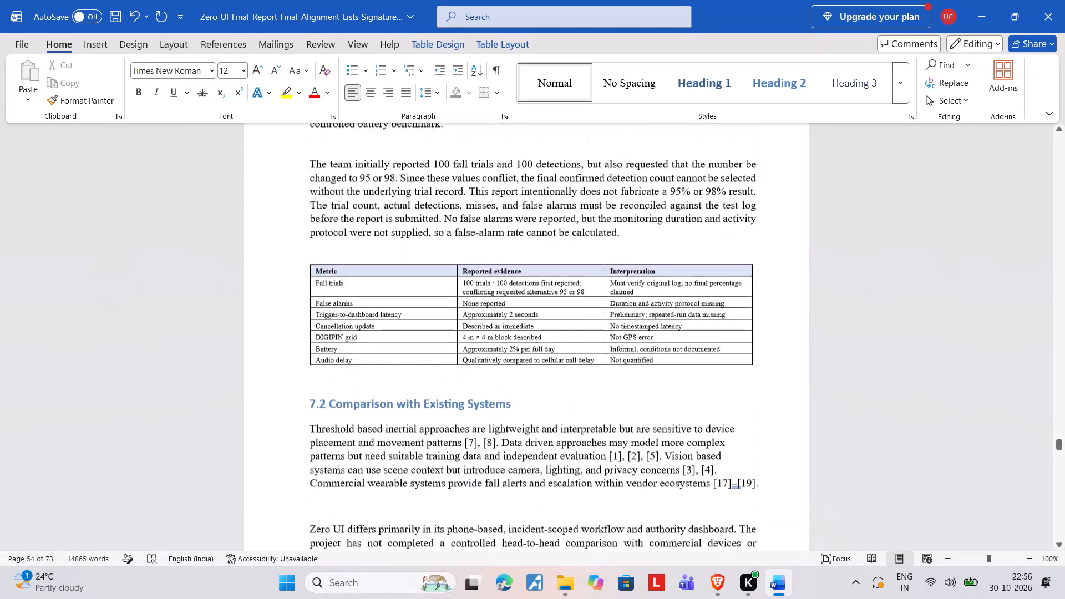
scroll(941, 438, up, 15)
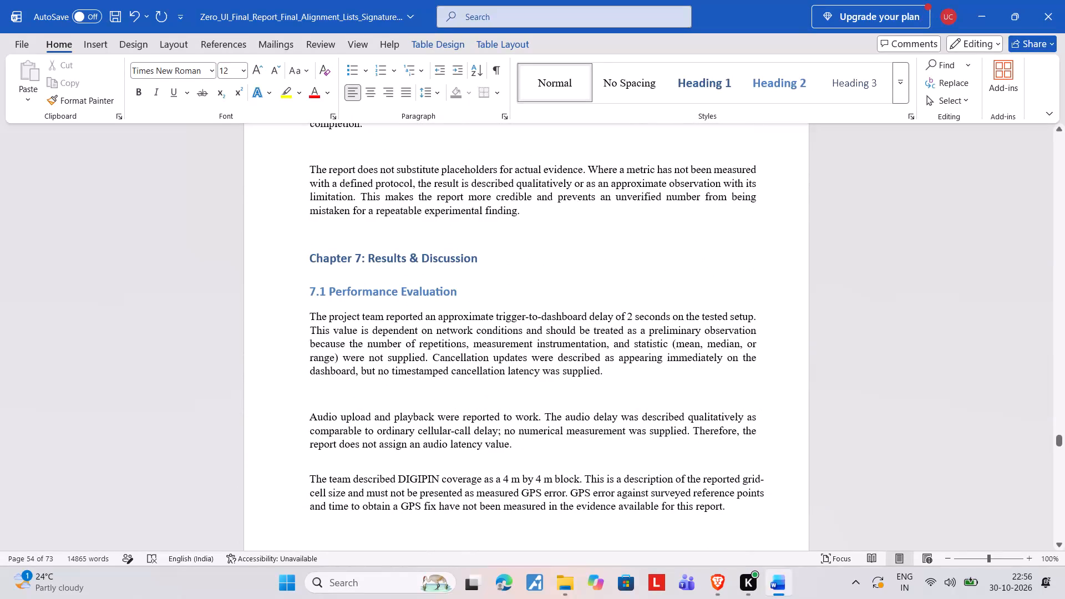
scroll(941, 438, down, 13)
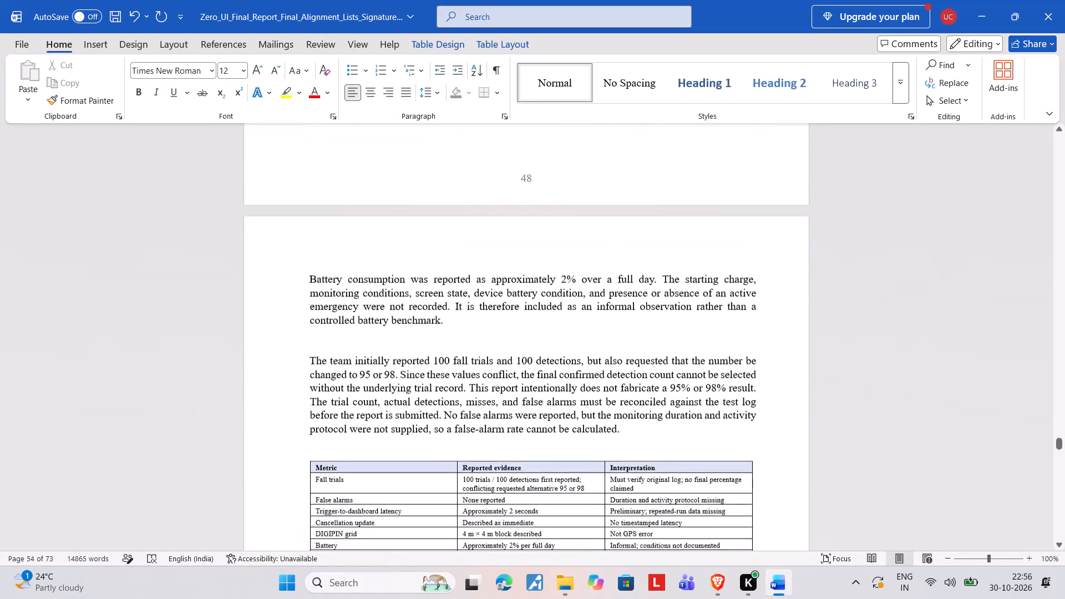
scroll(941, 438, down, 12)
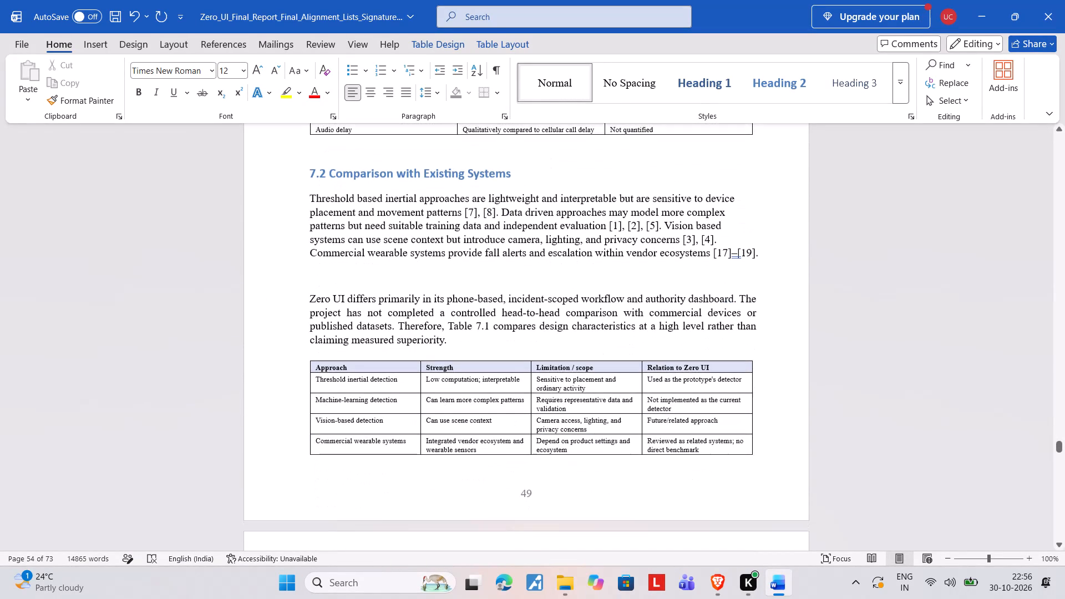
Justify the opening paragraph of section 7.2 Comparison with Existing Systems, beginning "Threshold based inertial approaches".
scroll(744, 292, up, 3)
drag(764, 350, 759, 353)
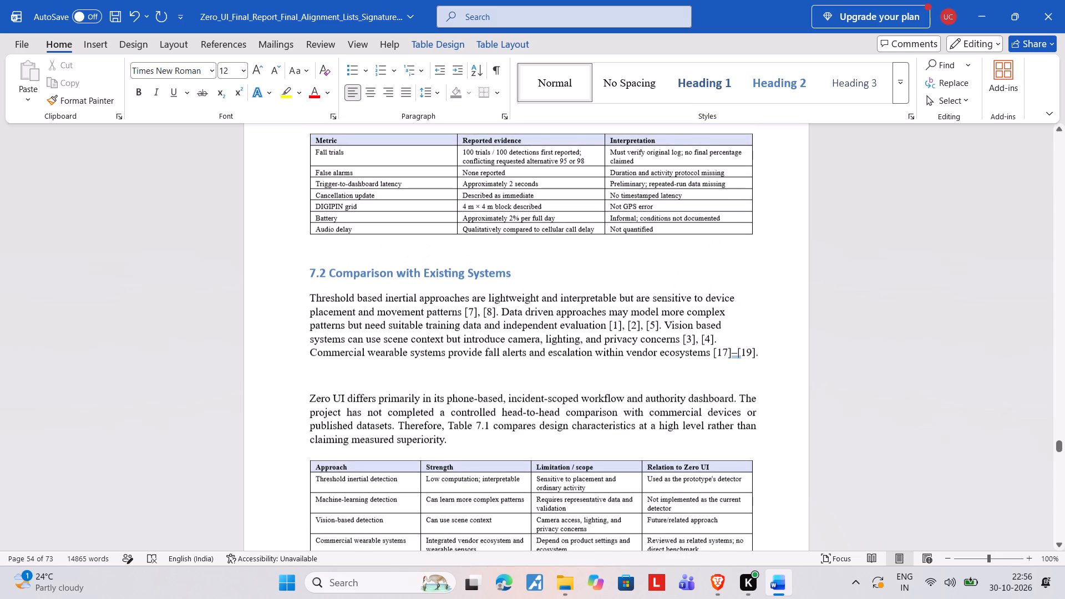
drag(759, 353, 316, 298)
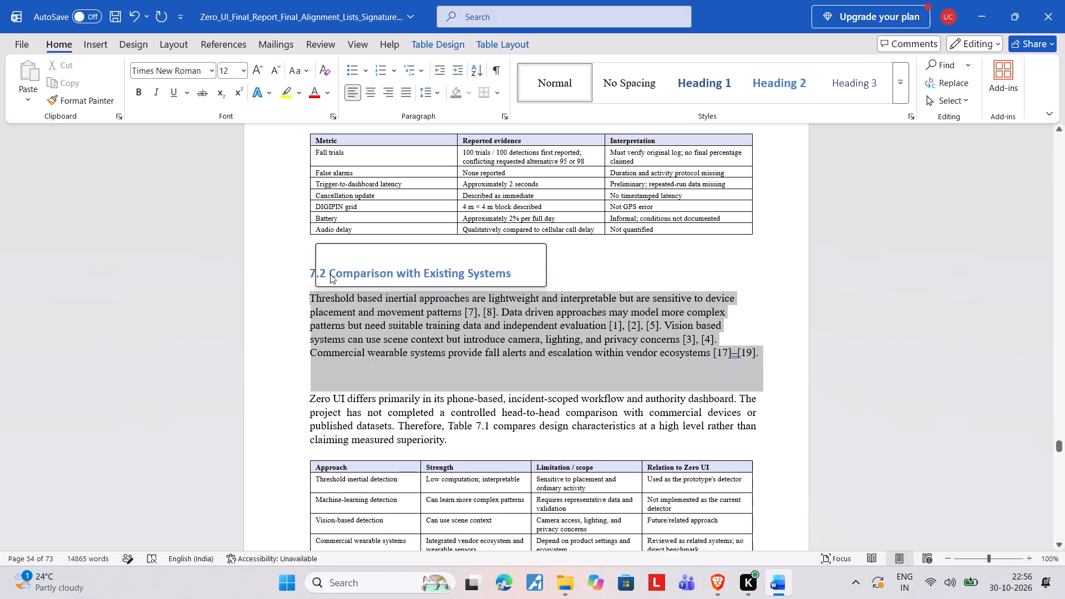
click(408, 91)
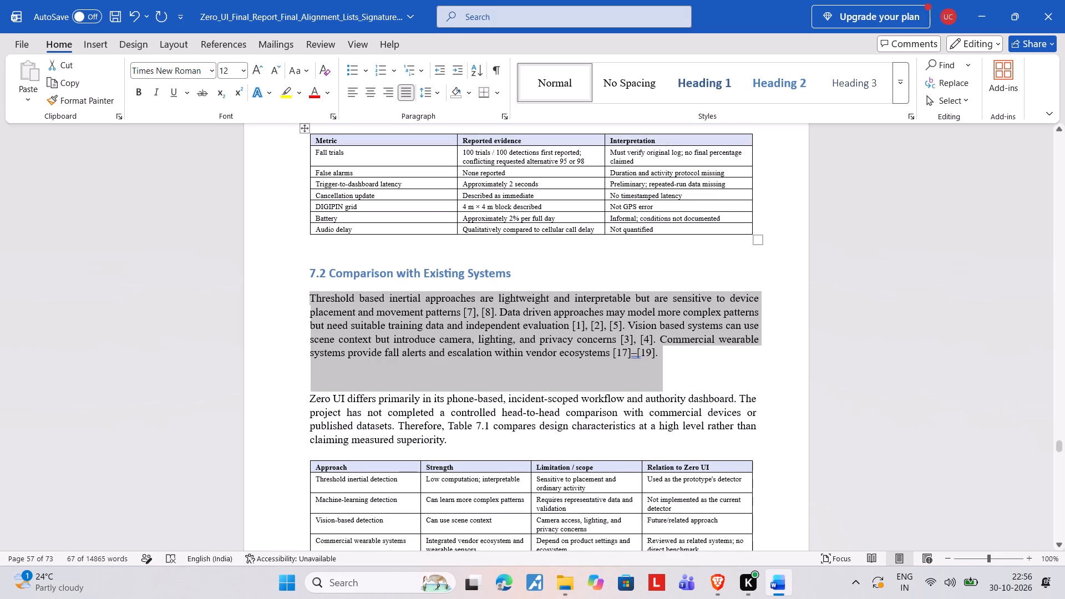
click(878, 403)
Review the paragraph alignment from the comparison table in section 7.2 through 7.3 and 7.4 to section 7.5 Latency and Responsiveness.
scroll(878, 403, down, 5)
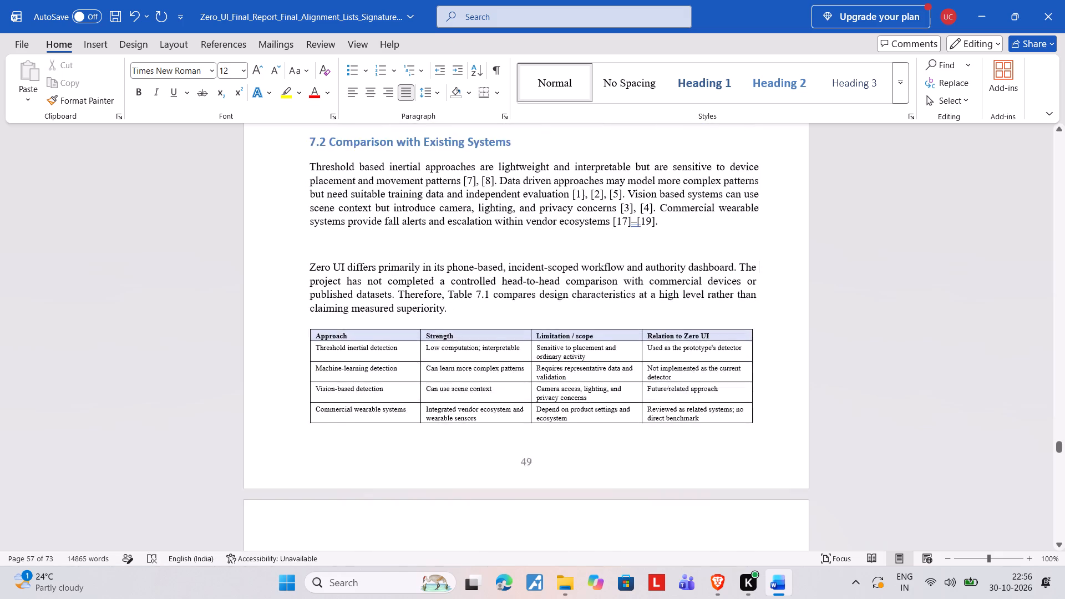
scroll(878, 403, down, 9)
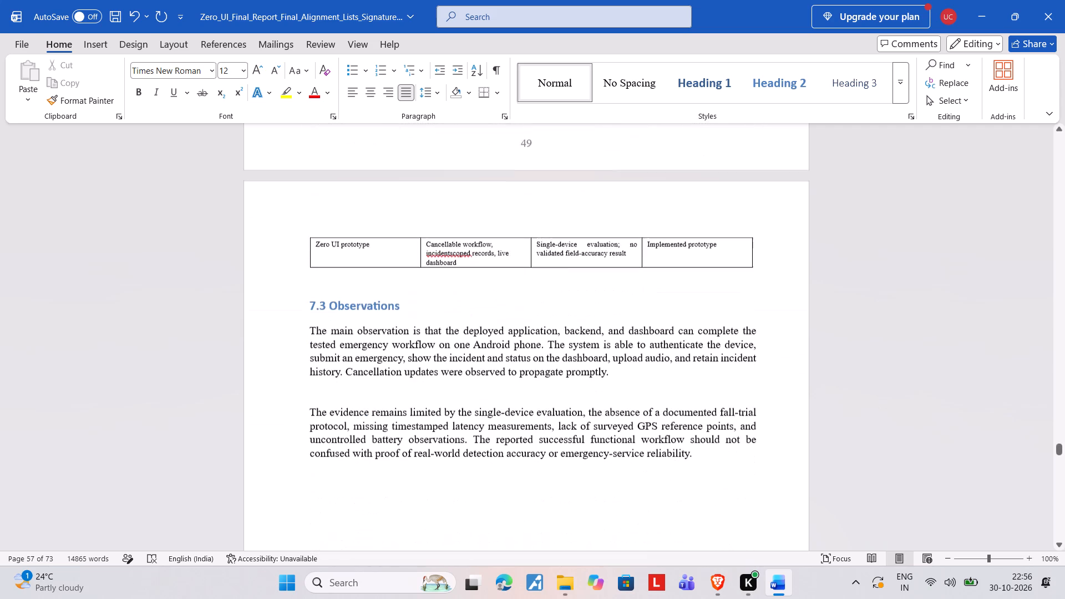
scroll(878, 403, down, 18)
scroll(878, 403, down, 6)
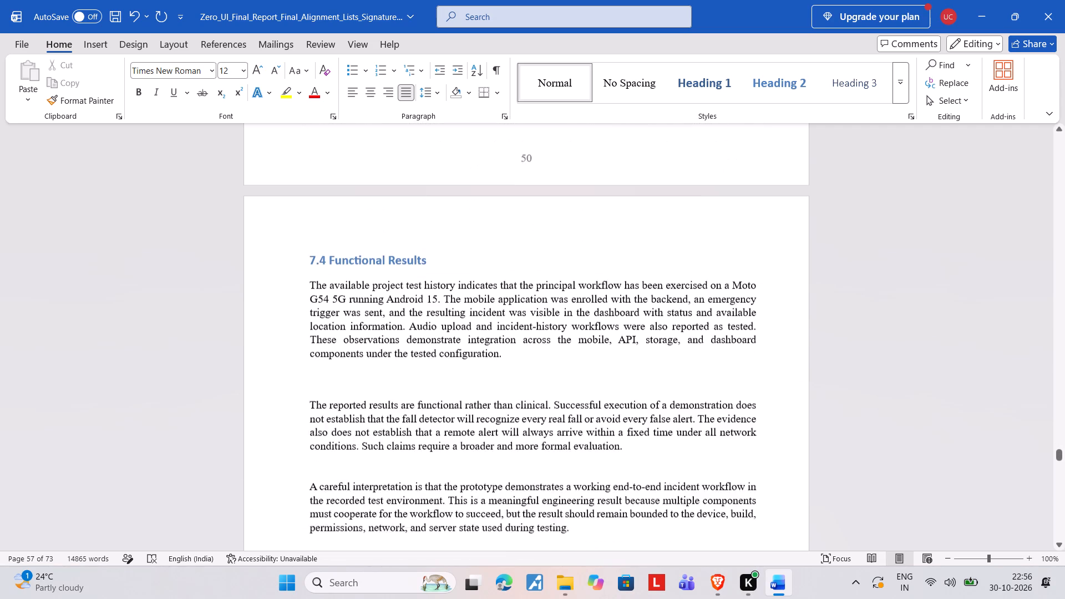
scroll(878, 403, down, 14)
scroll(878, 403, down, 7)
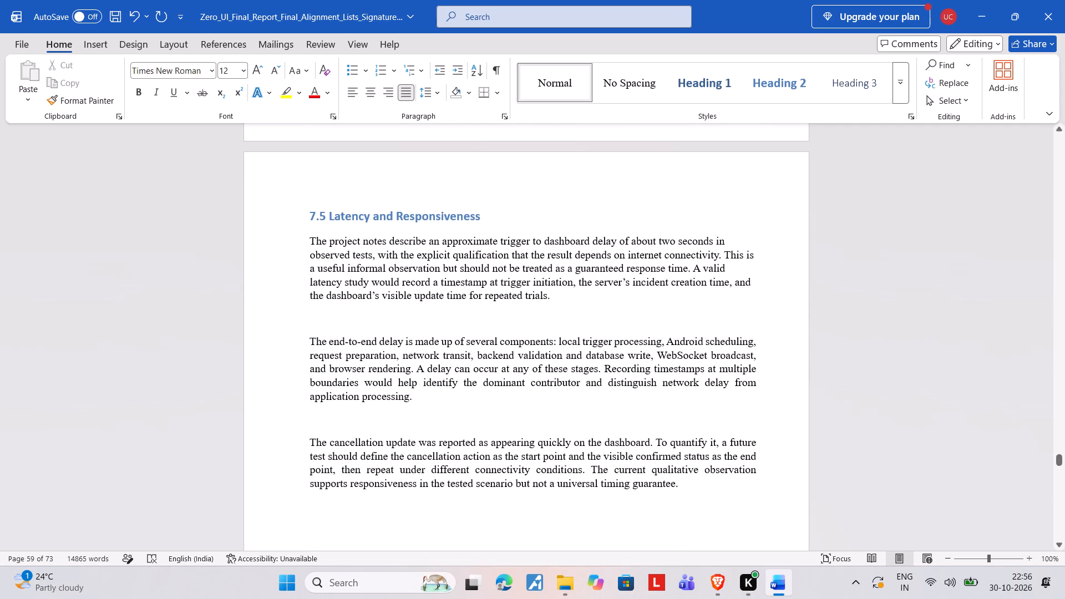
Justify the opening paragraph of section 7.5 Latency and Responsiveness, beginning "The project notes describe".
drag(559, 302, 303, 242)
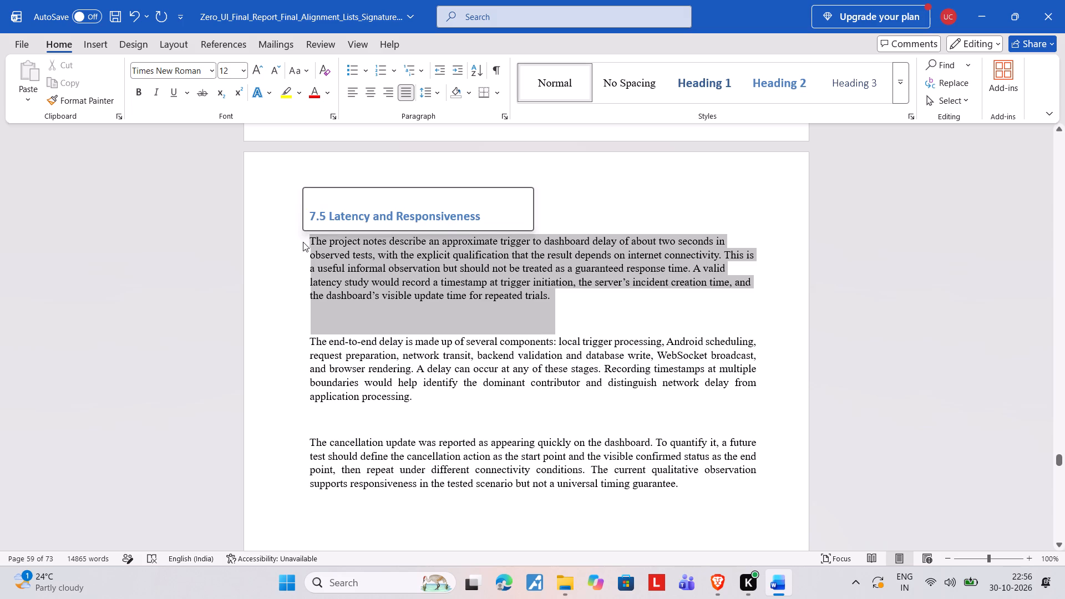
click(403, 90)
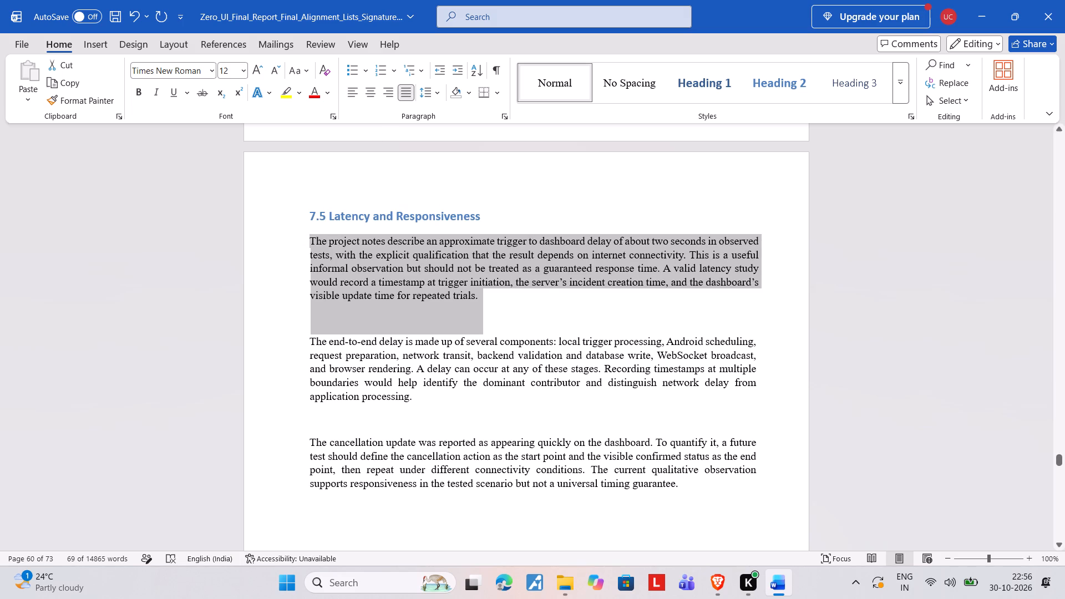
click(868, 440)
Review the paragraph alignment from the rest of section 7.5 through 7.7 Battery and Background Behavior to section 7.8.
scroll(868, 440, down, 2)
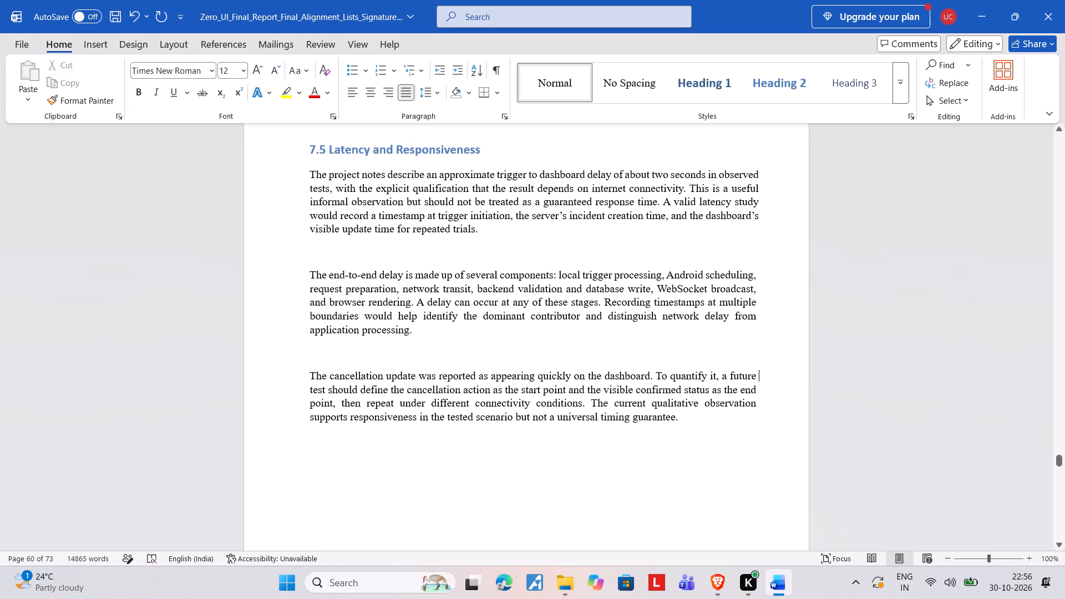
scroll(868, 440, down, 17)
scroll(868, 440, down, 7)
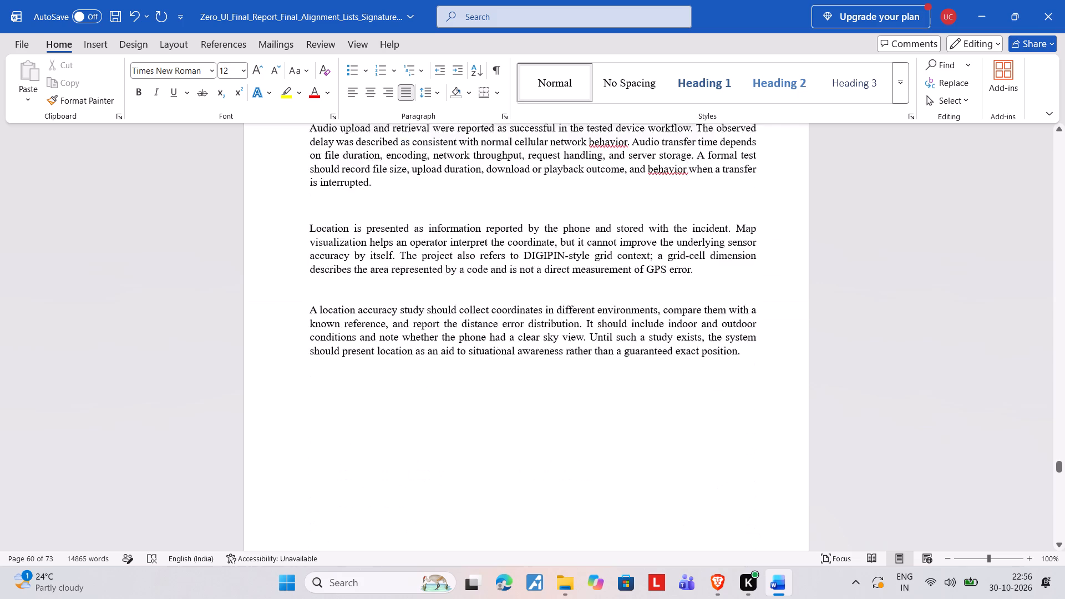
scroll(868, 440, down, 19)
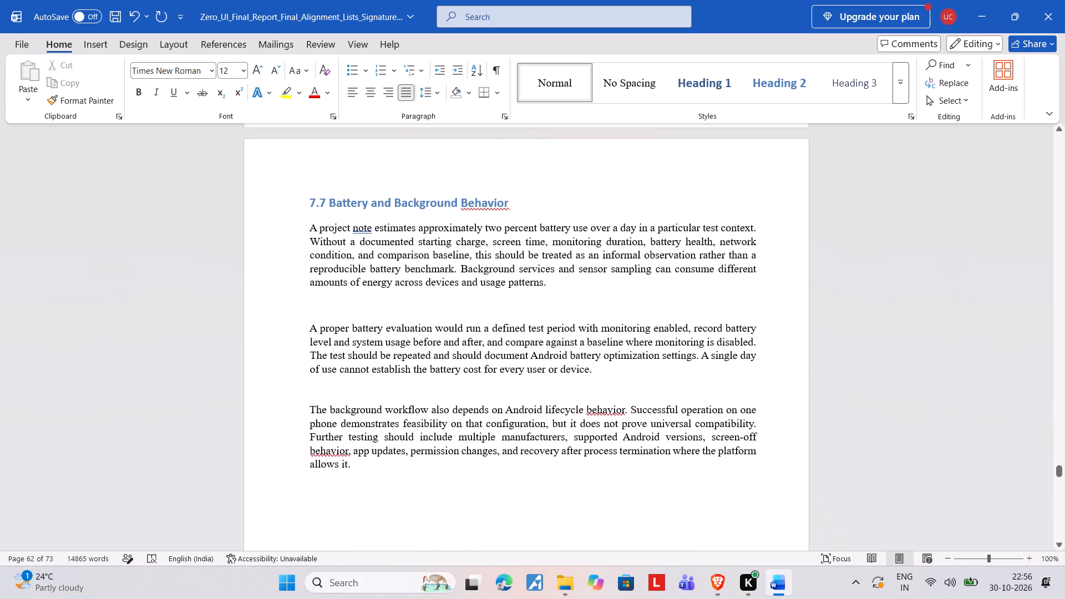
scroll(868, 440, down, 6)
scroll(868, 440, down, 18)
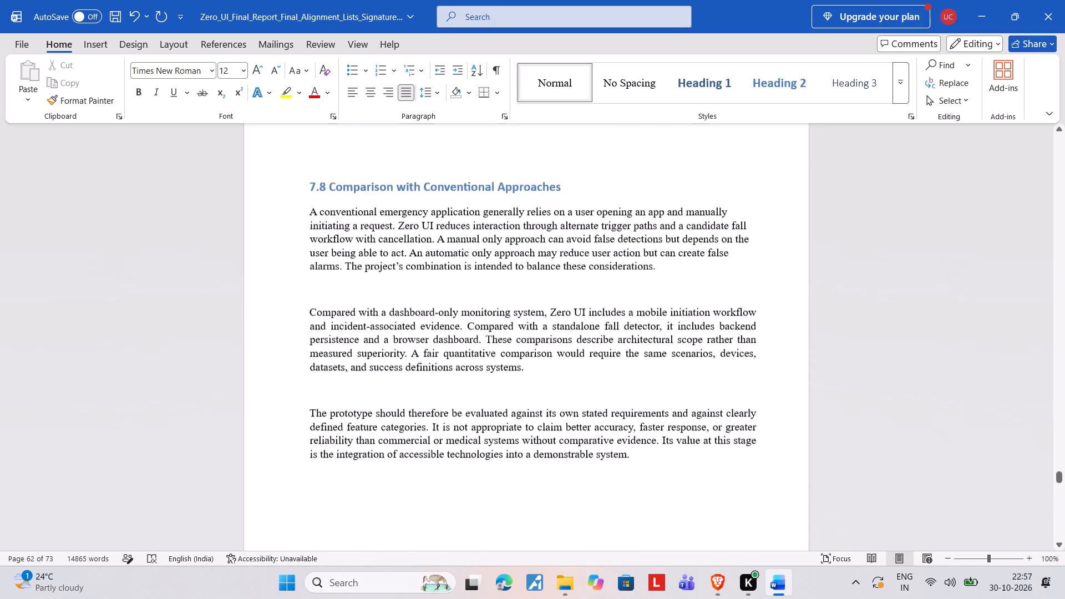
Justify the opening paragraph of section 7.8 Comparison with Conventional Approaches, beginning "A conventional emergency application".
scroll(868, 440, up, 4)
drag(661, 365, 390, 313)
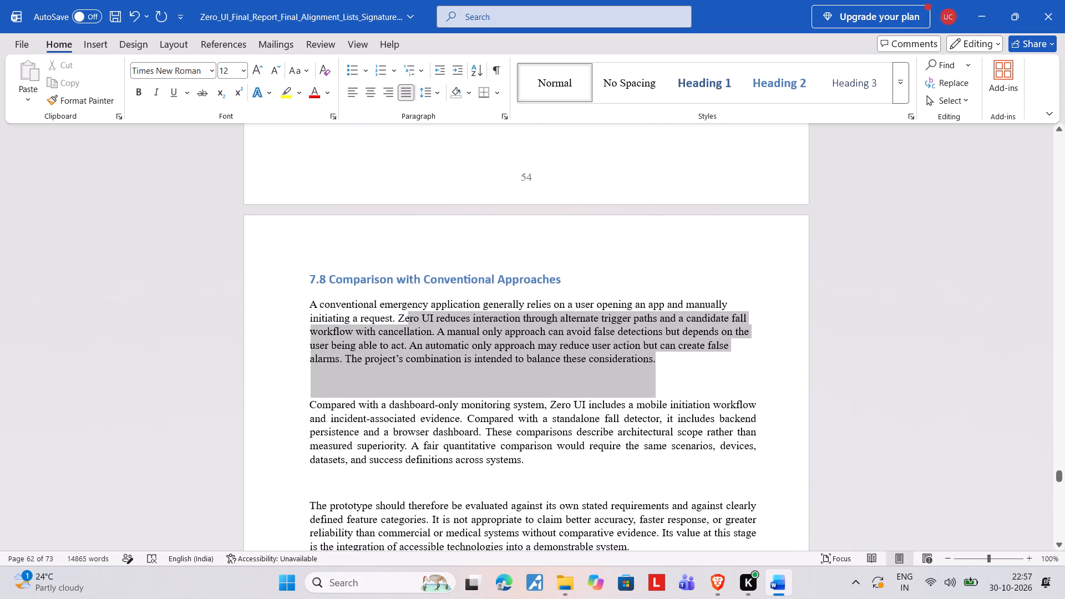
drag(390, 313, 294, 305)
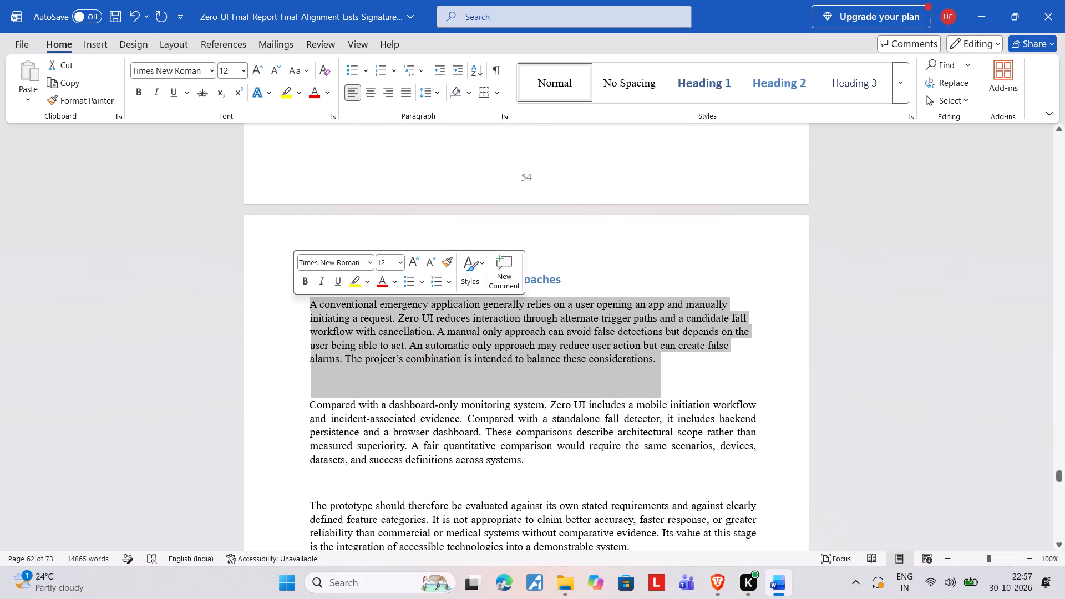
click(405, 91)
Justify all three body paragraphs of section 7.9 Threats to Validity.
scroll(749, 530, down, 6)
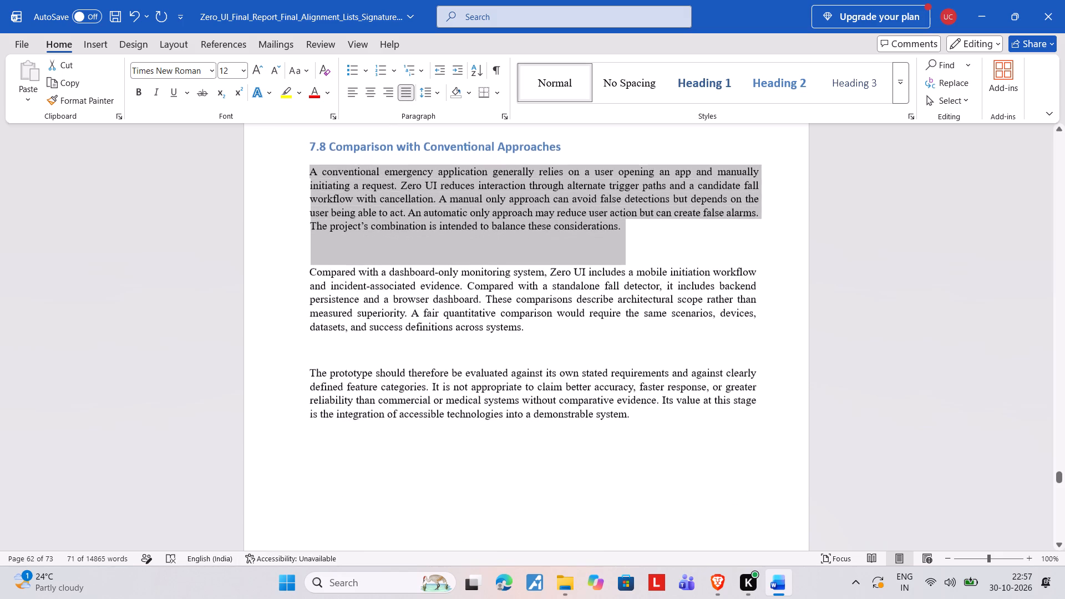
scroll(749, 530, down, 17)
scroll(749, 530, up, 7)
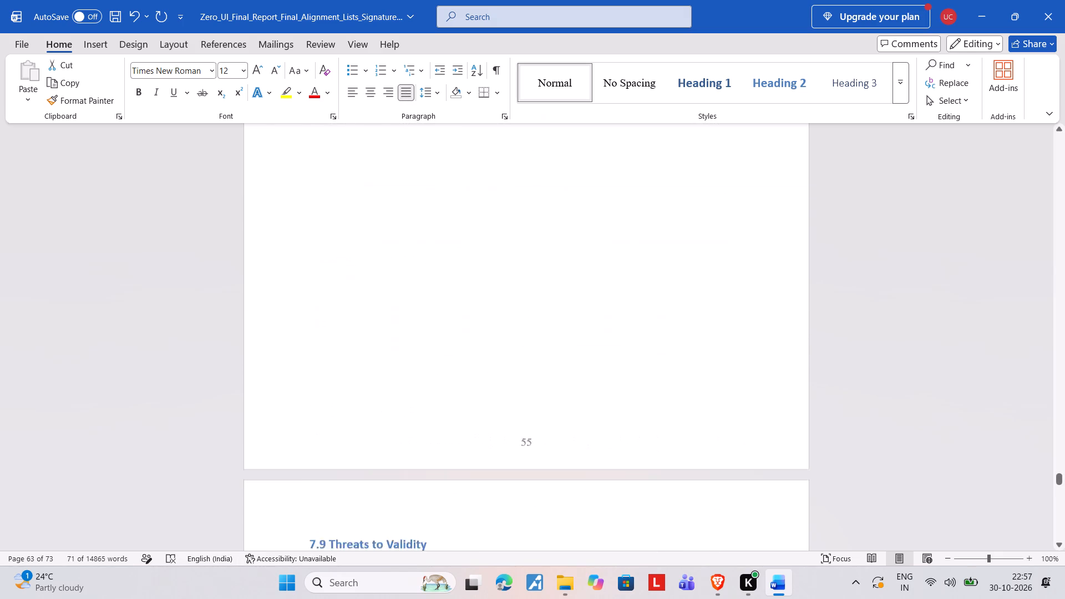
scroll(749, 530, up, 10)
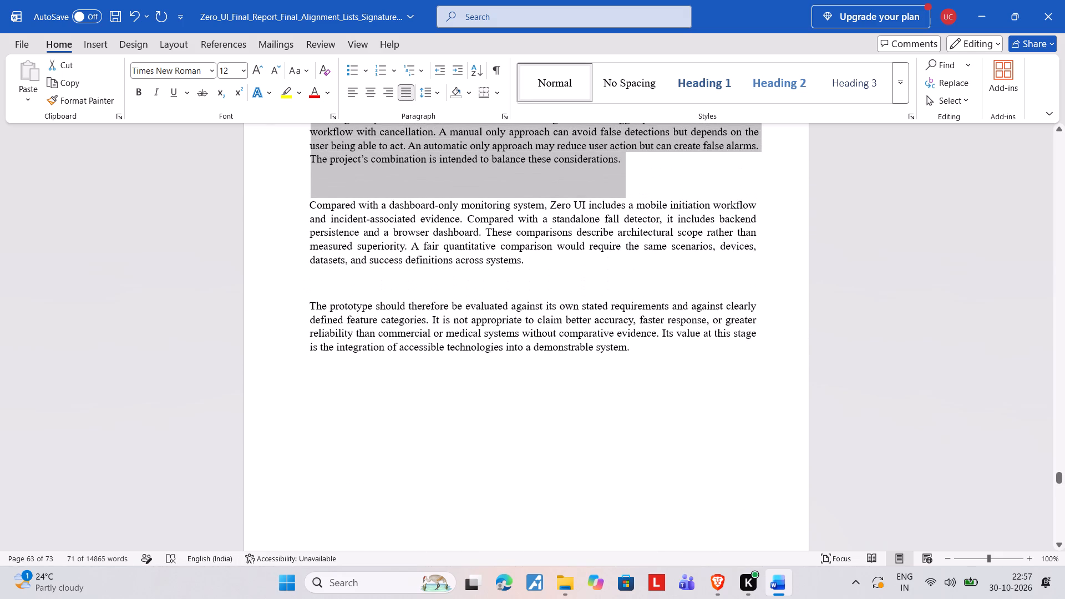
scroll(749, 530, down, 17)
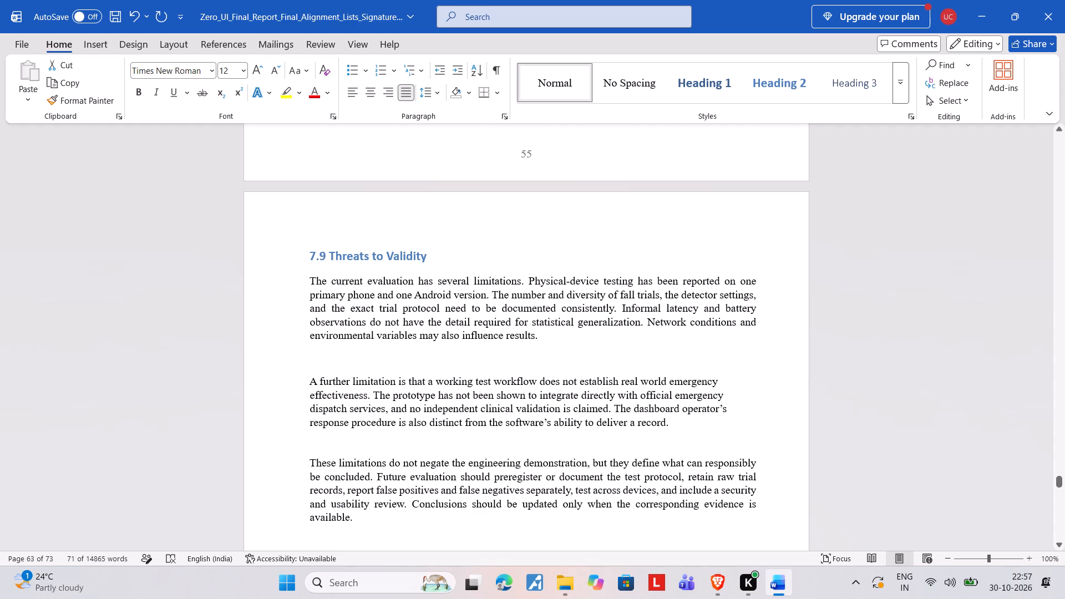
drag(304, 278, 392, 508)
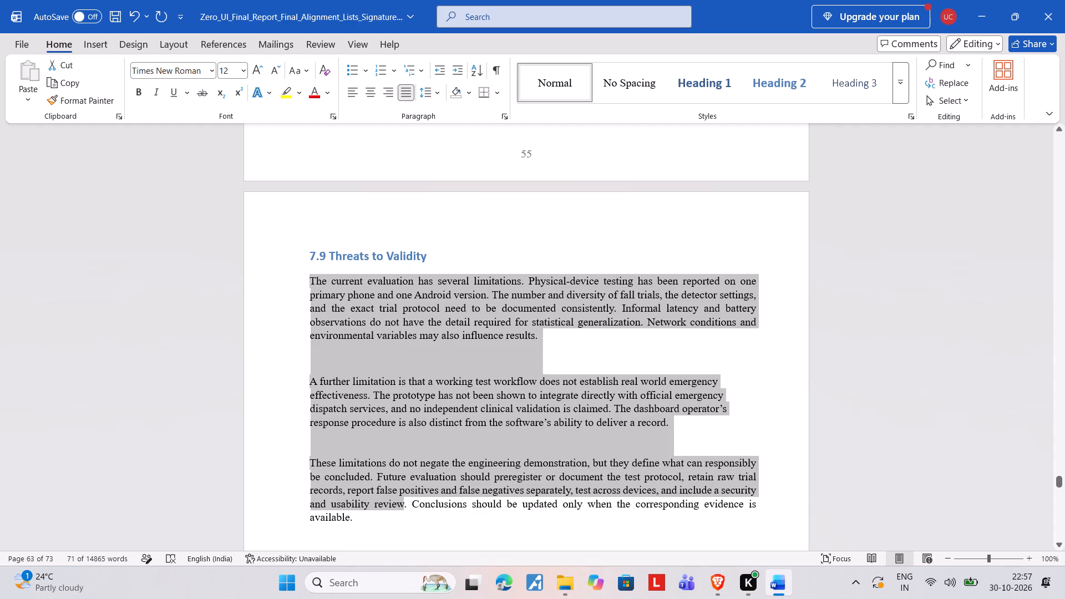
drag(392, 508, 387, 512)
scroll(387, 512, down, 1)
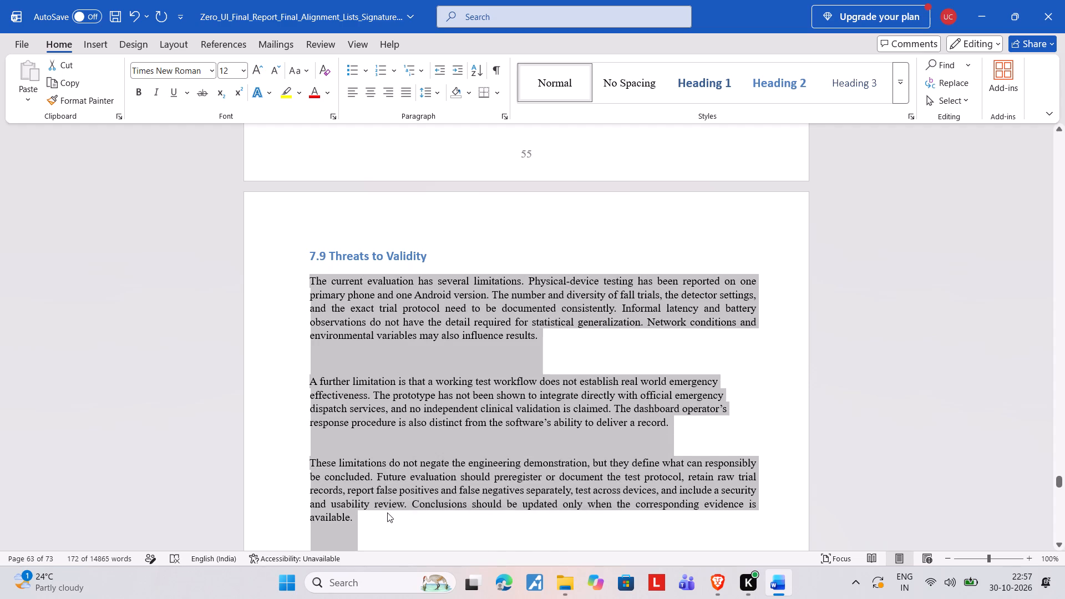
scroll(387, 512, down, 3)
click(404, 94)
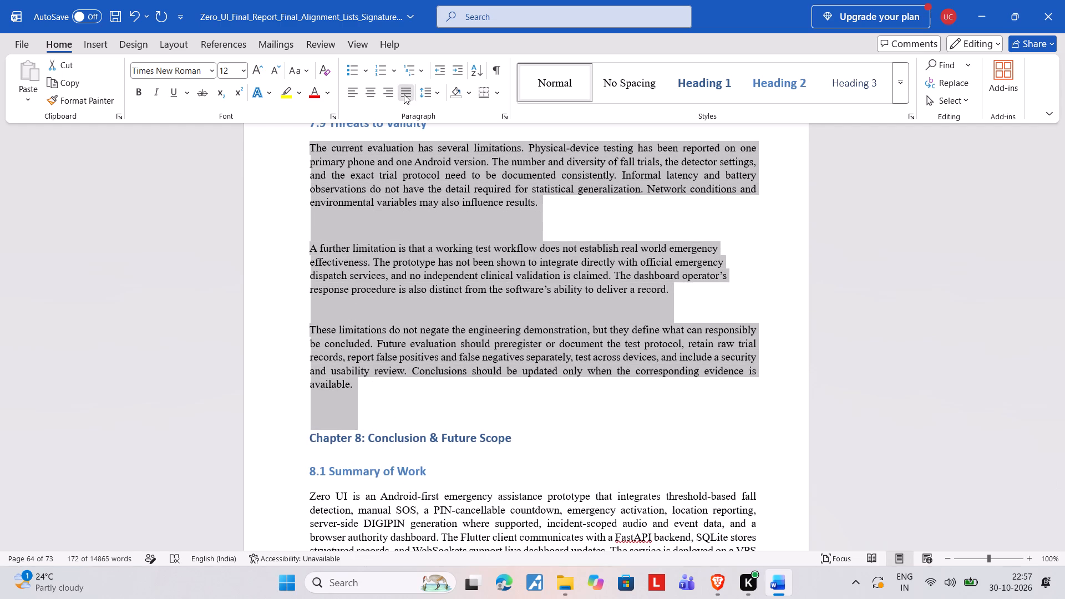
click(907, 417)
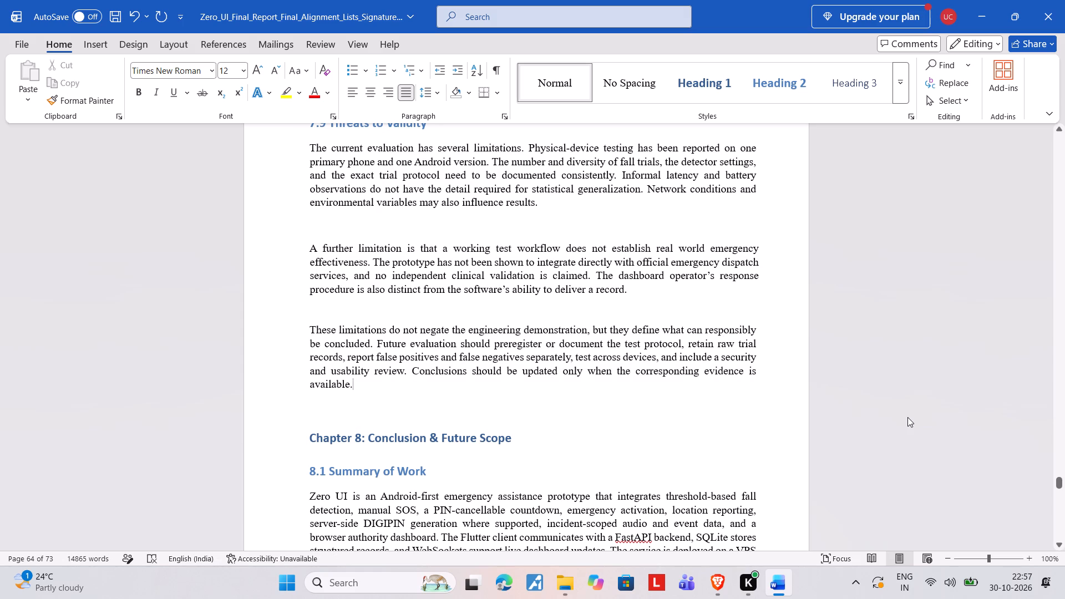
Review the paragraph alignment in Chapter 8 from section 8.1 Summary of Work through 8.2 Limitations and 8.3 Future Enhancement.
scroll(907, 417, down, 4)
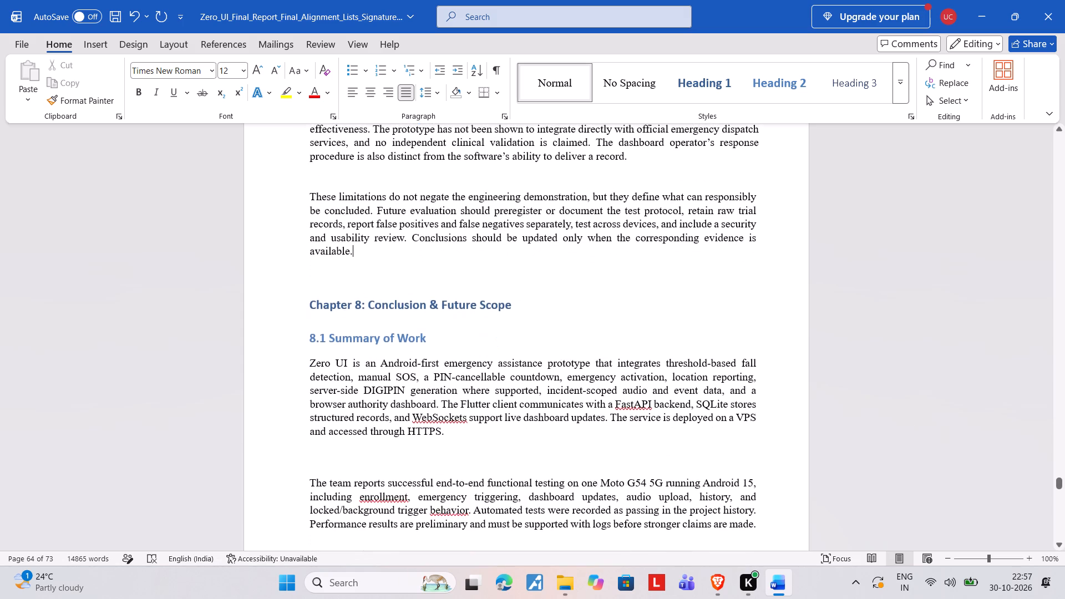
scroll(907, 417, down, 13)
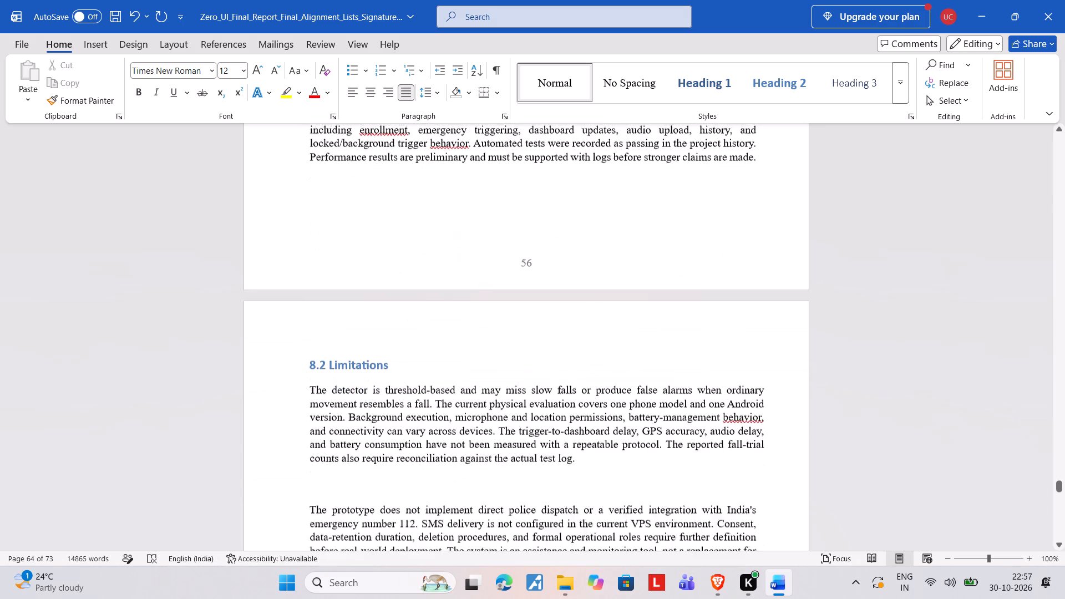
scroll(907, 417, down, 11)
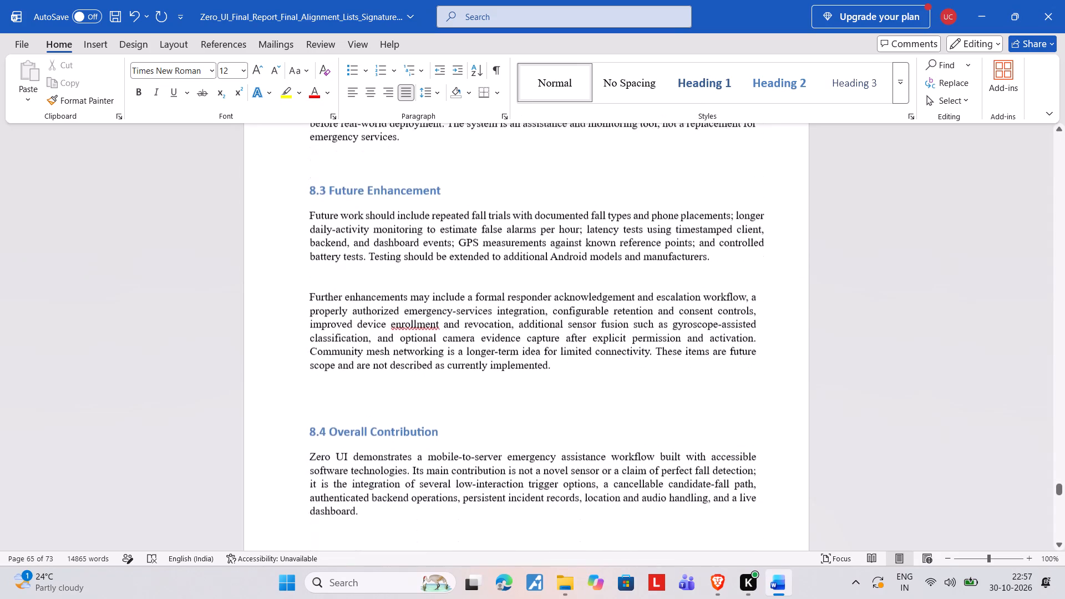
Examine the paragraphs of sections 8.4 Overall Contribution and 8.5 Lessons Learned for text that is not justified.
scroll(907, 417, down, 6)
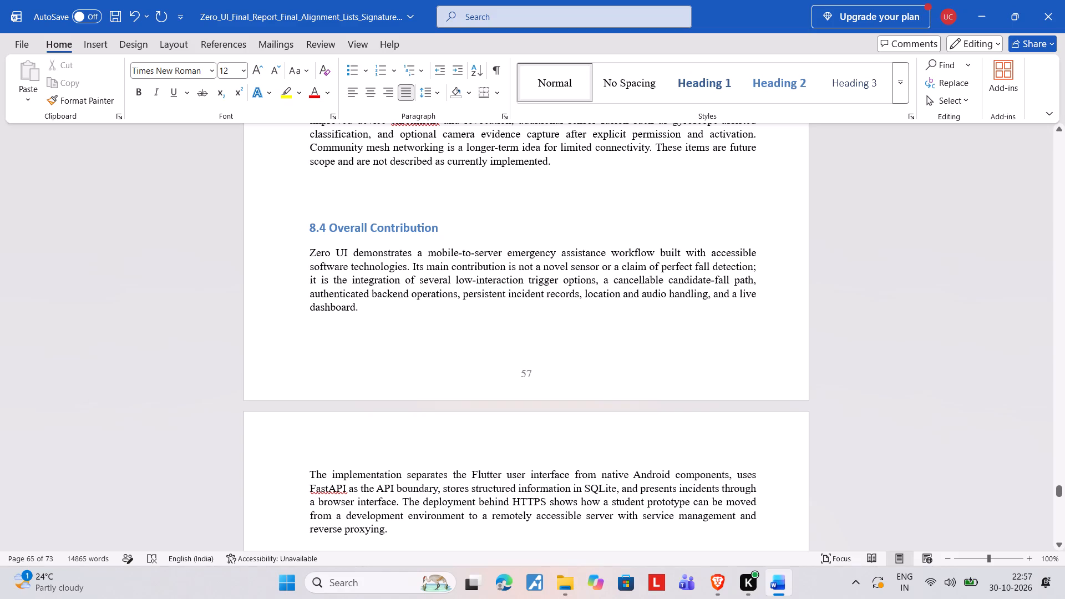
scroll(736, 460, down, 4)
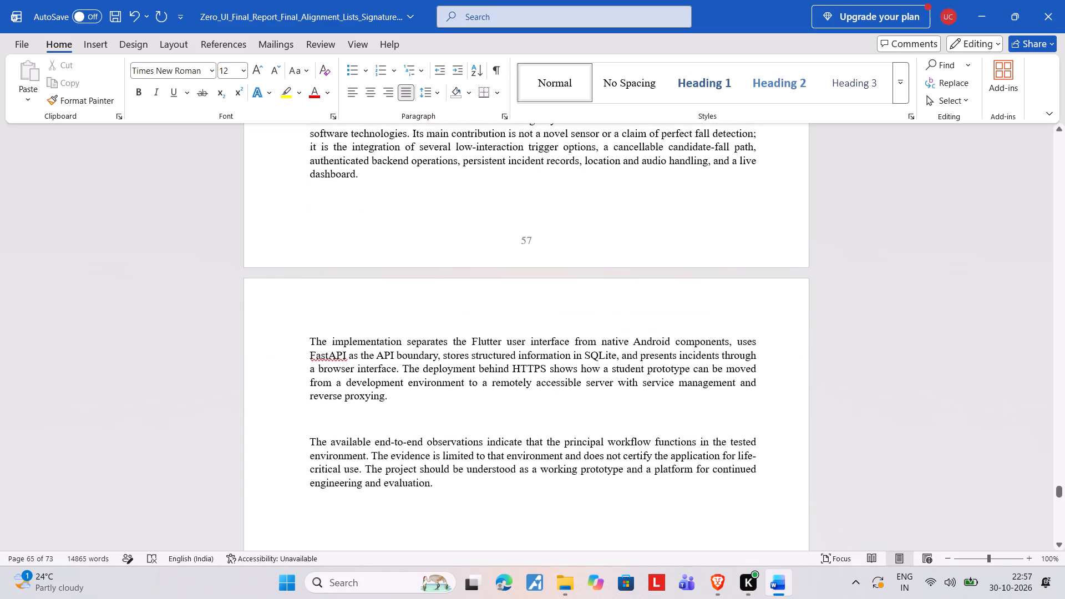
scroll(736, 460, down, 2)
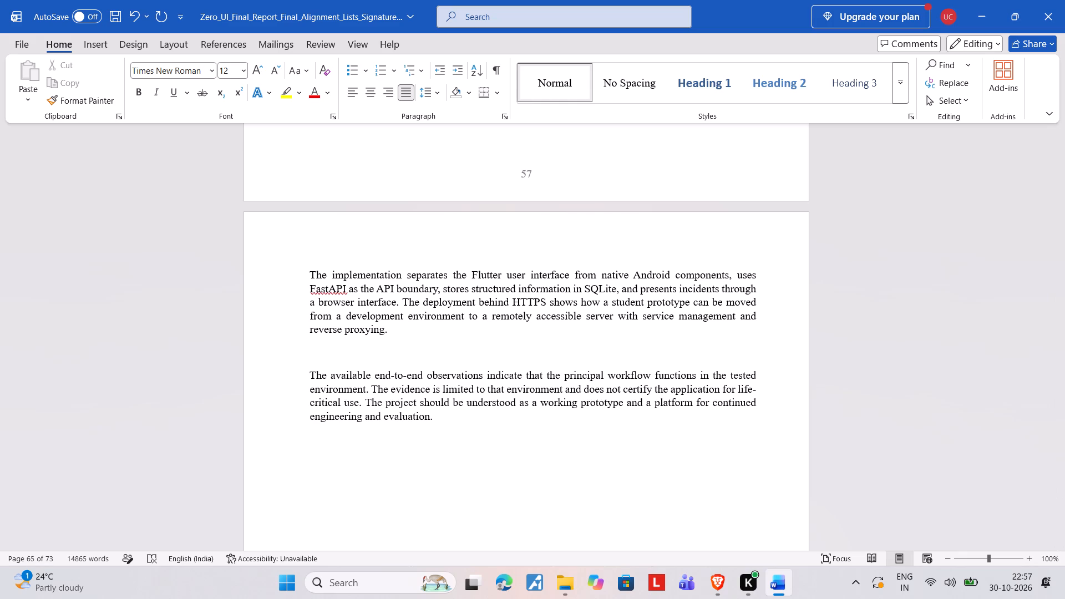
scroll(726, 469, down, 2)
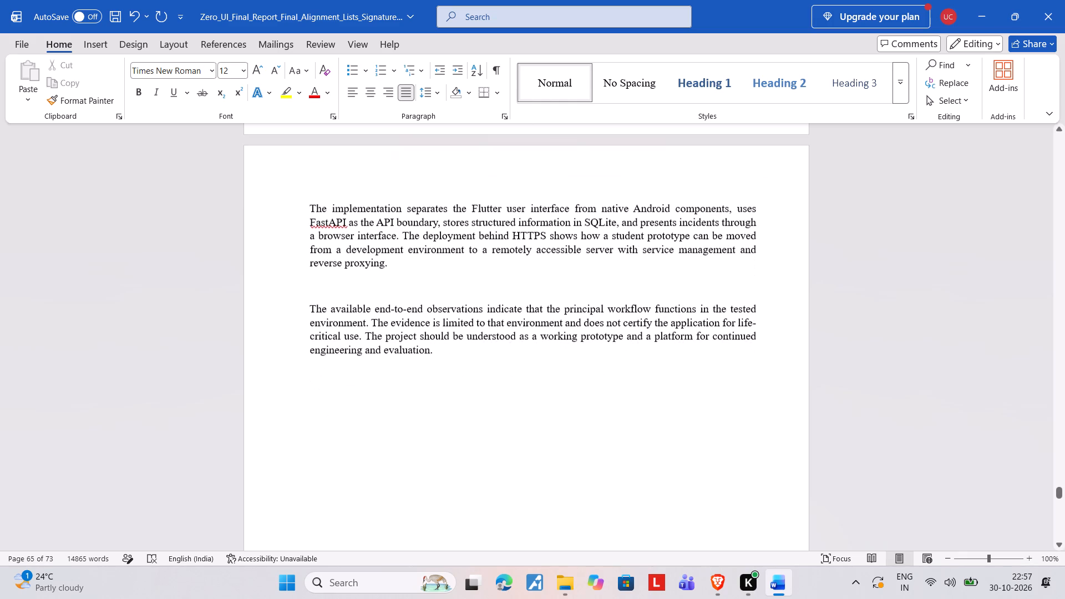
scroll(726, 469, down, 16)
scroll(726, 469, down, 5)
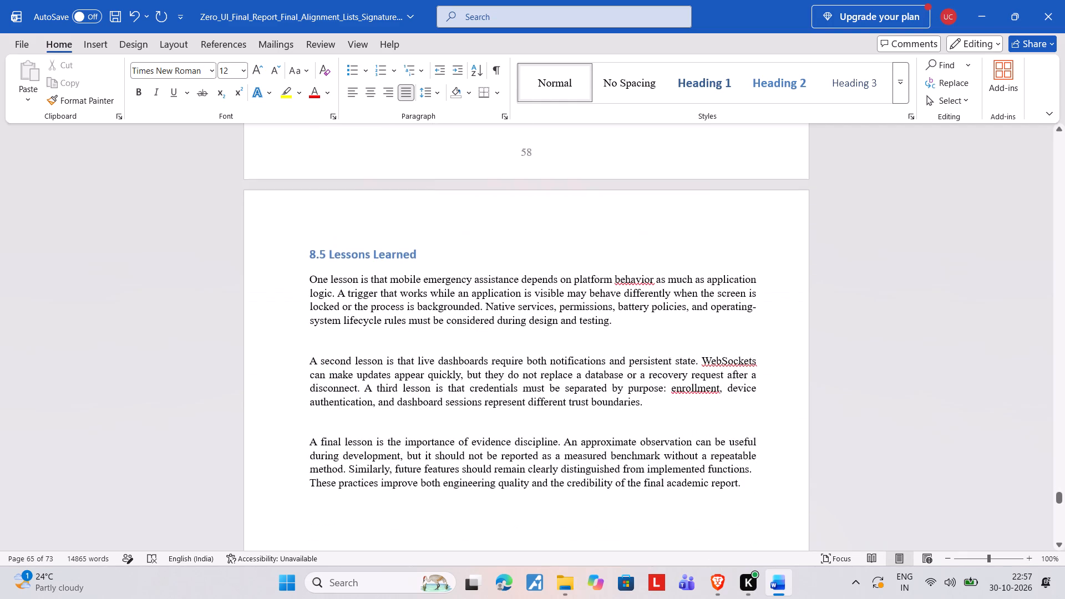
scroll(726, 469, down, 3)
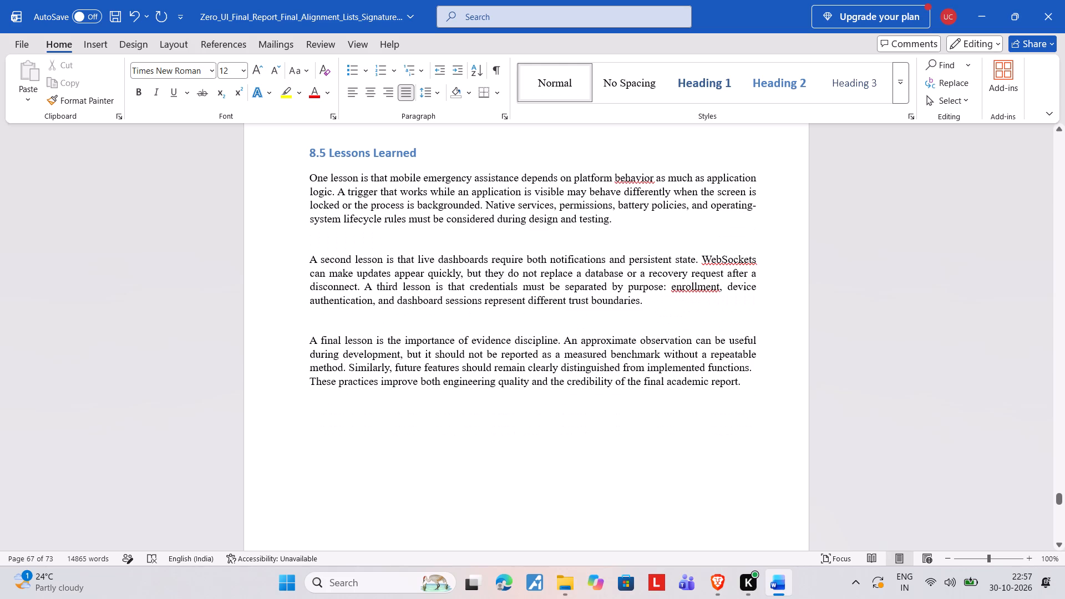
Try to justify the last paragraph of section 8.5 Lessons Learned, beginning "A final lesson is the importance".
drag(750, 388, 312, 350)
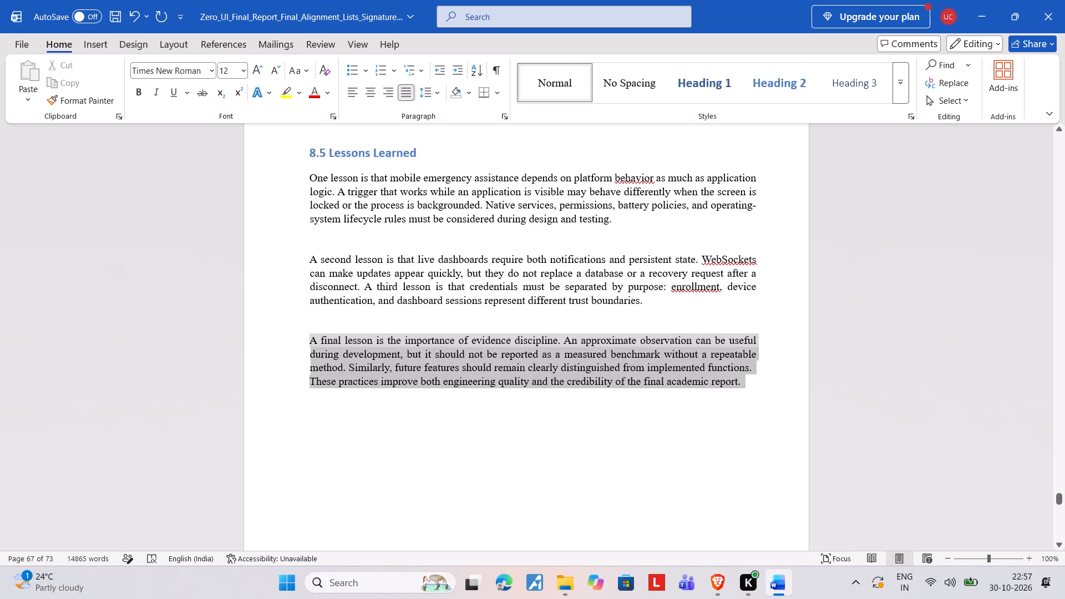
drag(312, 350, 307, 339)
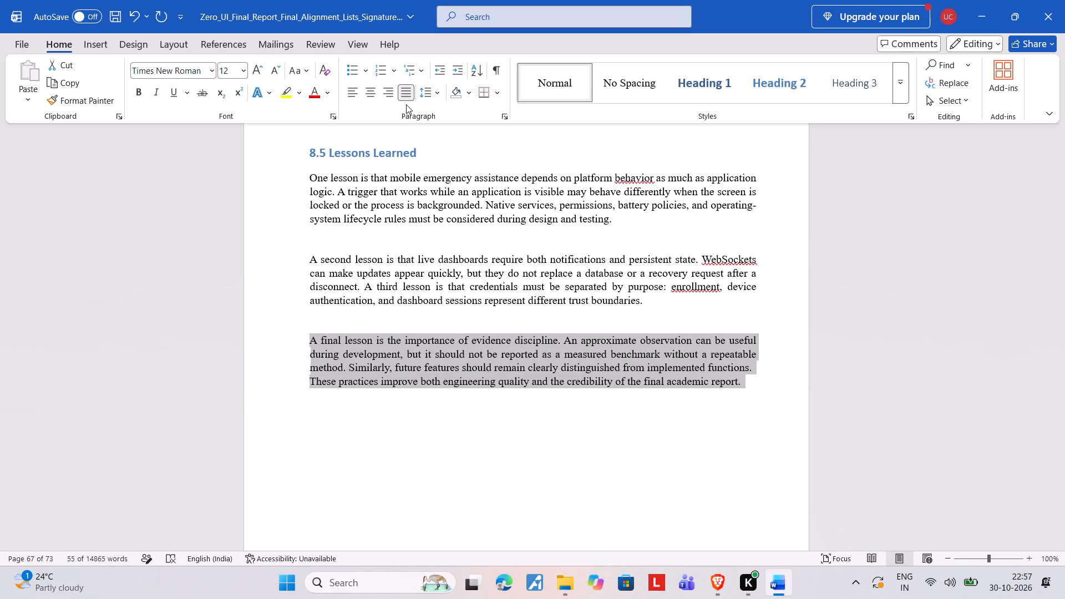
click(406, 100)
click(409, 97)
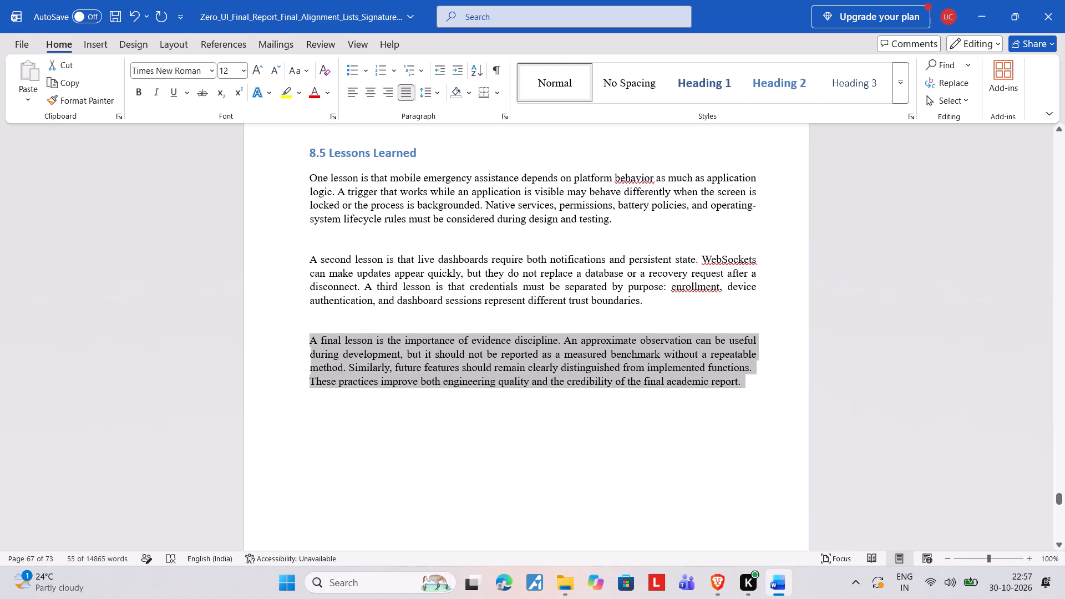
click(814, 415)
Review the paragraph alignment from section 8.6 Immediate Improvements through 8.7 and 8.8 to the start of the References / Bibliography.
scroll(814, 415, down, 19)
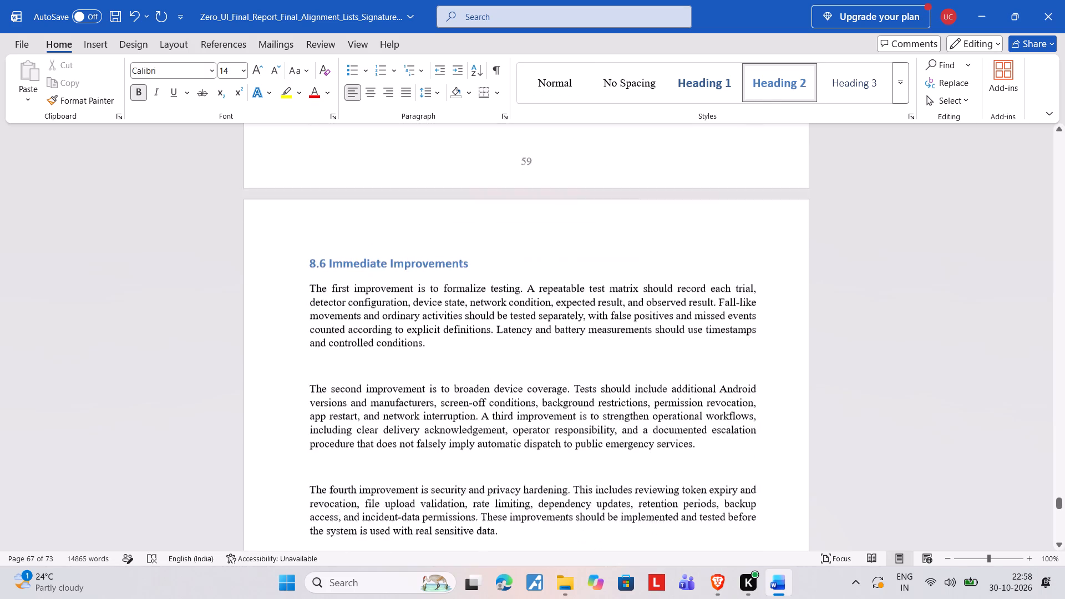
scroll(814, 415, down, 11)
scroll(814, 415, down, 13)
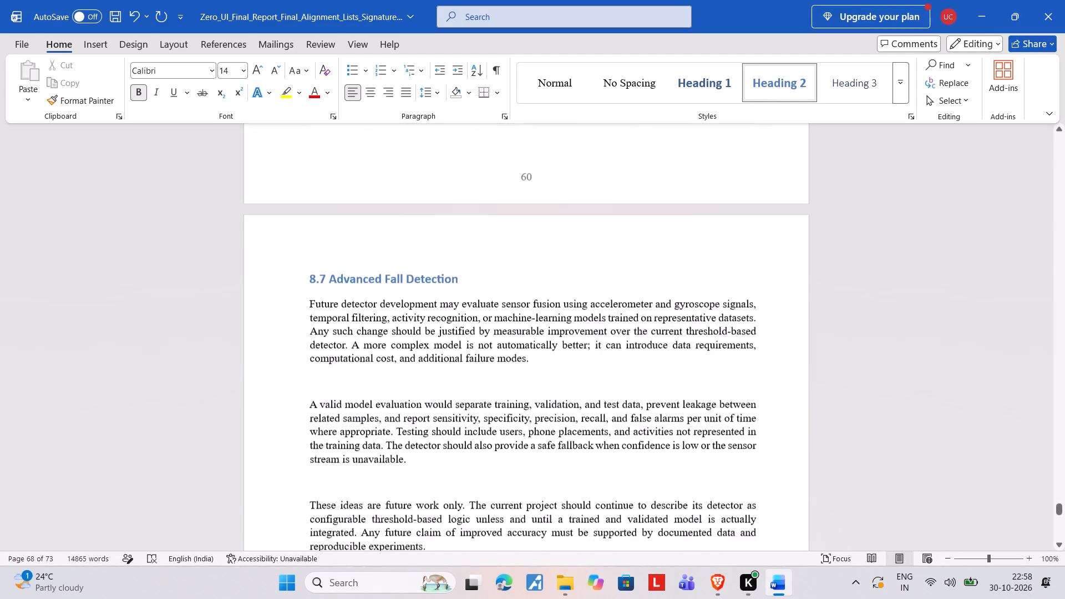
scroll(814, 415, down, 3)
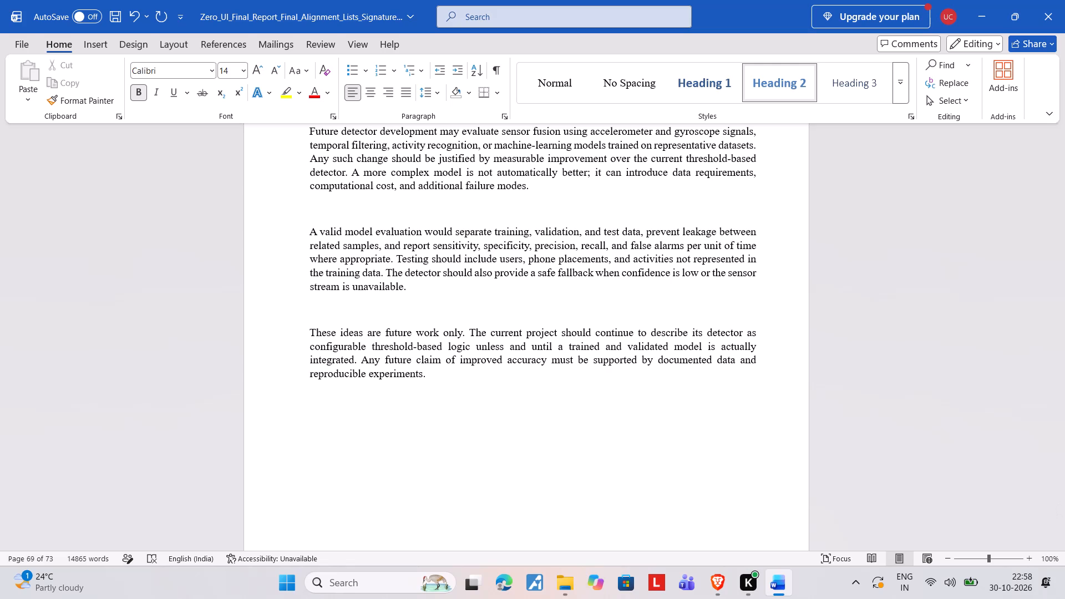
scroll(599, 330, down, 18)
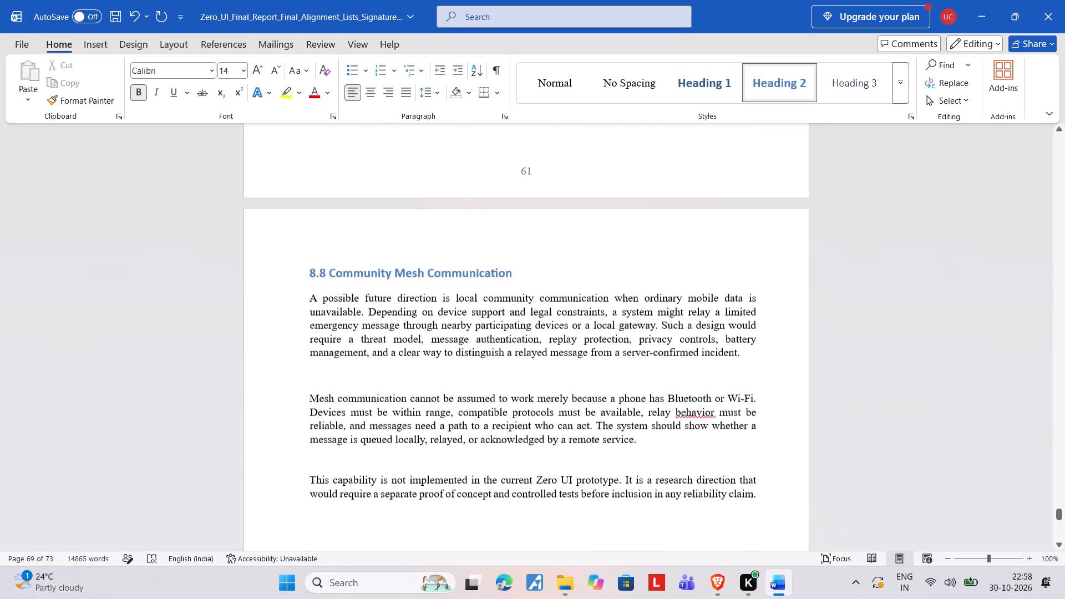
scroll(597, 331, down, 18)
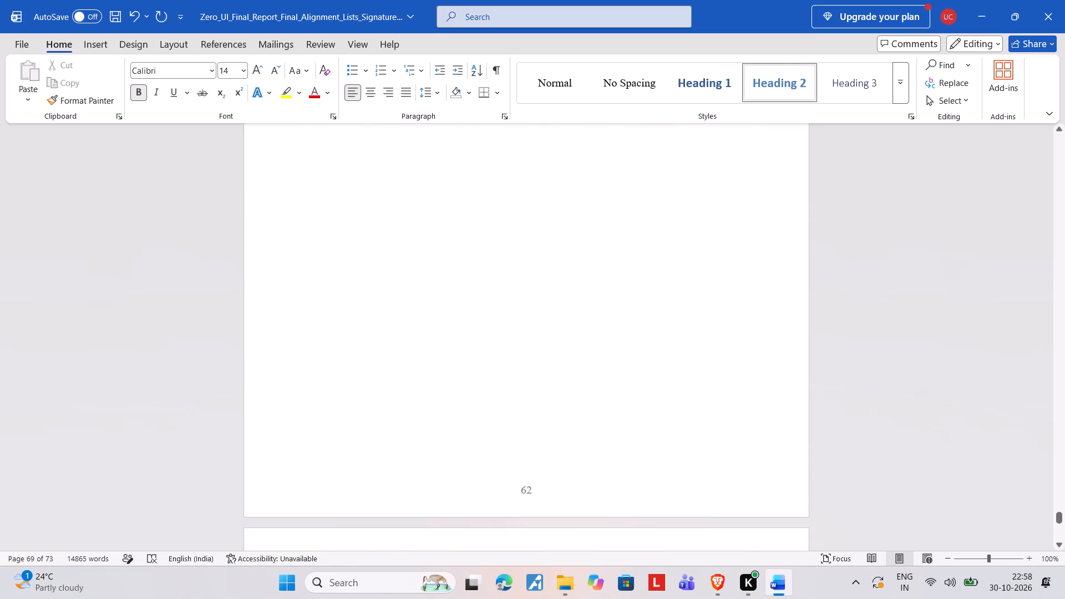
scroll(597, 331, down, 12)
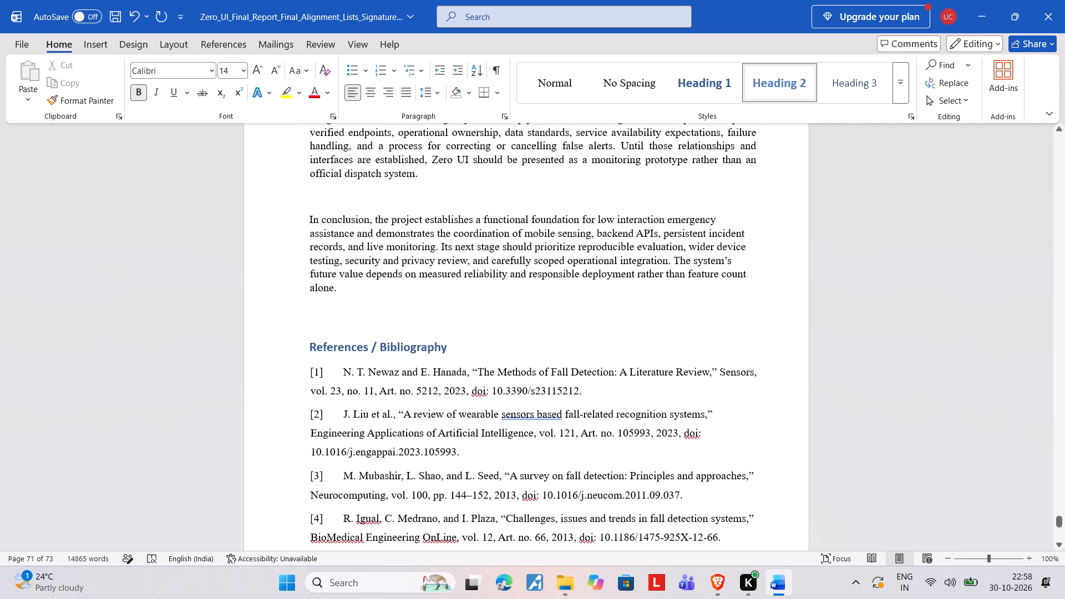
Justify the closing paragraph before the References, beginning "In conclusion, the project establishes".
drag(302, 212, 357, 287)
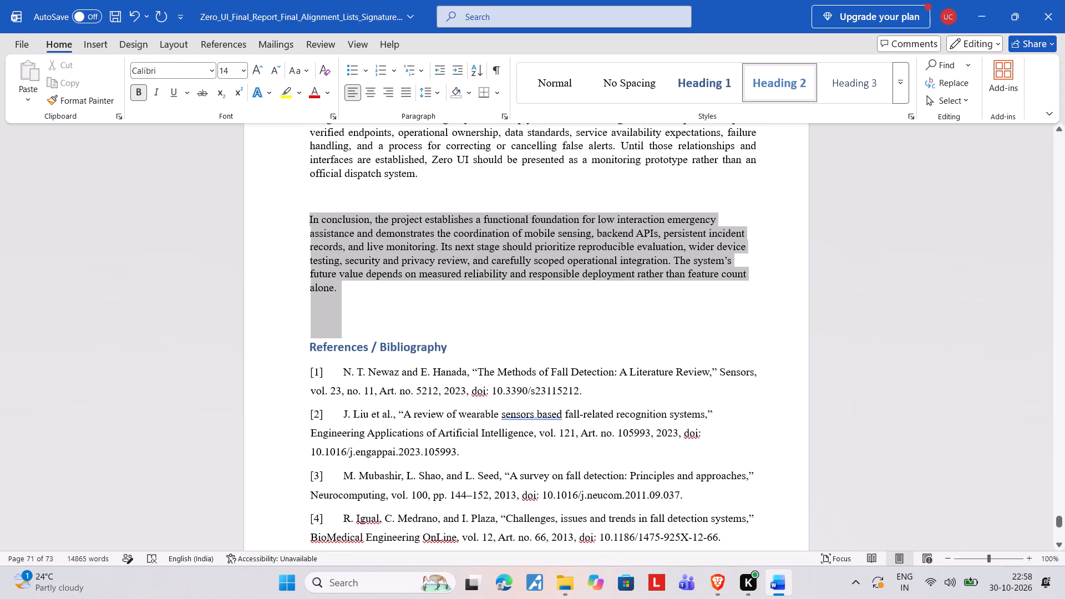
drag(357, 287, 358, 287)
drag(387, 90, 400, 108)
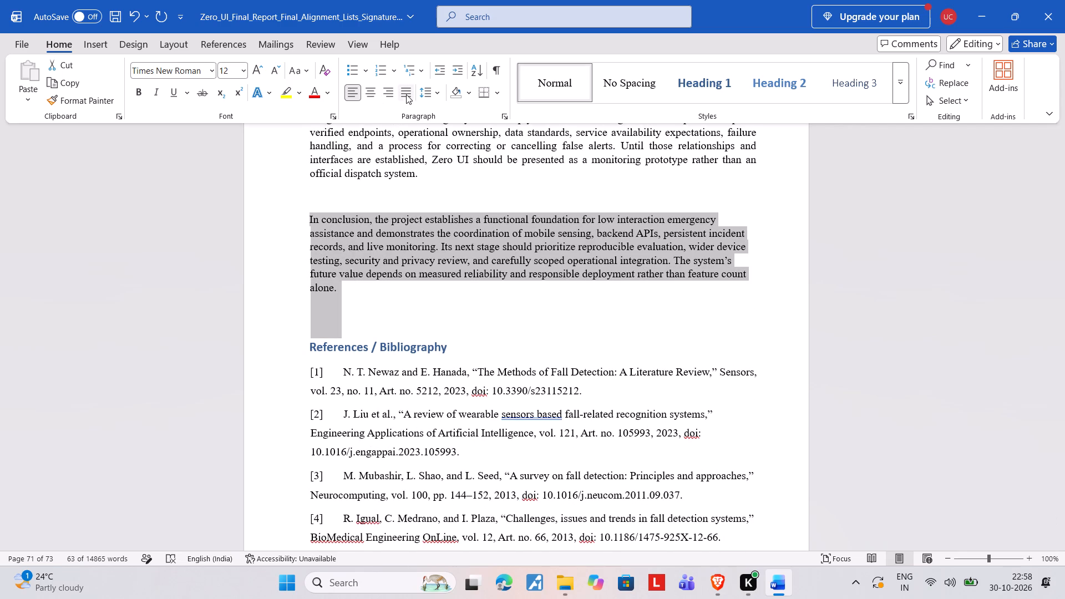
click(407, 91)
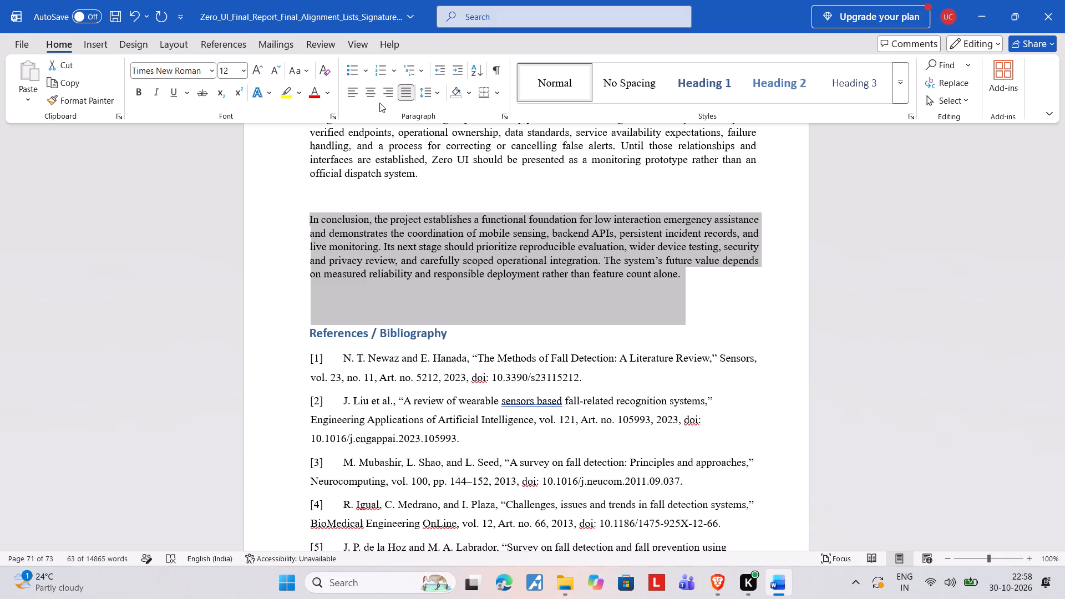
click(357, 90)
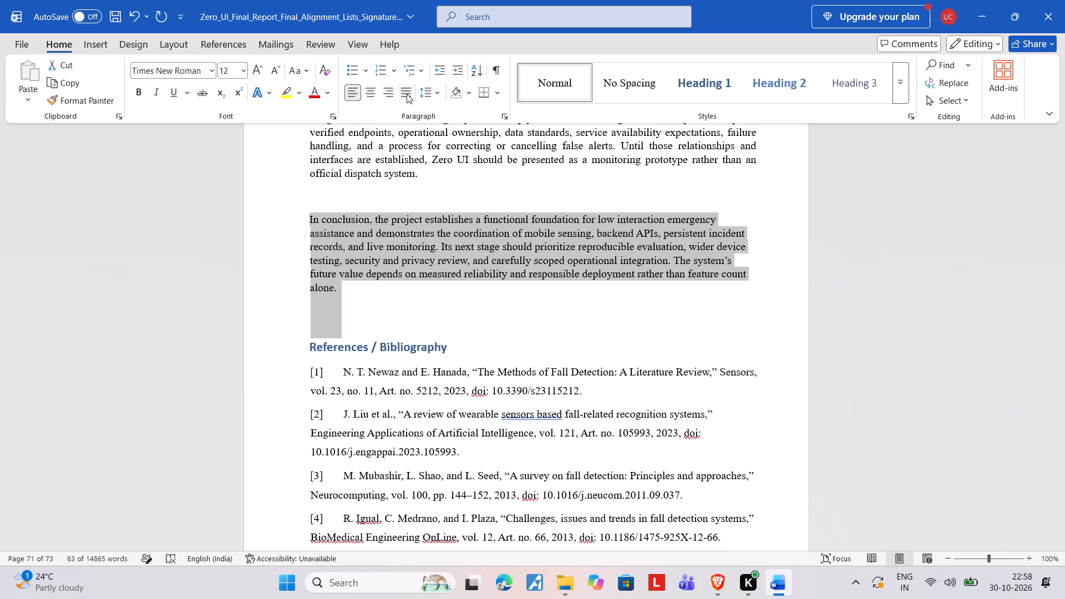
click(407, 94)
click(850, 309)
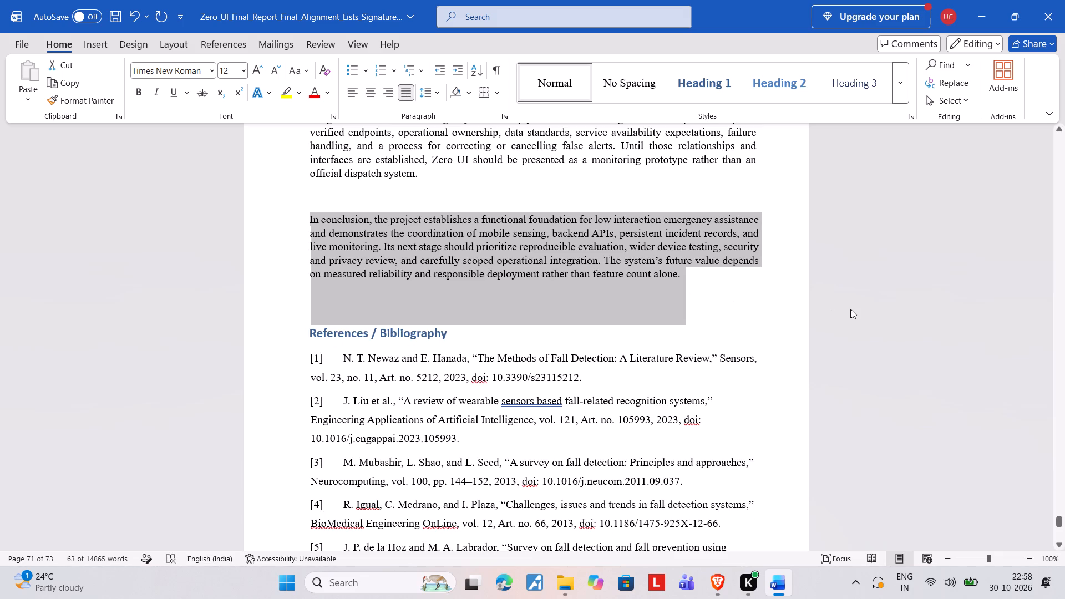
Justify all the entries under References / Bibliography, from [1] through [21].
scroll(902, 321, down, 12)
scroll(902, 321, up, 6)
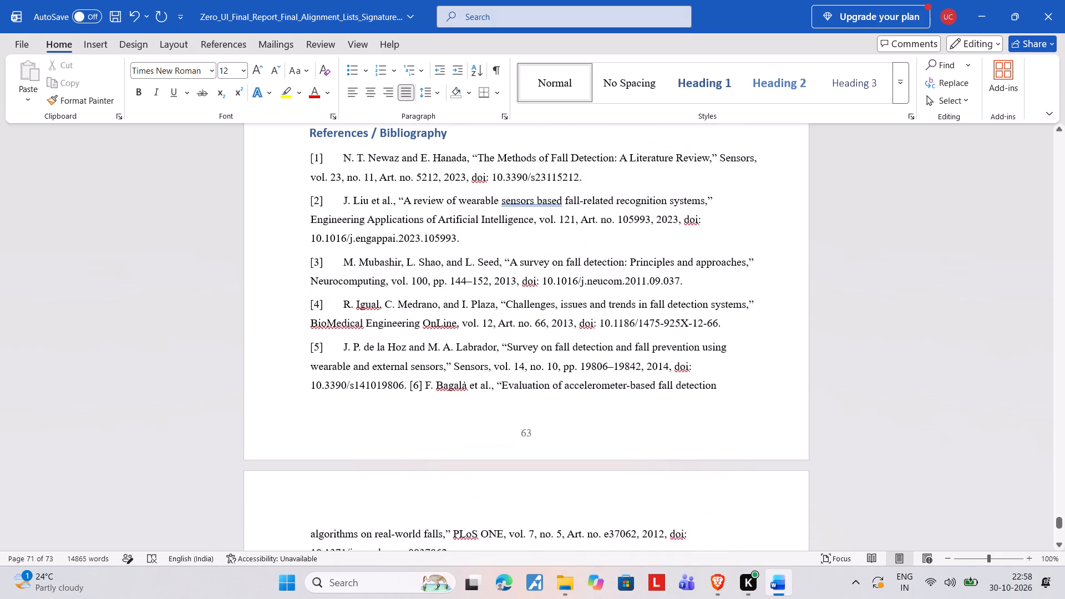
scroll(444, 225, up, 1)
drag(307, 189, 401, 266)
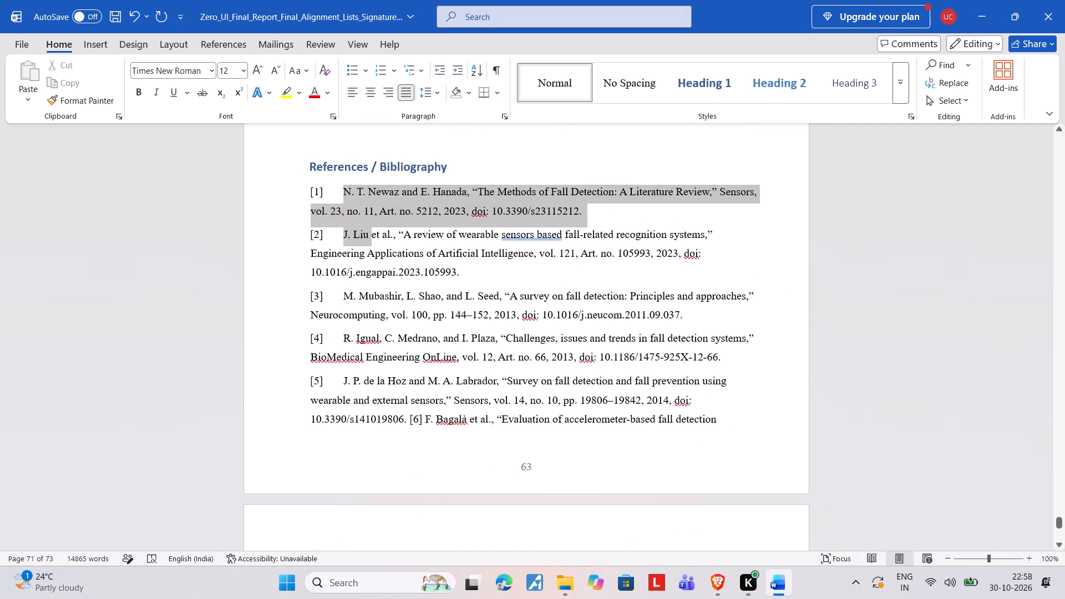
drag(401, 266, 415, 272)
scroll(415, 272, down, 17)
scroll(415, 272, down, 10)
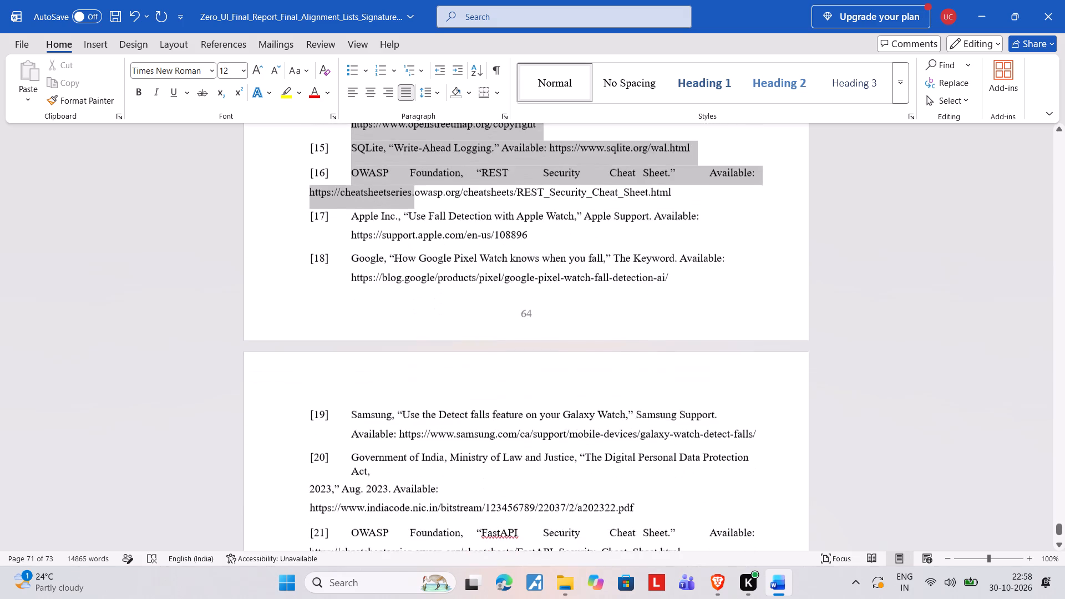
drag(415, 272, 665, 241)
scroll(415, 272, down, 9)
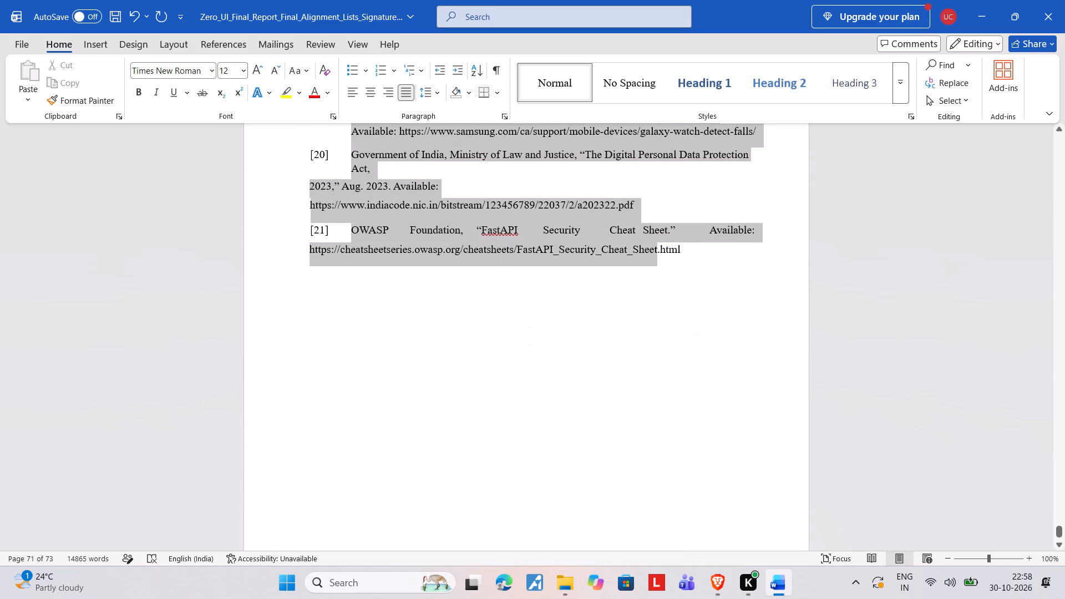
drag(665, 241, 691, 250)
click(407, 97)
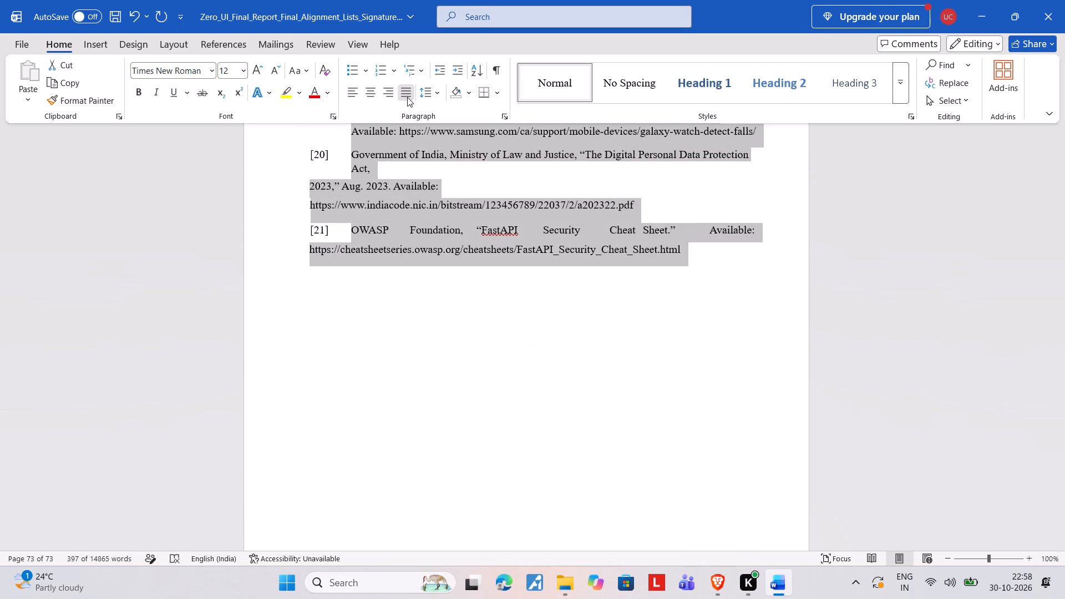
Check the alignment of the reference entries from [21] back to [1] and of the concluding paragraph above them.
scroll(729, 323, up, 6)
scroll(741, 384, up, 14)
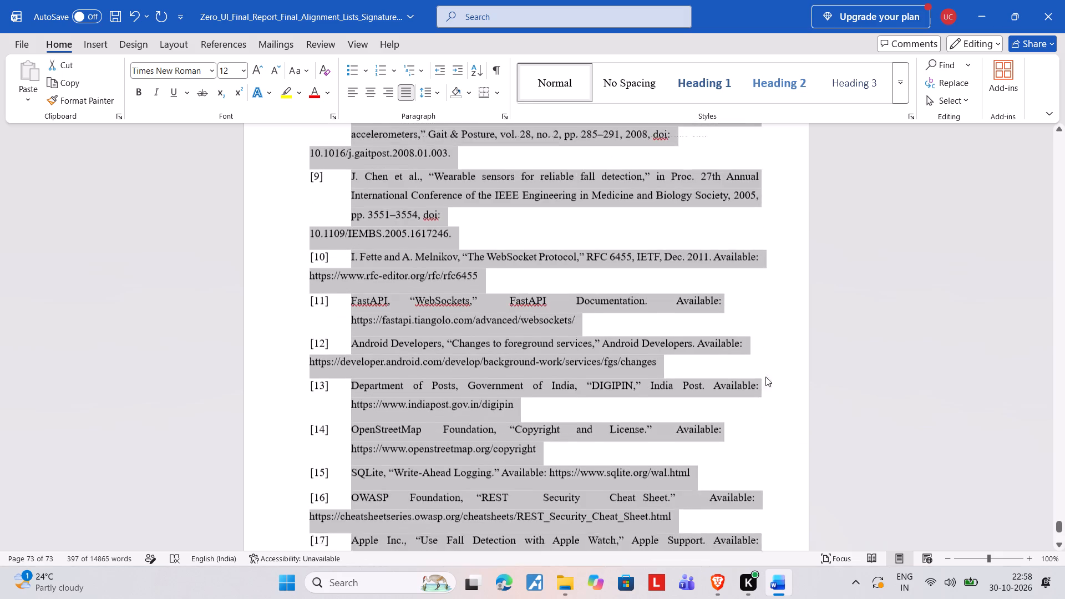
click(851, 342)
scroll(872, 387, up, 5)
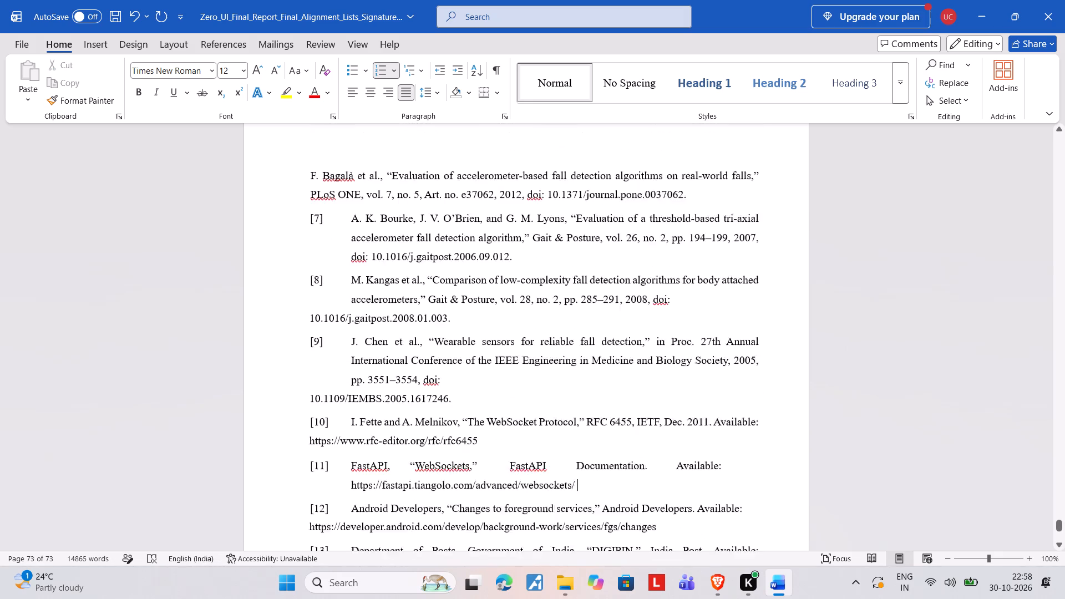
scroll(872, 387, up, 16)
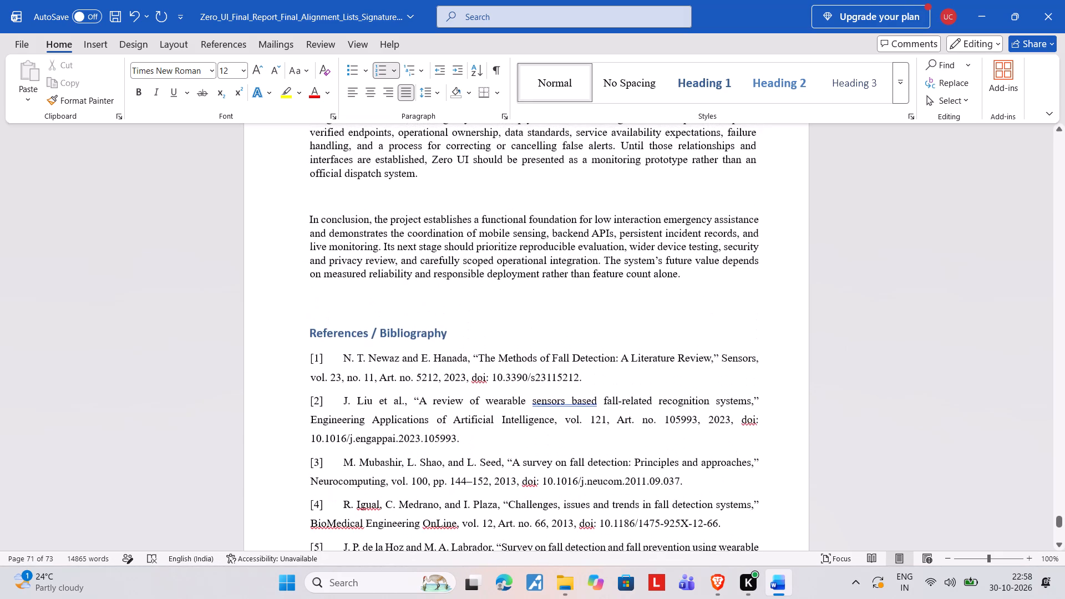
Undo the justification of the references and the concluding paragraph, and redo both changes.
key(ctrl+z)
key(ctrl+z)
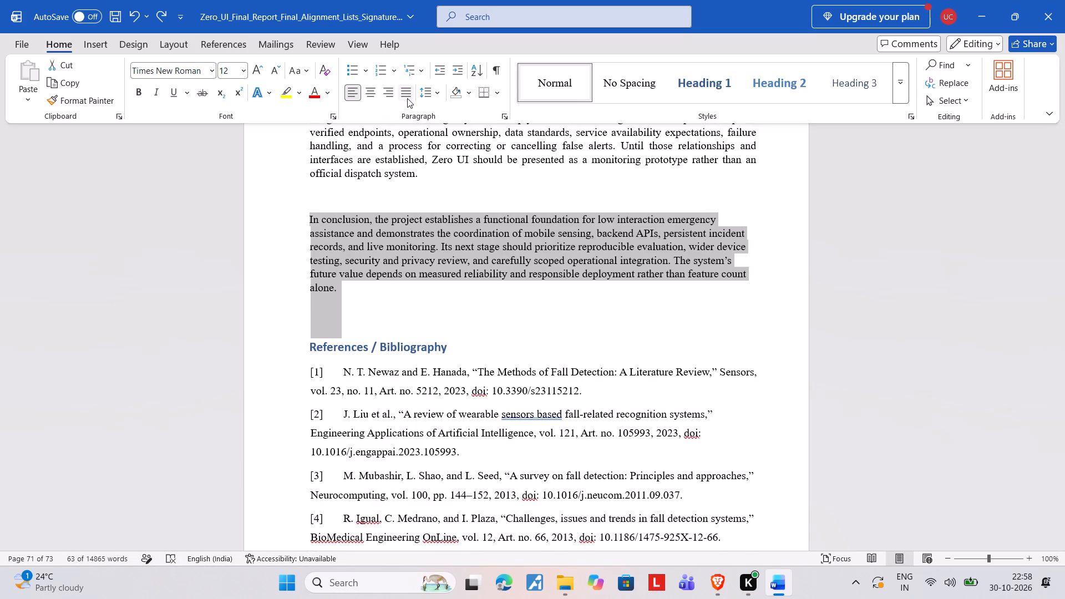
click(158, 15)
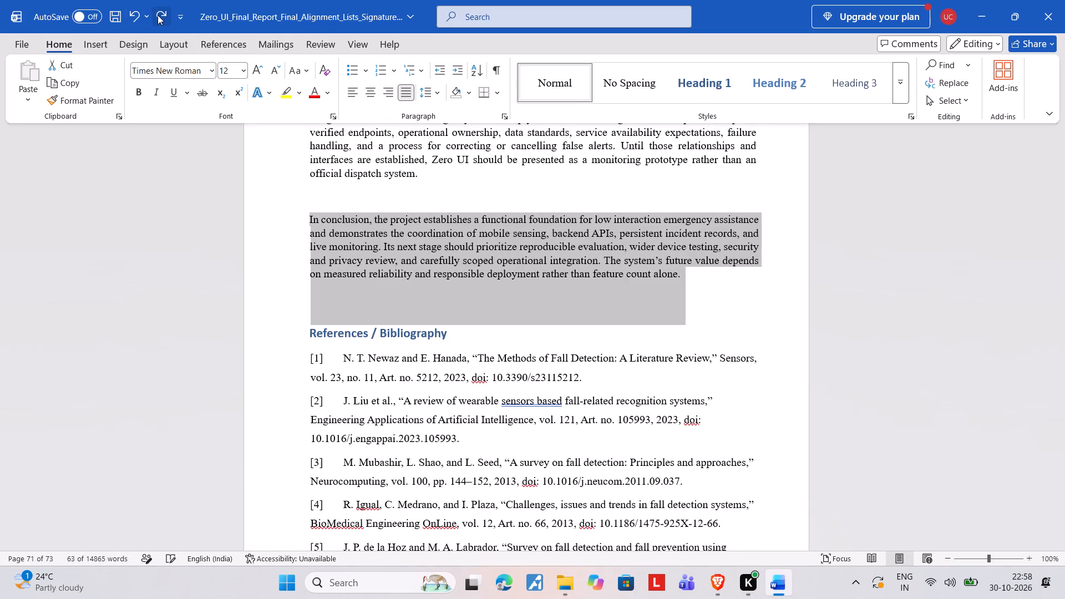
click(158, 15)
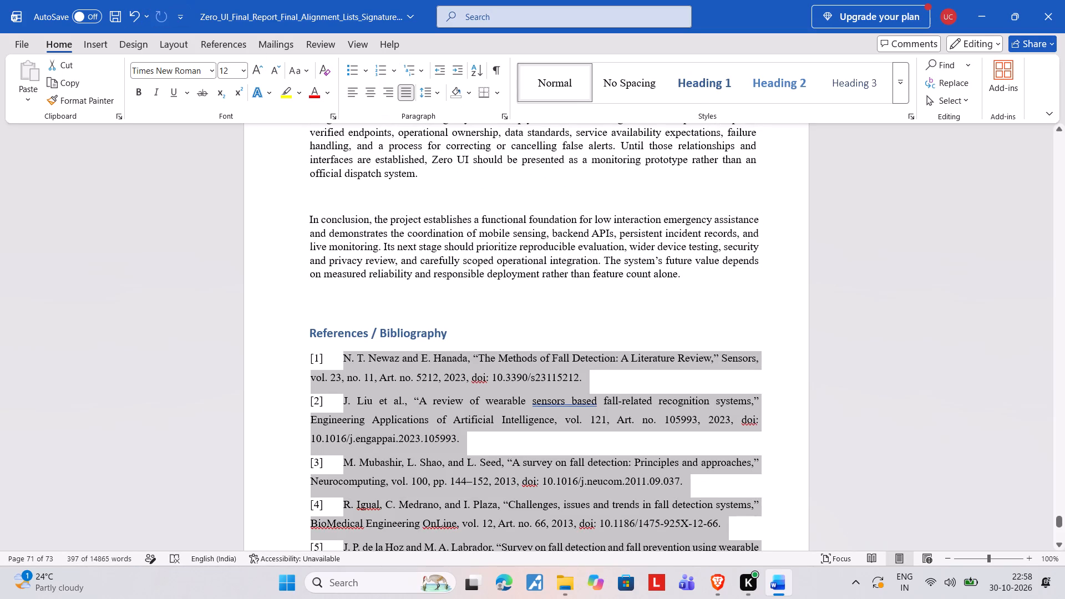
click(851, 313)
Save the report as a Word document named 0 in the project docs folder.
scroll(849, 313, up, 18)
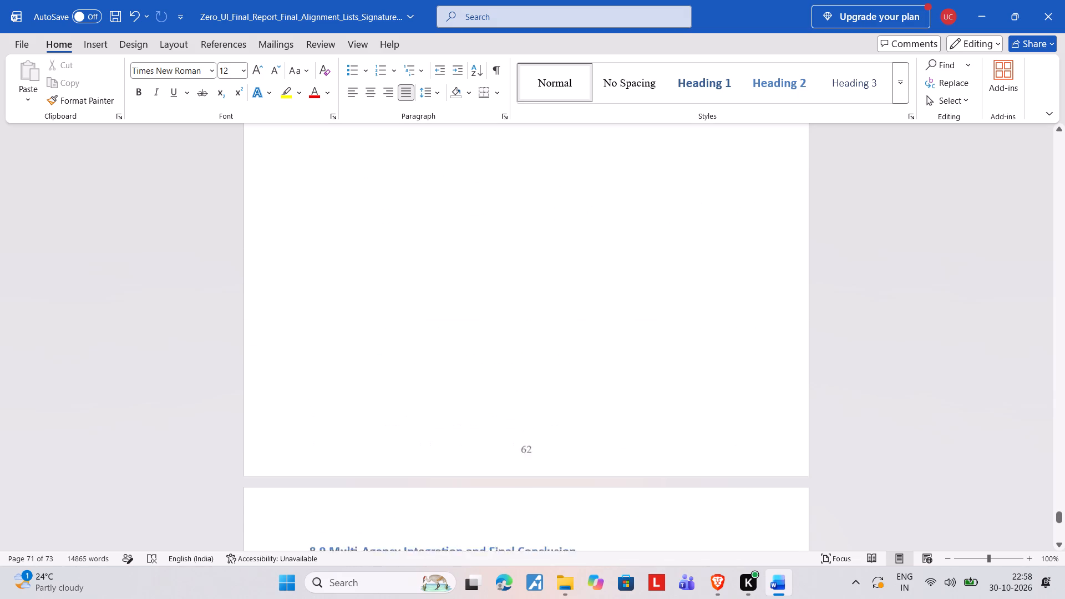
key(ctrl+s)
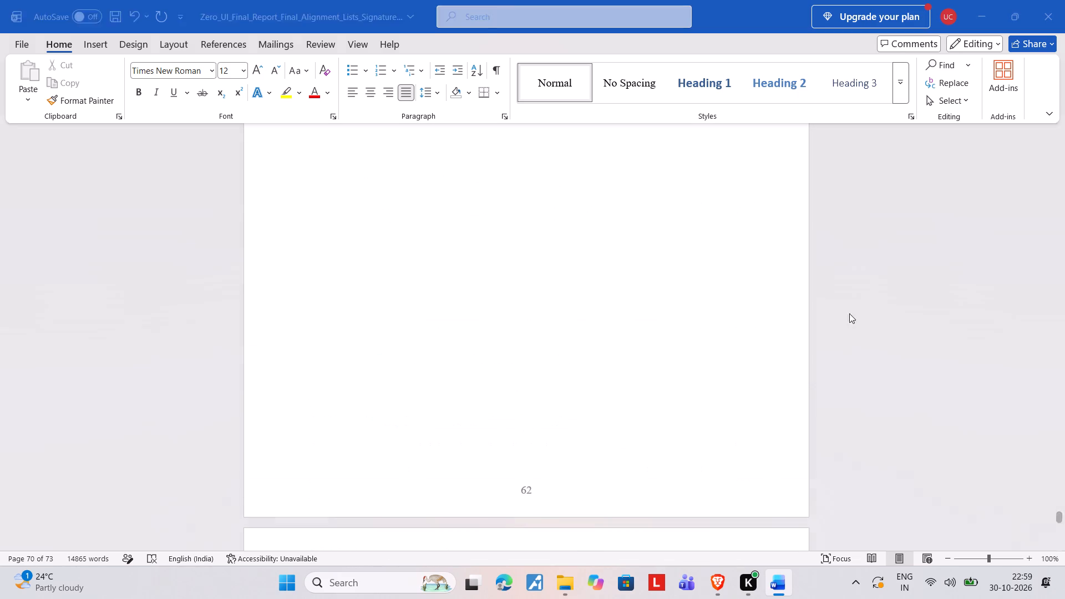
click(468, 18)
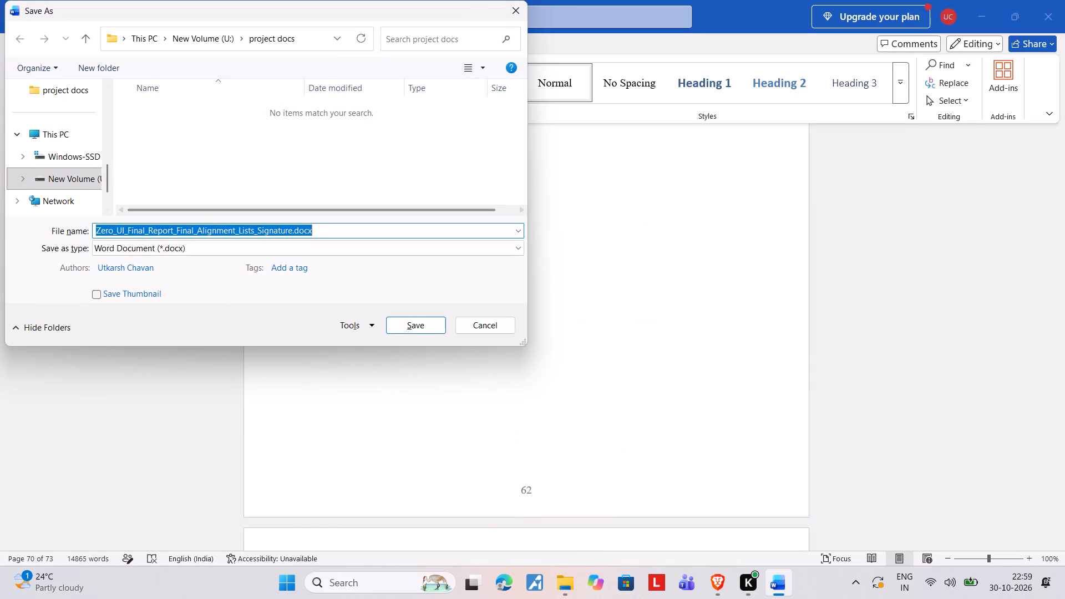
click(342, 233)
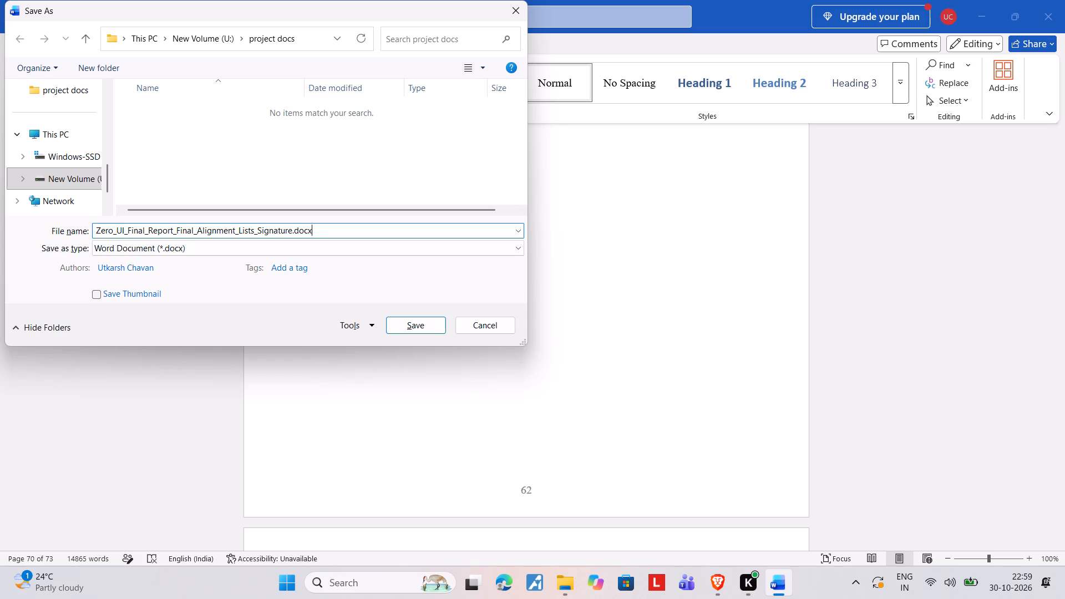
key(ctrl+a)
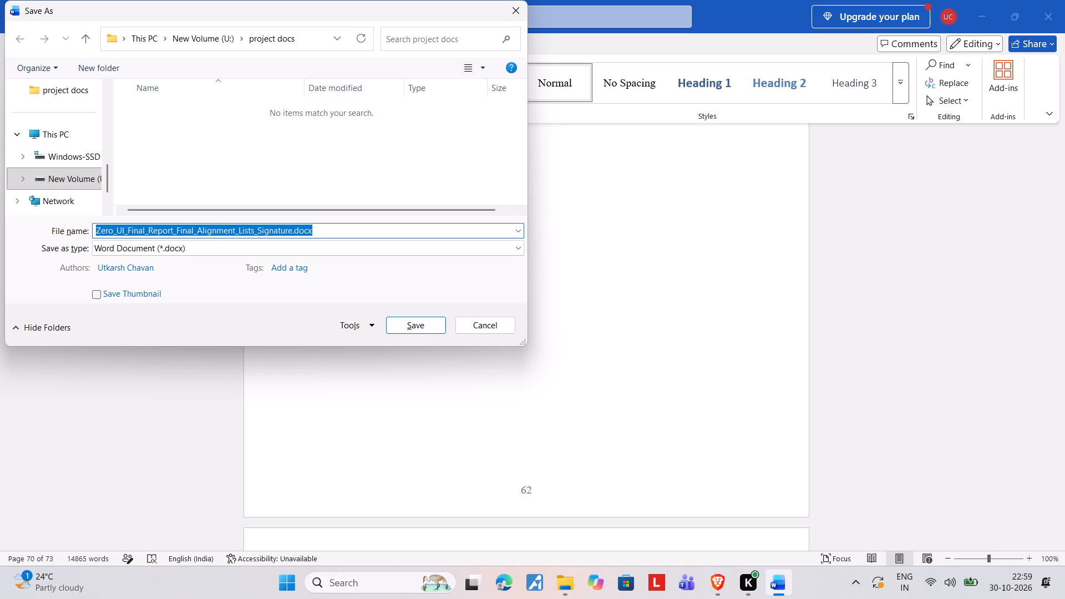
key(0)
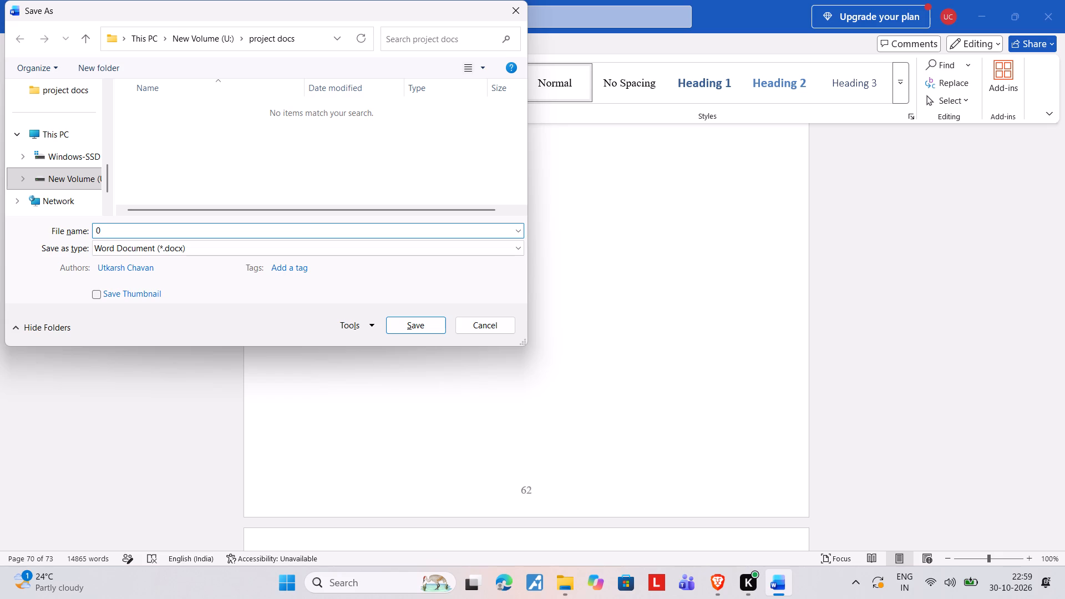
key(Return)
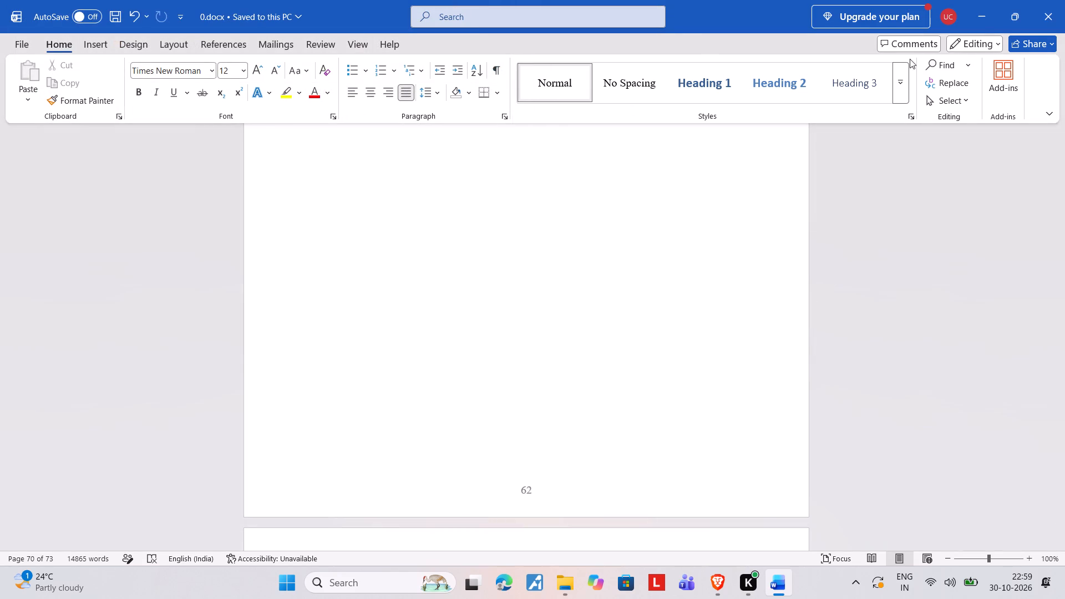
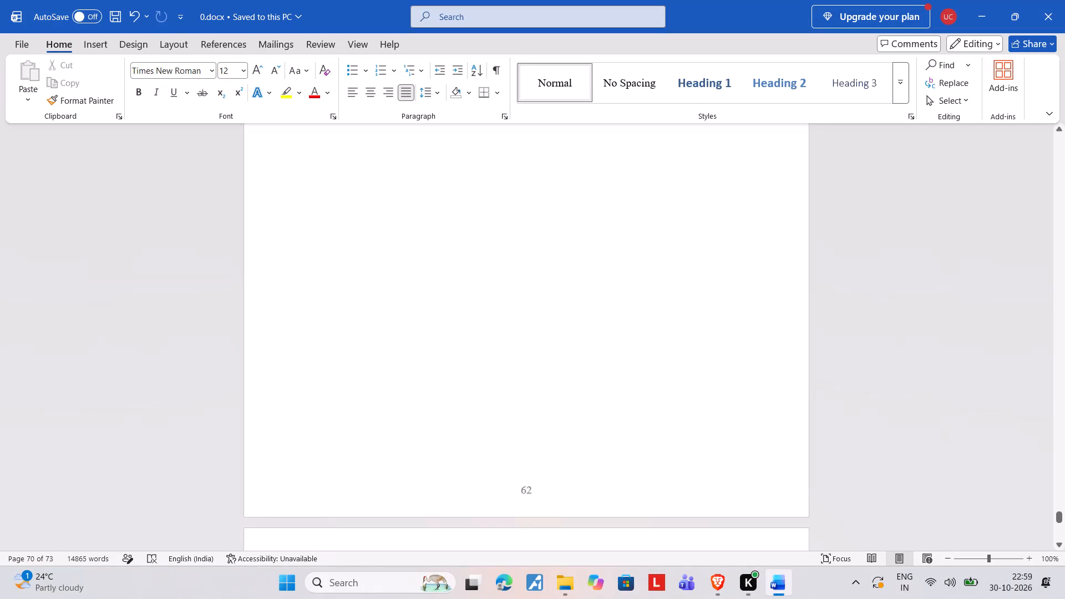
Review the saved report's closing pages from section 8.8 through the references, and show the page thumbnails from page 1.
scroll(519, 323, up, 10)
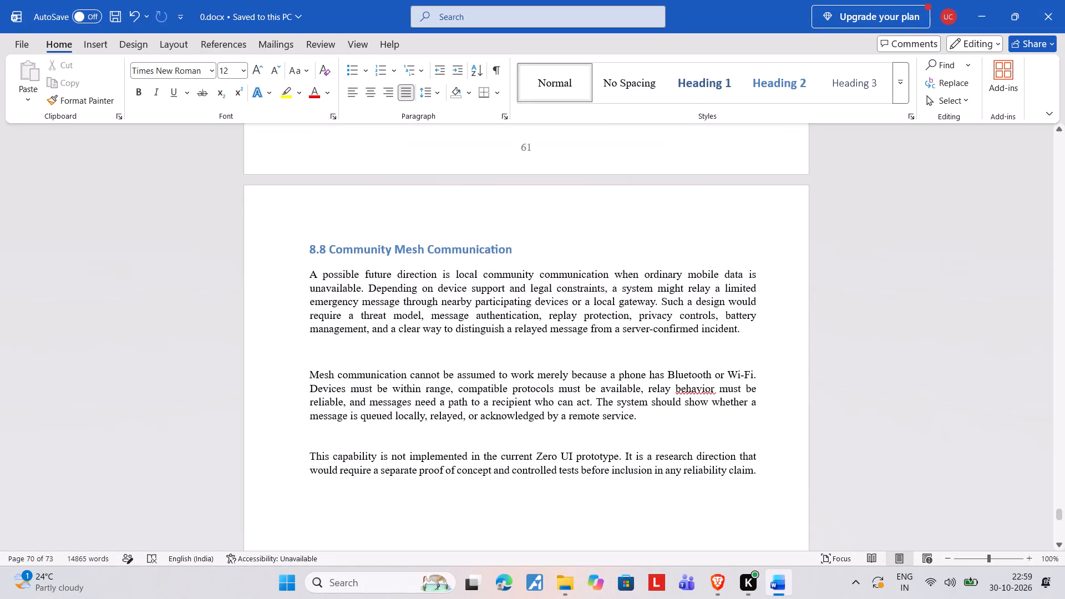
scroll(271, 377, down, 20)
scroll(271, 377, down, 20)
scroll(271, 377, down, 12)
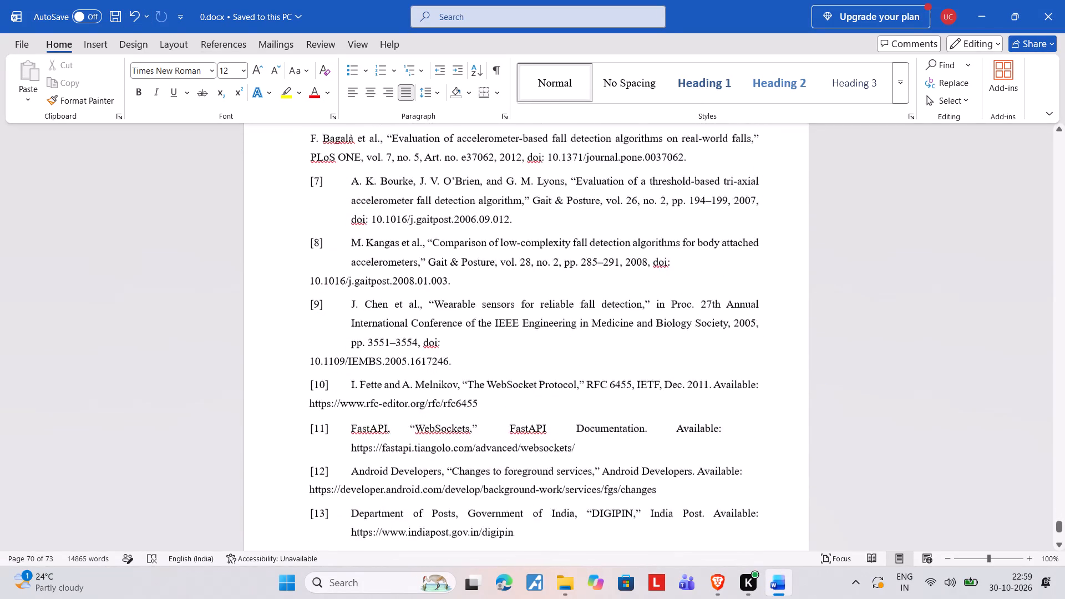
scroll(278, 375, down, 20)
scroll(278, 375, down, 20)
scroll(278, 375, down, 7)
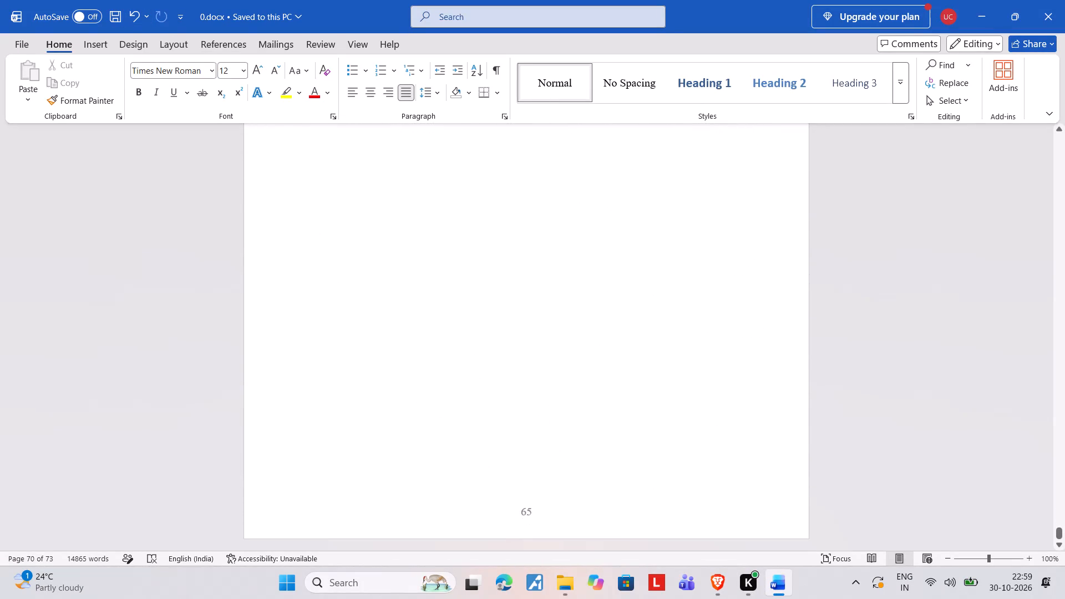
scroll(280, 374, up, 7)
click(33, 555)
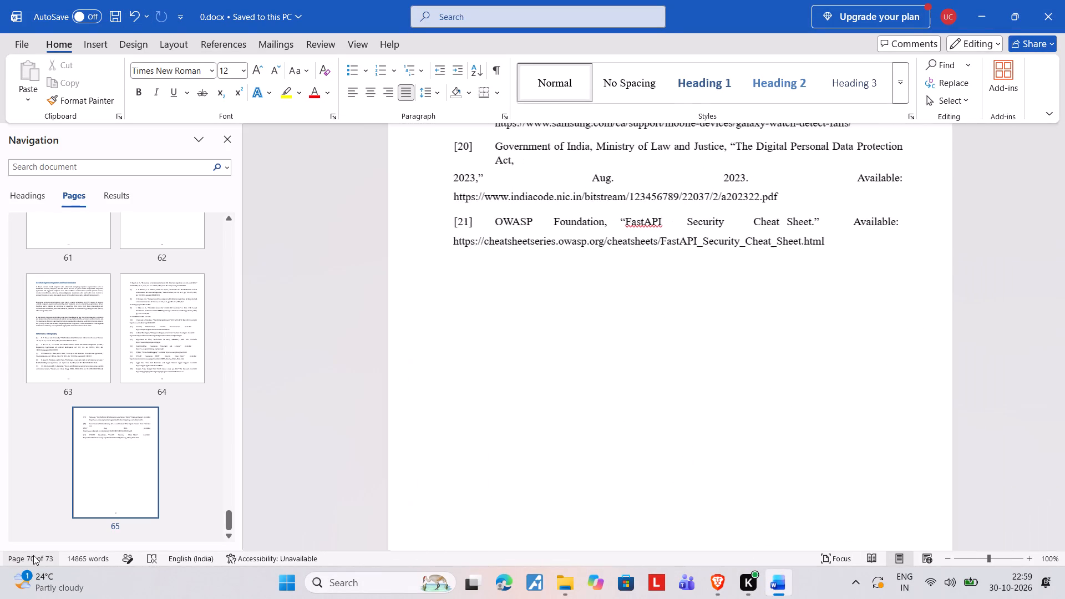
scroll(95, 476, down, 11)
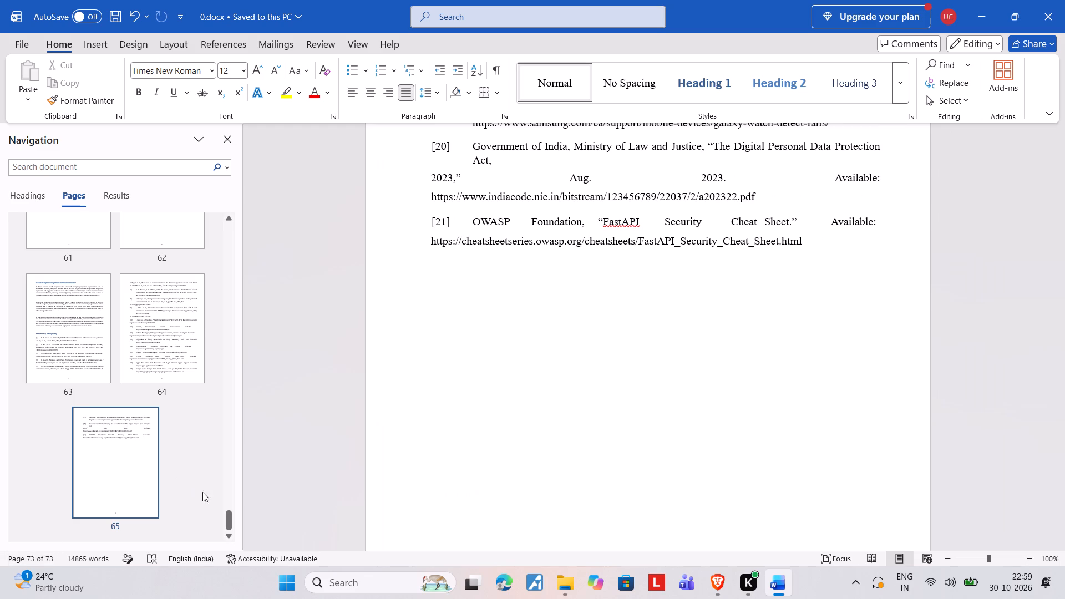
drag(226, 518, 249, 214)
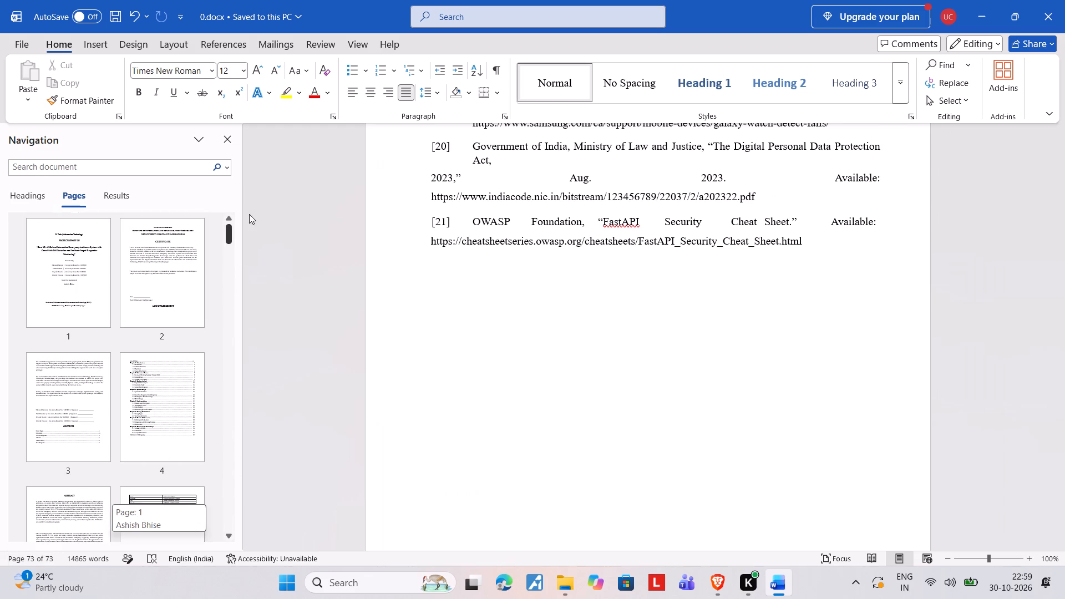
drag(249, 214, 248, 211)
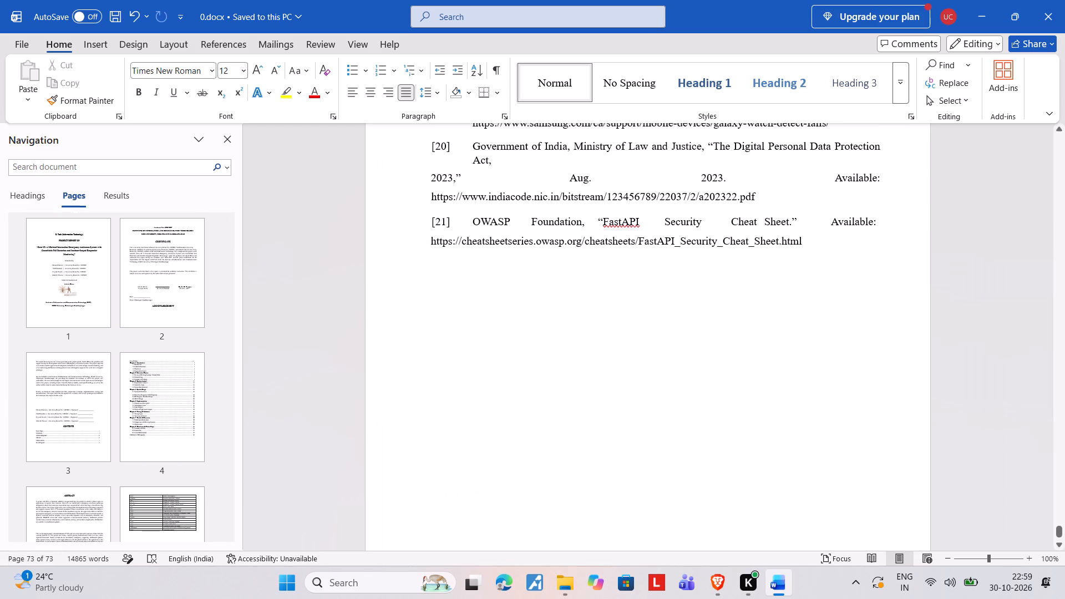
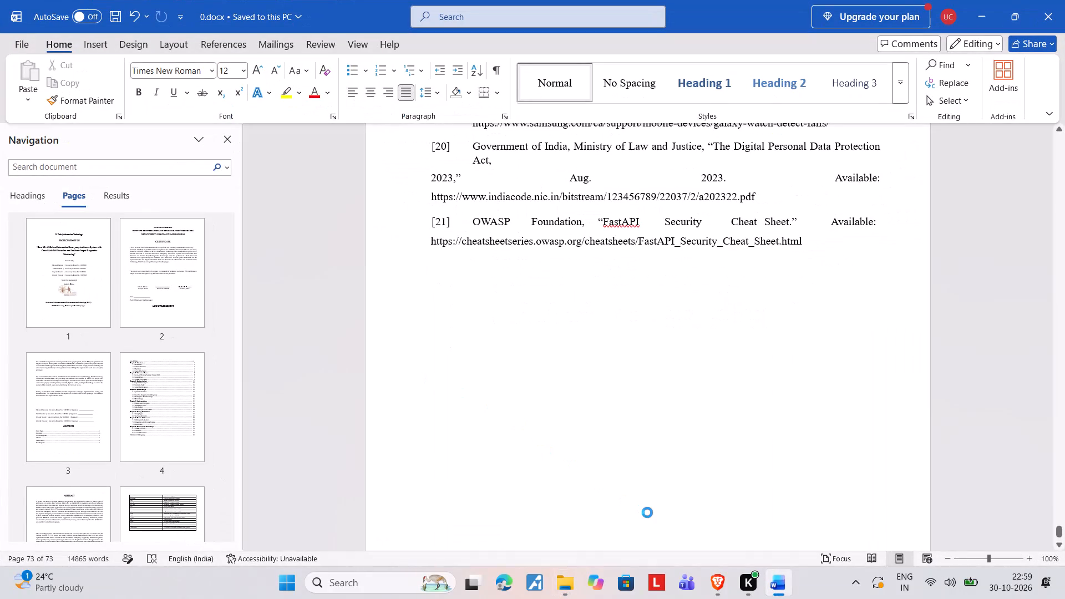
Look through the early page thumbnails of 0.docx.
scroll(189, 455, down, 13)
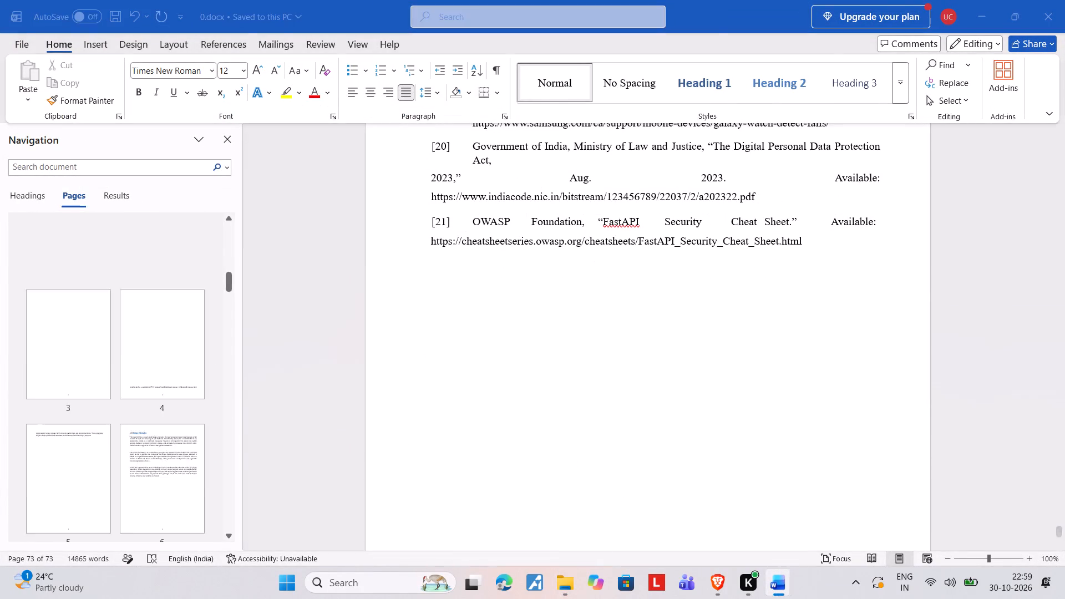
scroll(148, 448, down, 14)
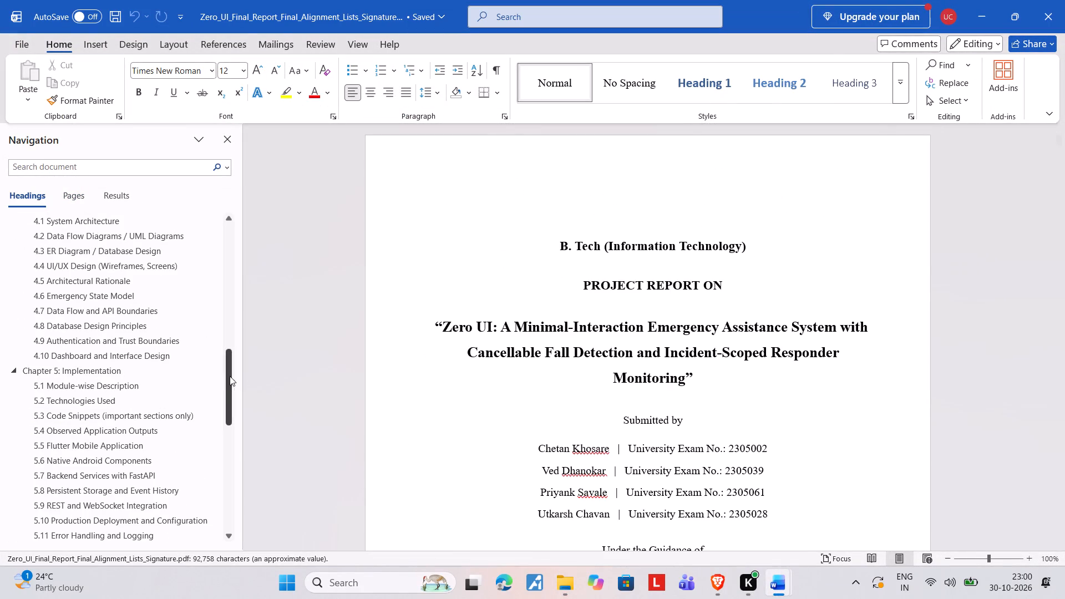
Check the headings list and title page of the original Zero_UI_Final_Report_Final_Alignment PDF, closing its navigation pane and minimizing the window.
drag(223, 373, 236, 576)
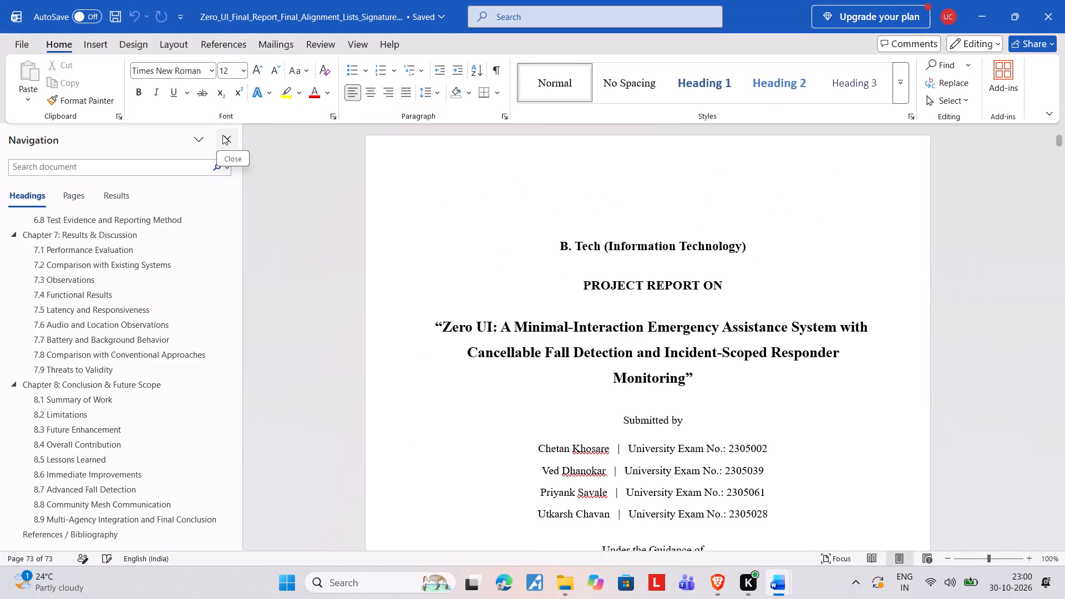
click(222, 135)
scroll(187, 445, down, 13)
scroll(187, 445, up, 4)
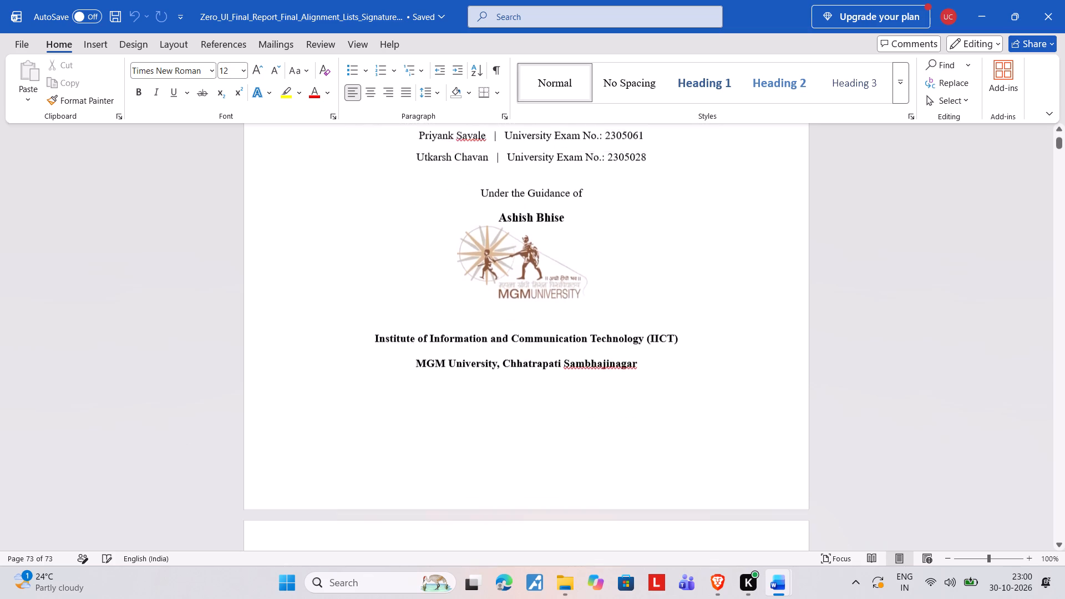
scroll(187, 445, up, 8)
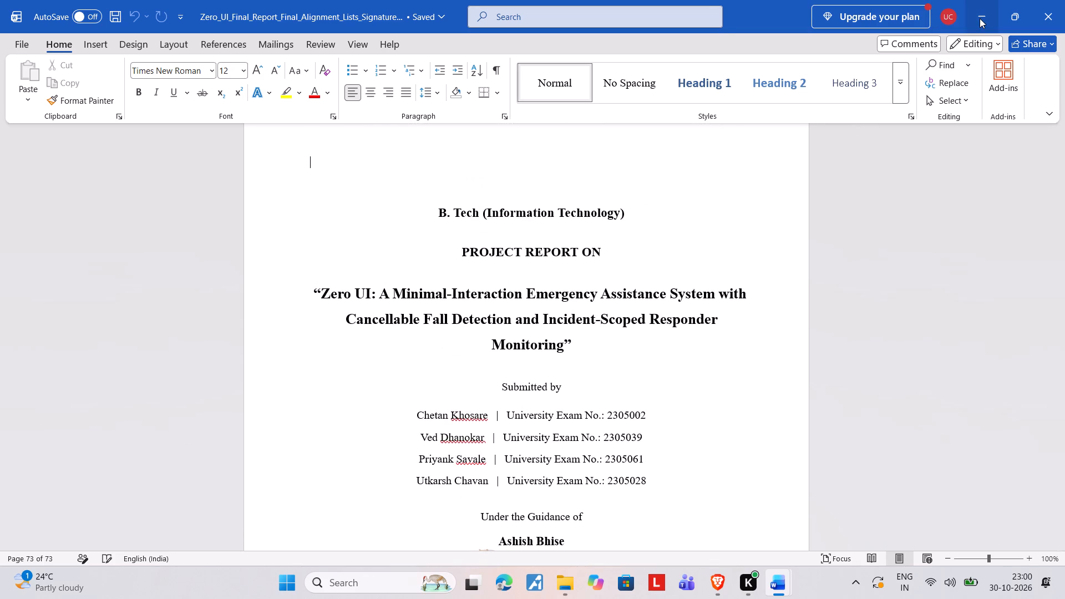
click(980, 18)
Look through the page thumbnails of 0.docx up to page 62.
scroll(52, 433, down, 5)
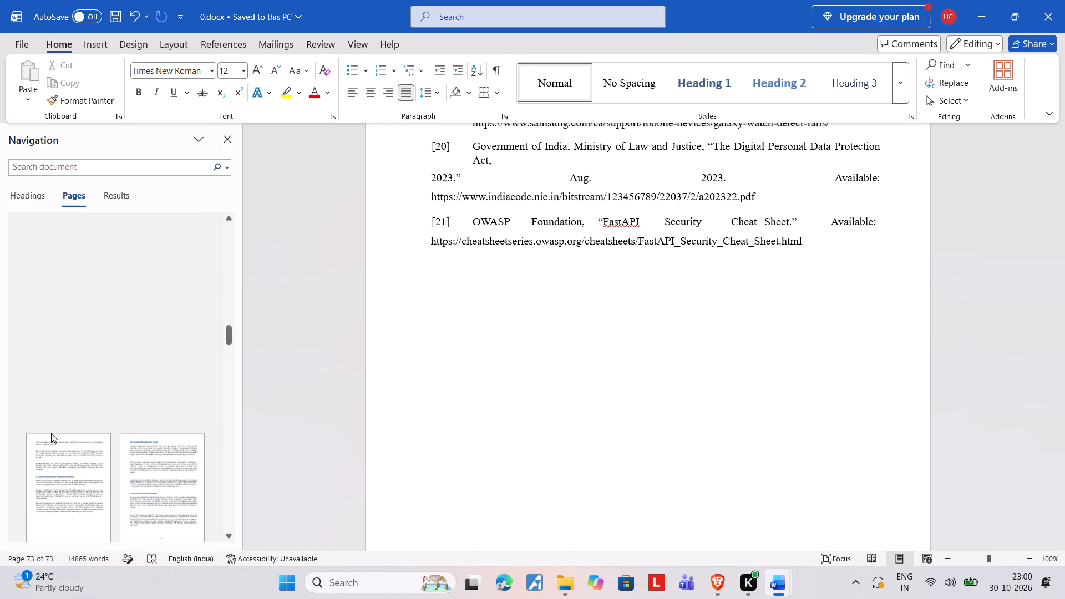
scroll(51, 433, down, 20)
scroll(51, 433, down, 6)
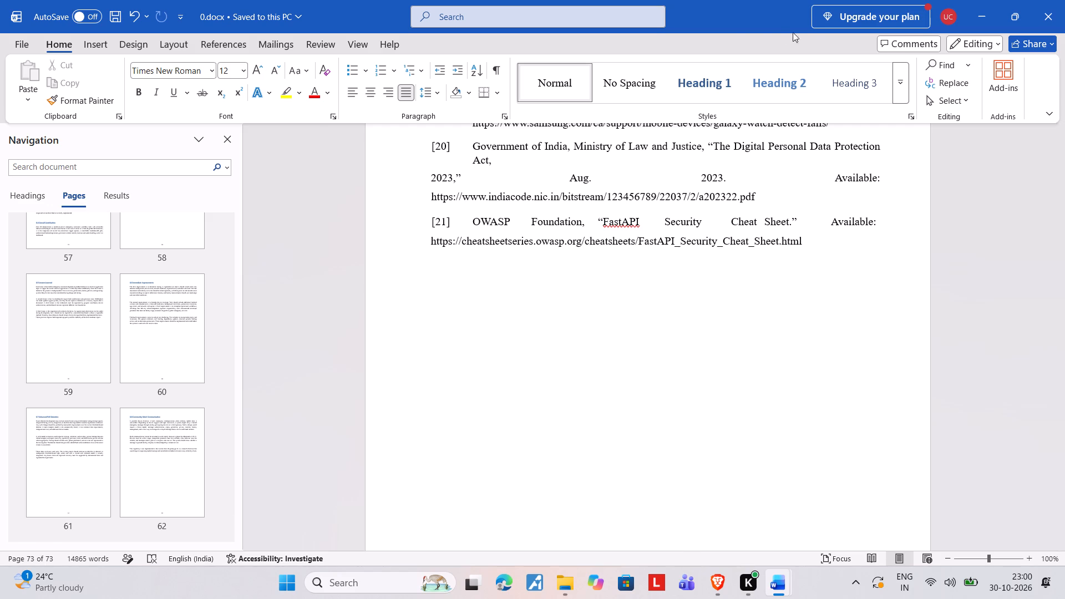
Take the 0.docx window out of full-screen size and close the document.
drag(734, 13, 736, 170)
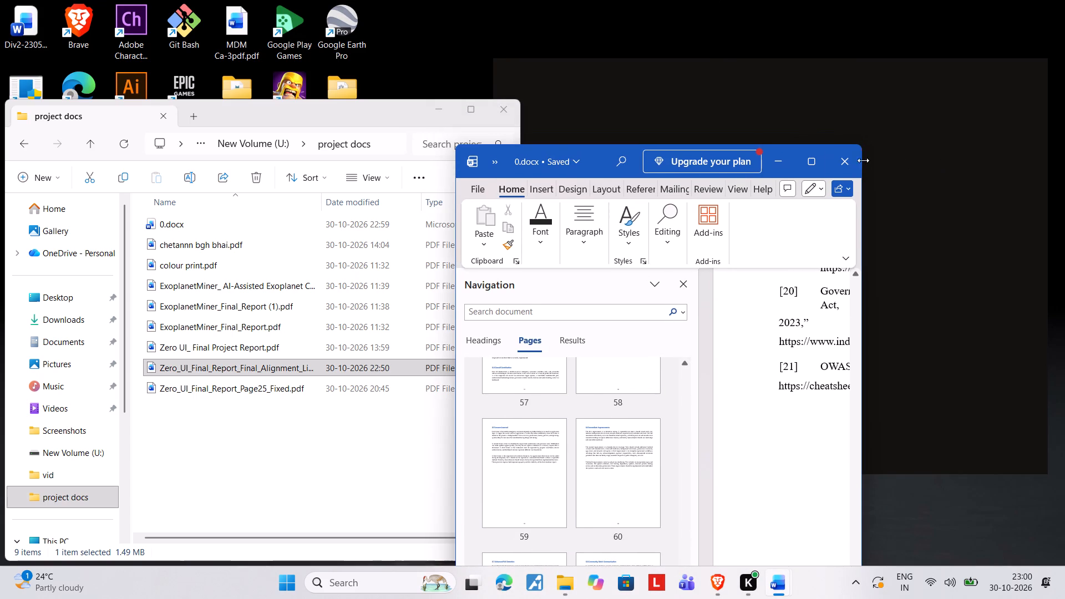
click(849, 159)
Open the Zero_UI_Final_Report_Final_Alignment PDF from the project docs folder in Word.
click(338, 442)
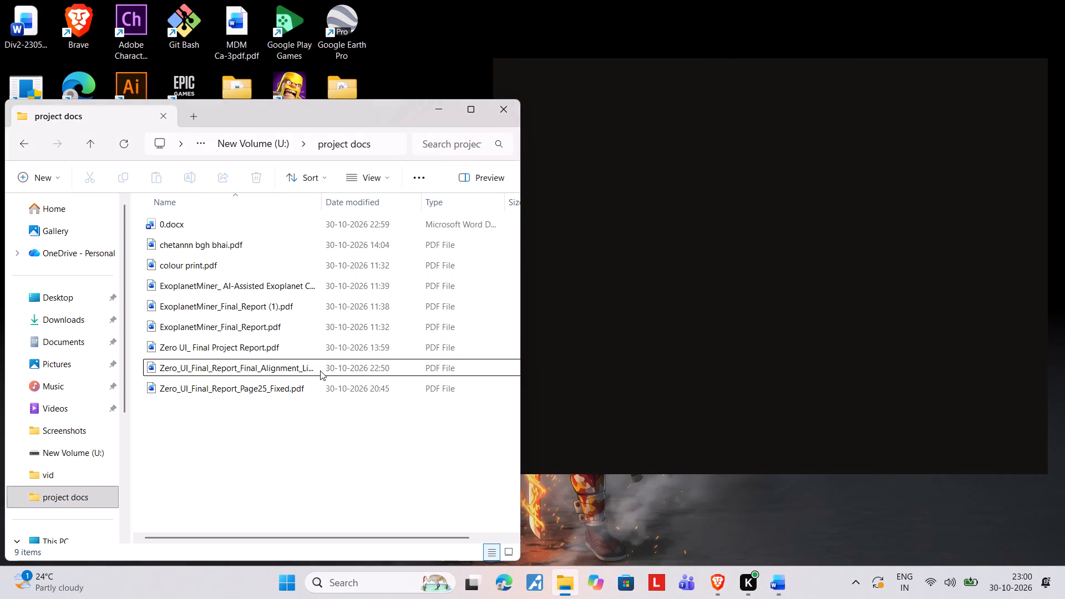
double_click(320, 370)
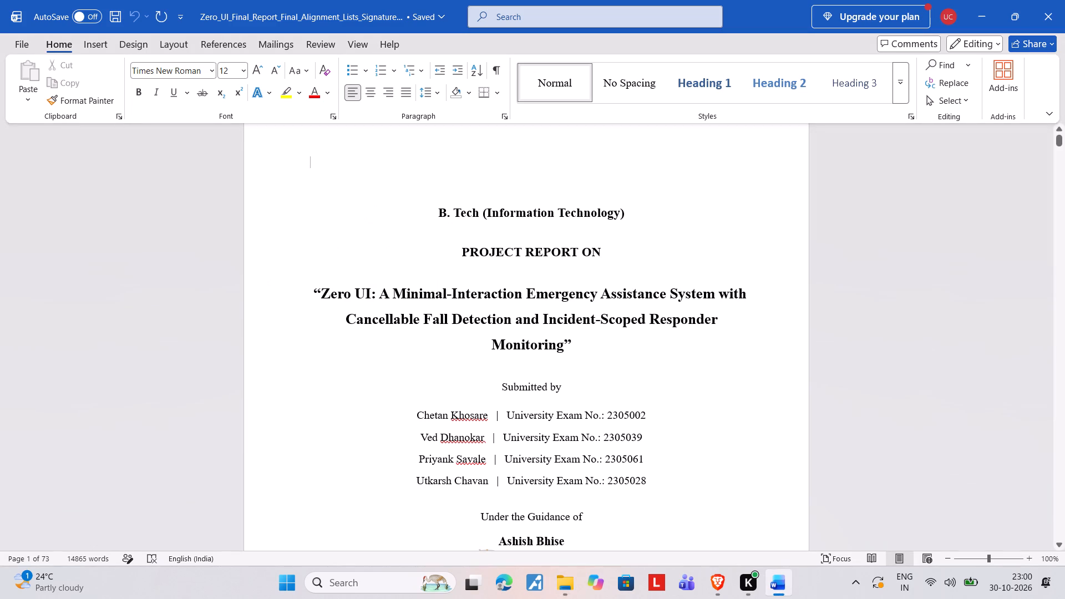
Skim the original report's paragraph alignment from the title page through chapters 3, 4 and 5 to the closing references.
scroll(564, 421, down, 6)
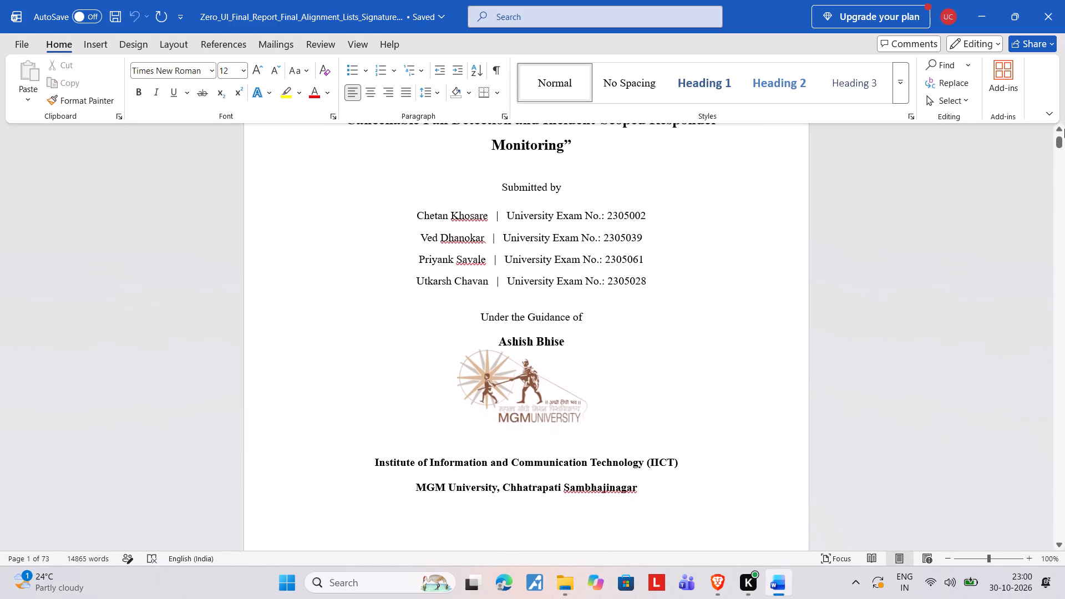
drag(1061, 143, 1064, 268)
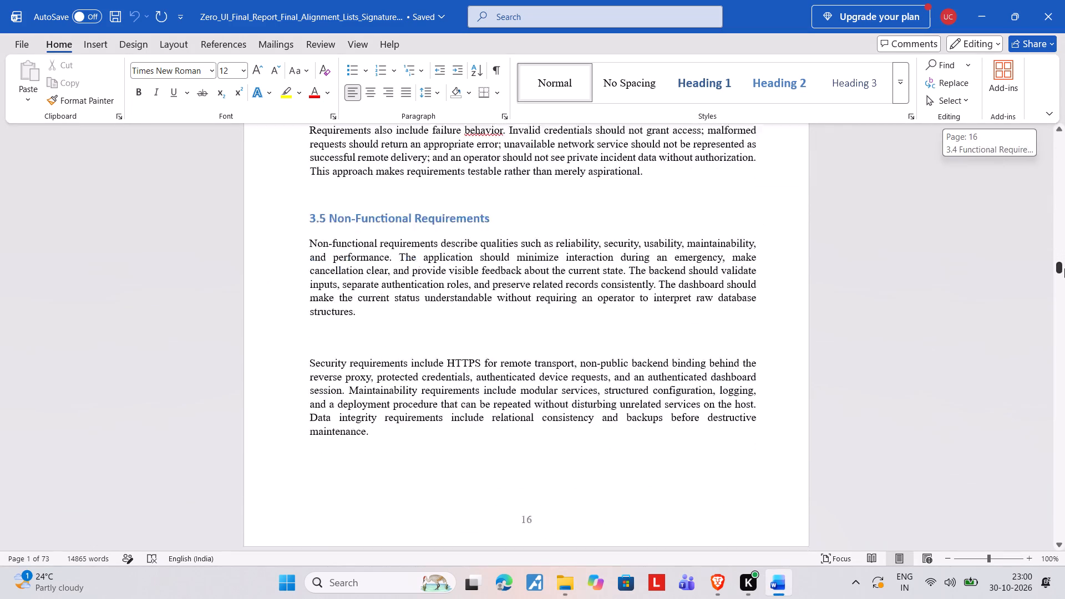
drag(1064, 268, 1064, 596)
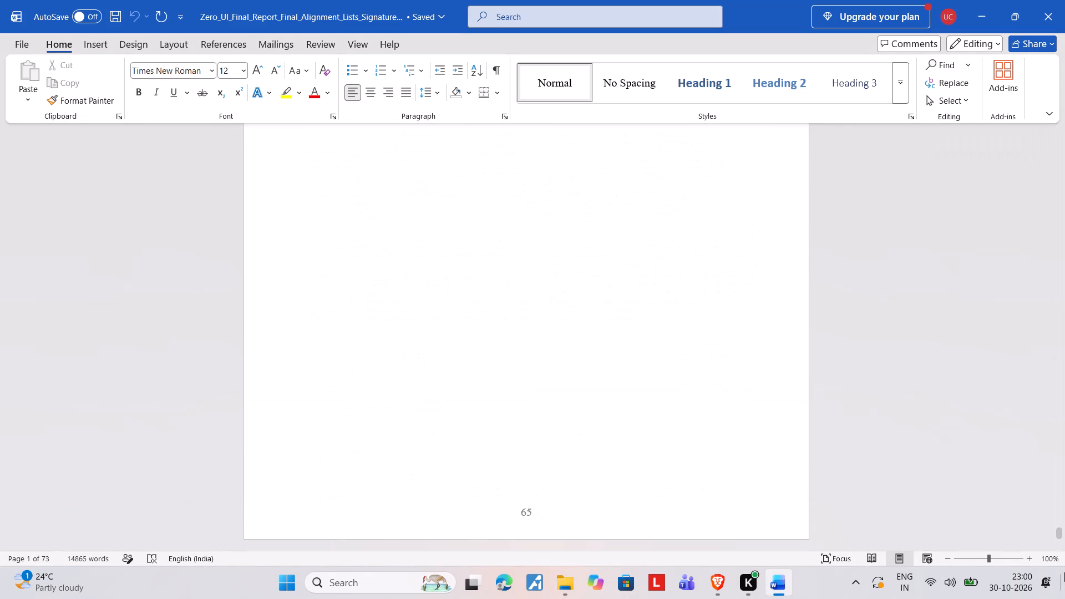
drag(1058, 531, 1058, 541)
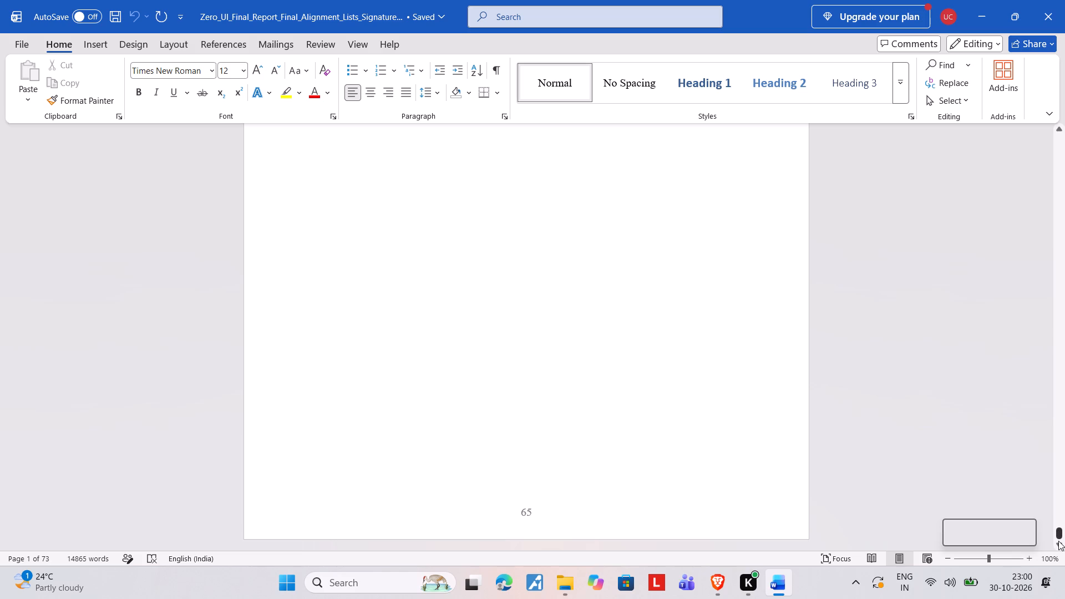
drag(1058, 541, 1052, 326)
scroll(419, 358, down, 7)
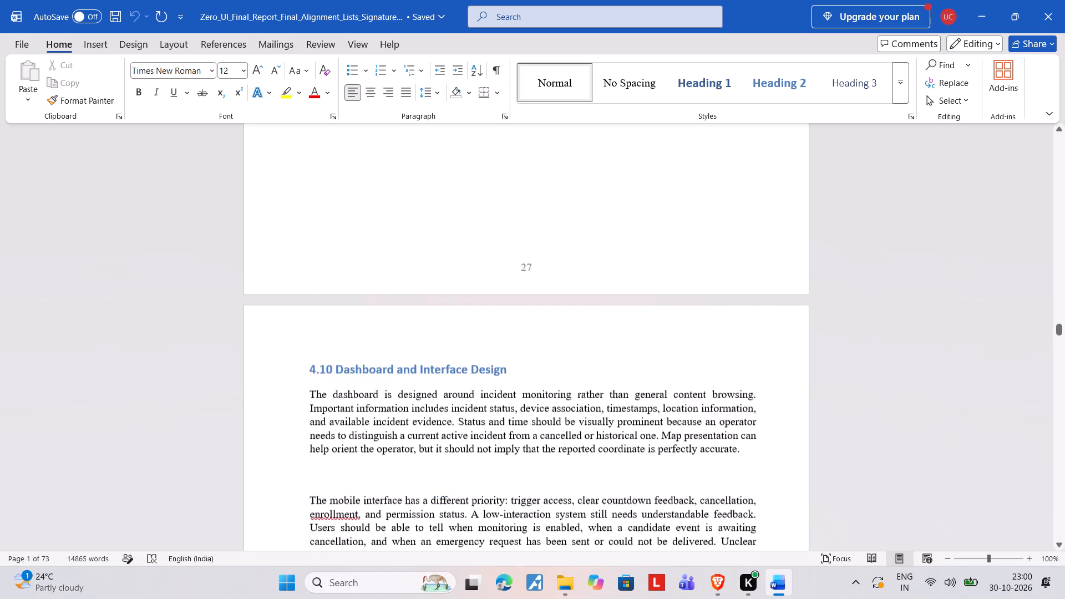
scroll(419, 358, down, 15)
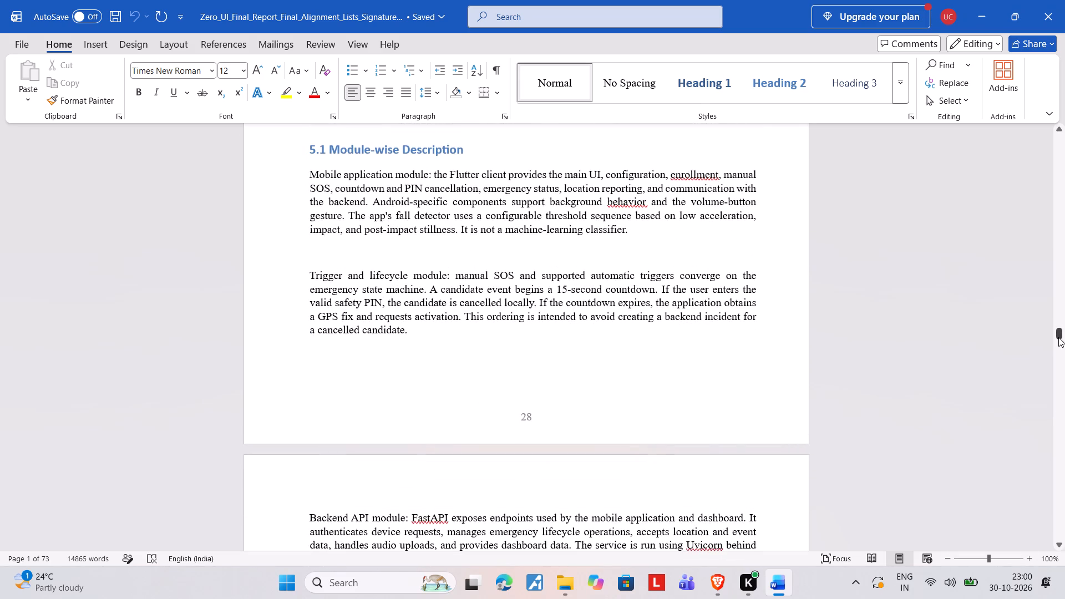
drag(1058, 337, 1016, 537)
scroll(784, 436, up, 10)
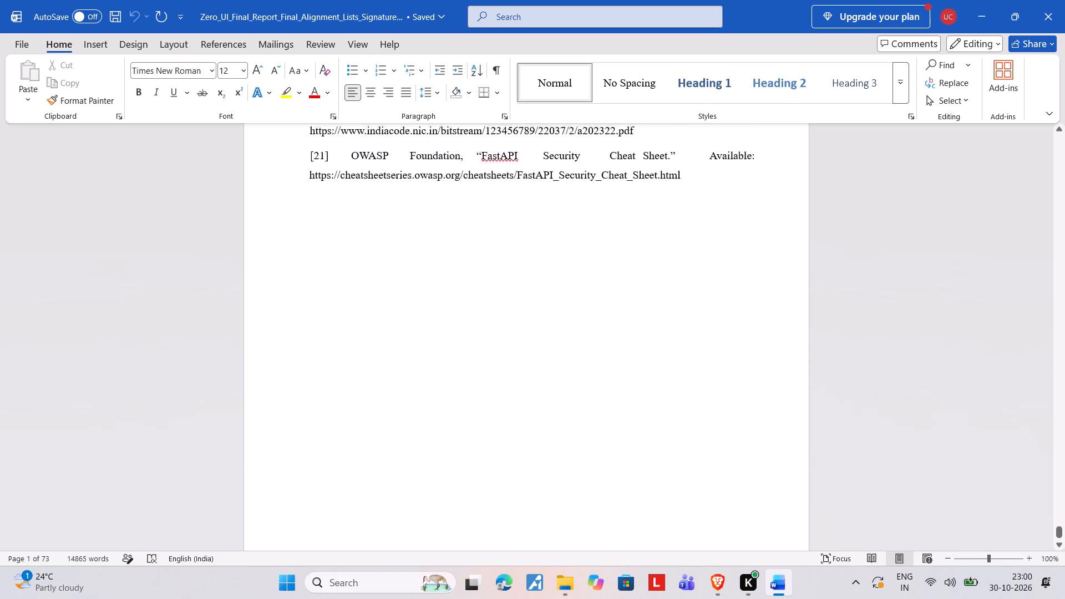
scroll(758, 393, up, 20)
scroll(758, 393, up, 9)
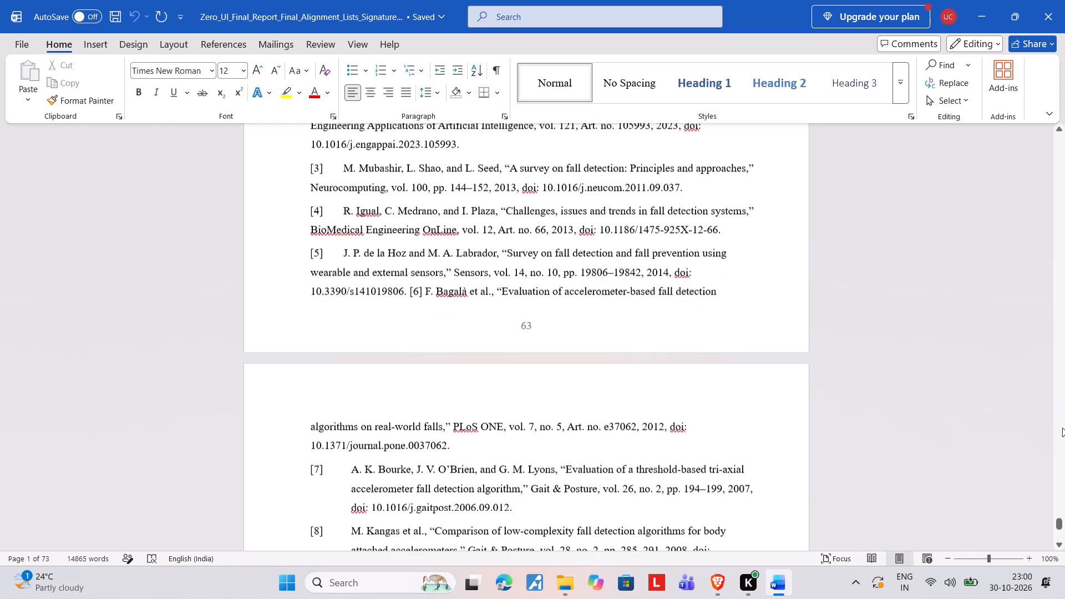
Check the original report's alignment backwards from section 7.9 to section 5.2, and re-examine the final references page.
drag(1061, 511, 1059, 473)
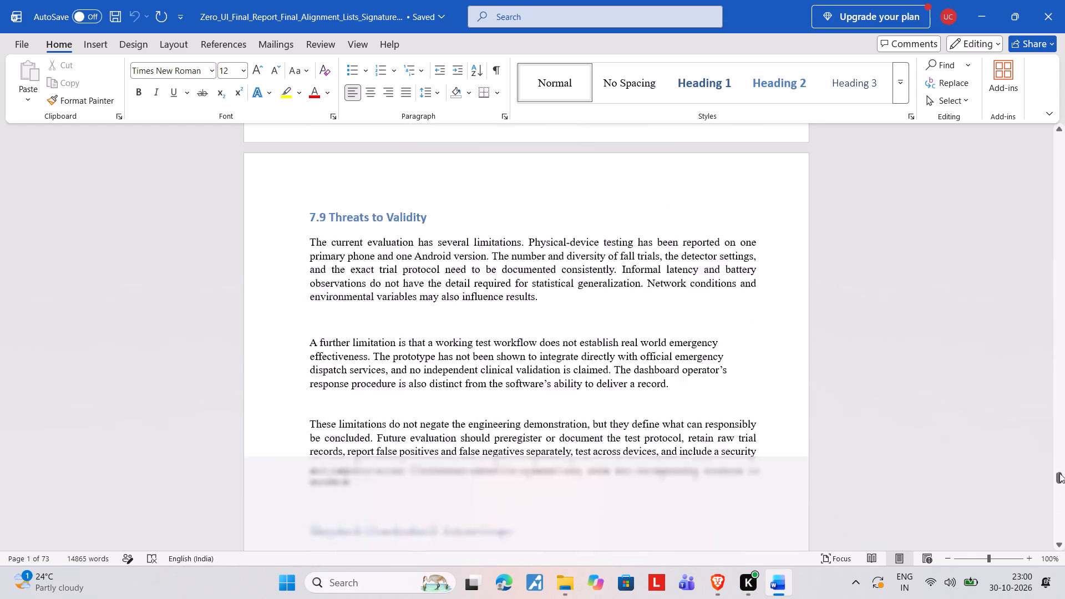
drag(1059, 473, 1049, 419)
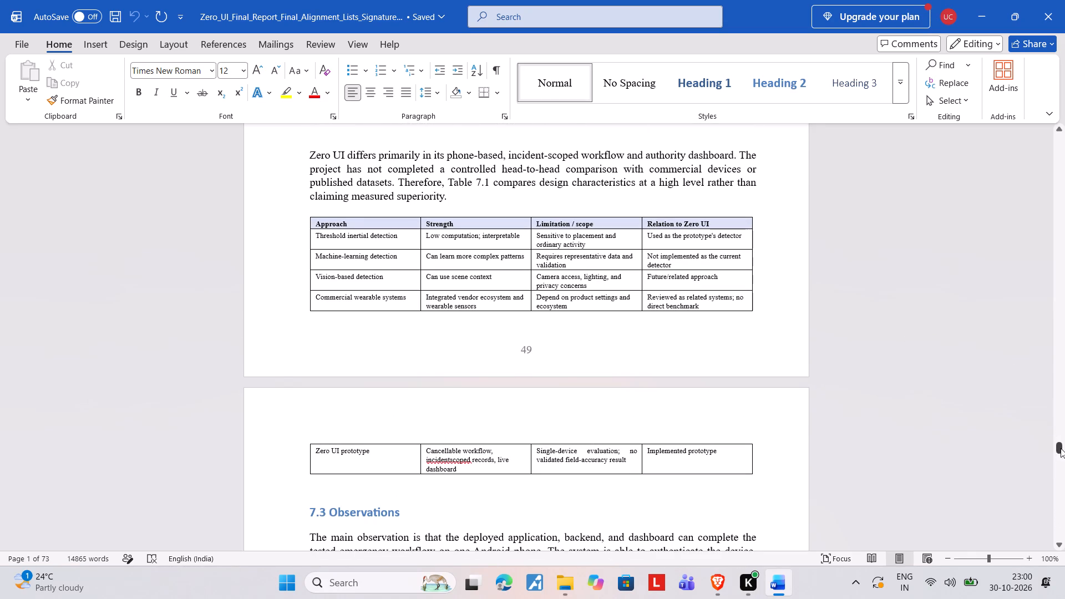
drag(1061, 448, 1059, 390)
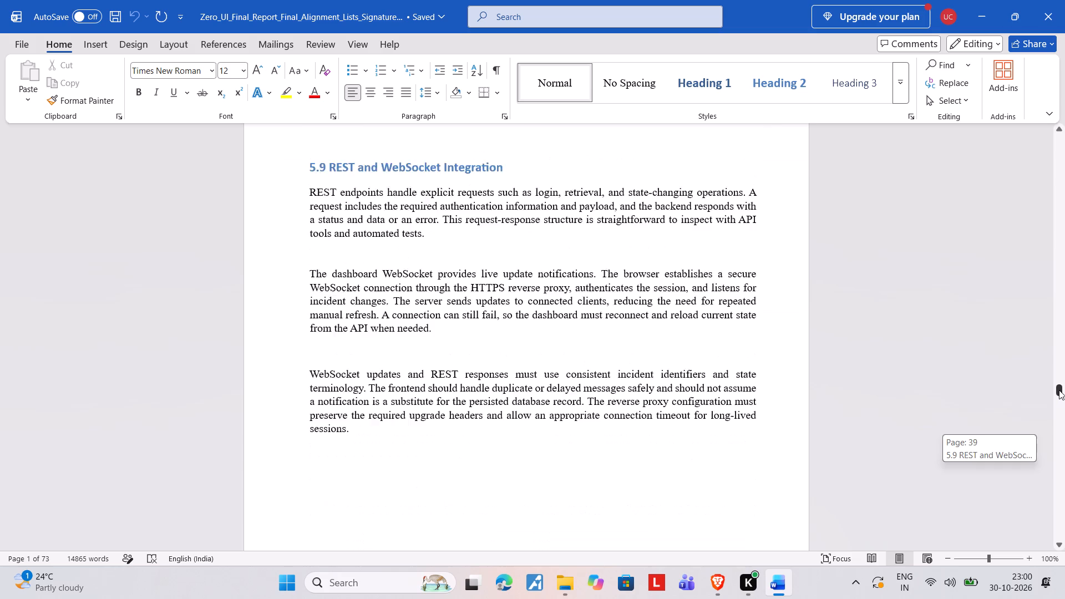
drag(1059, 390, 1058, 351)
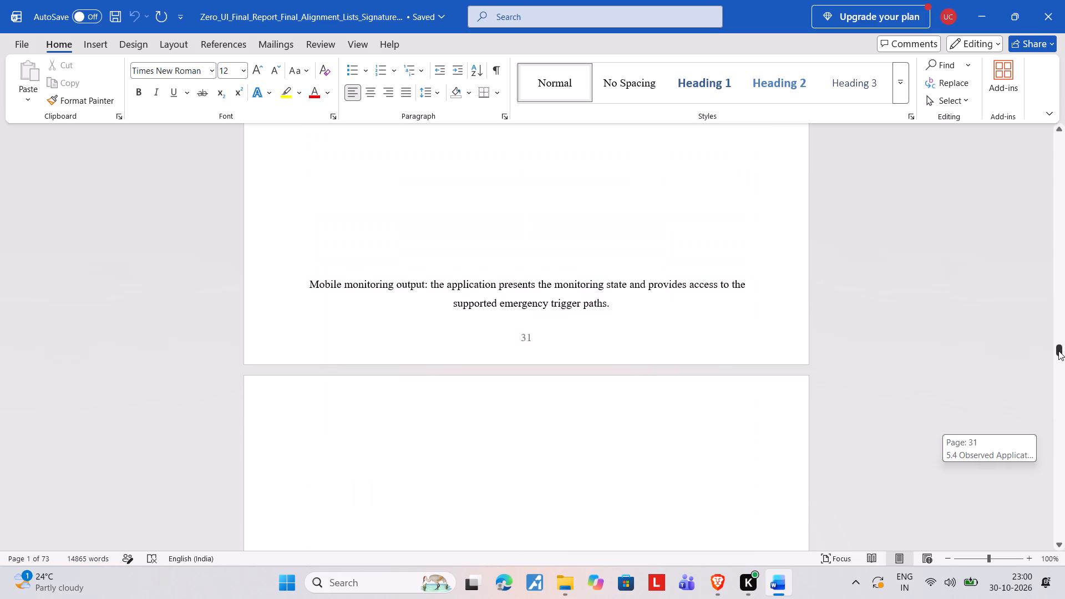
drag(1058, 351, 1059, 338)
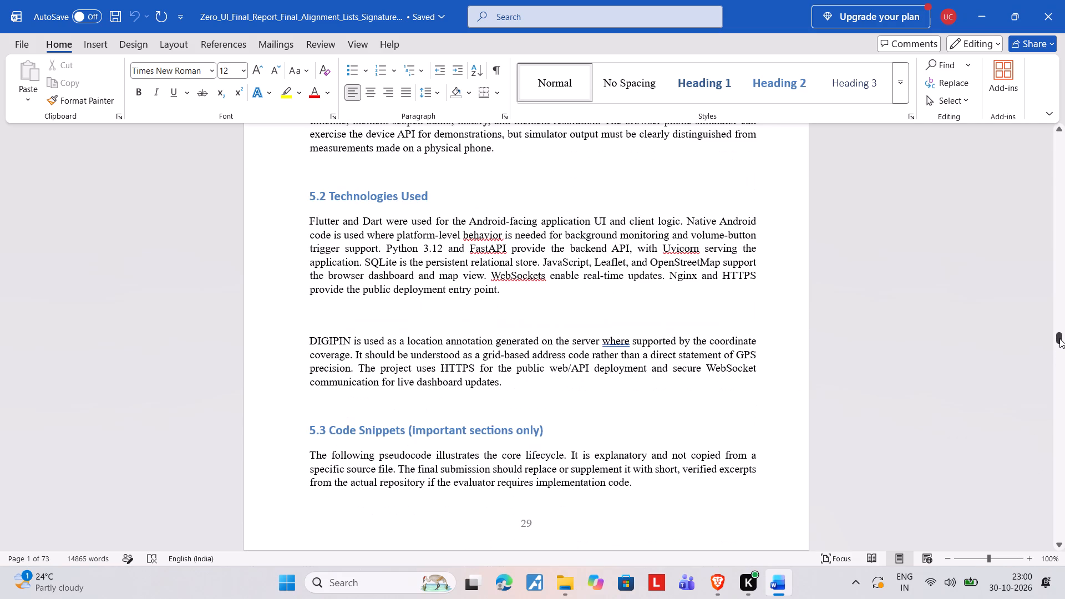
drag(1059, 338, 1062, 568)
scroll(476, 454, down, 6)
scroll(495, 422, up, 6)
scroll(645, 354, up, 6)
scroll(655, 349, down, 8)
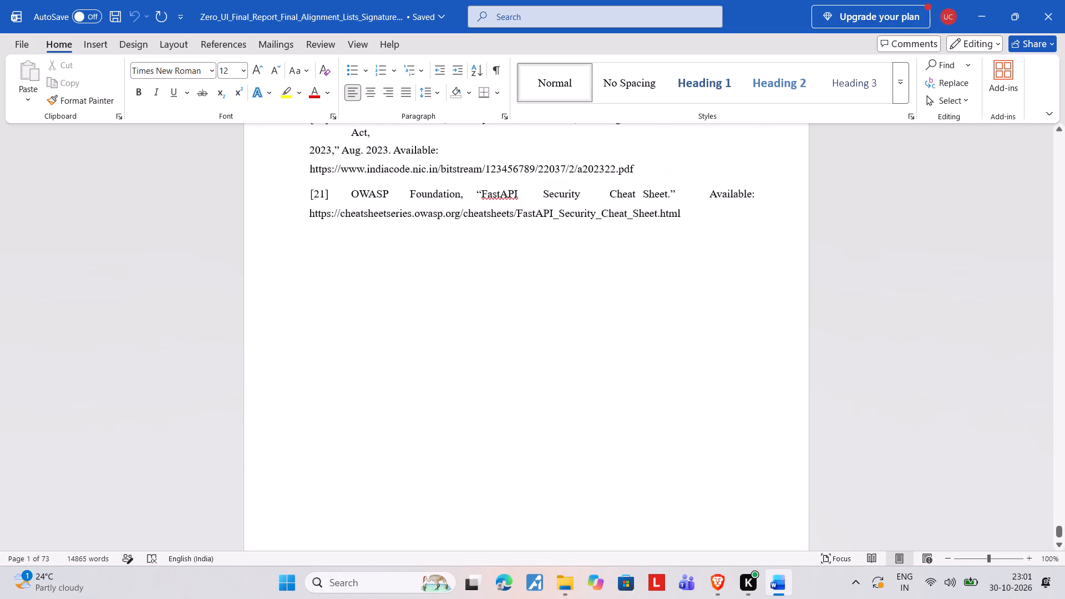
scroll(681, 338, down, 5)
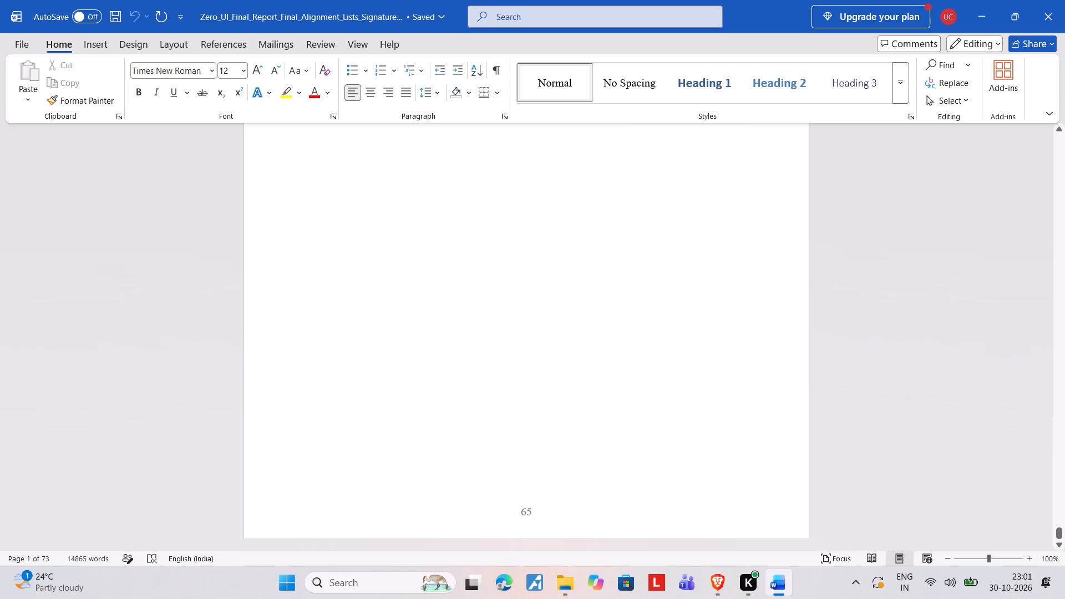
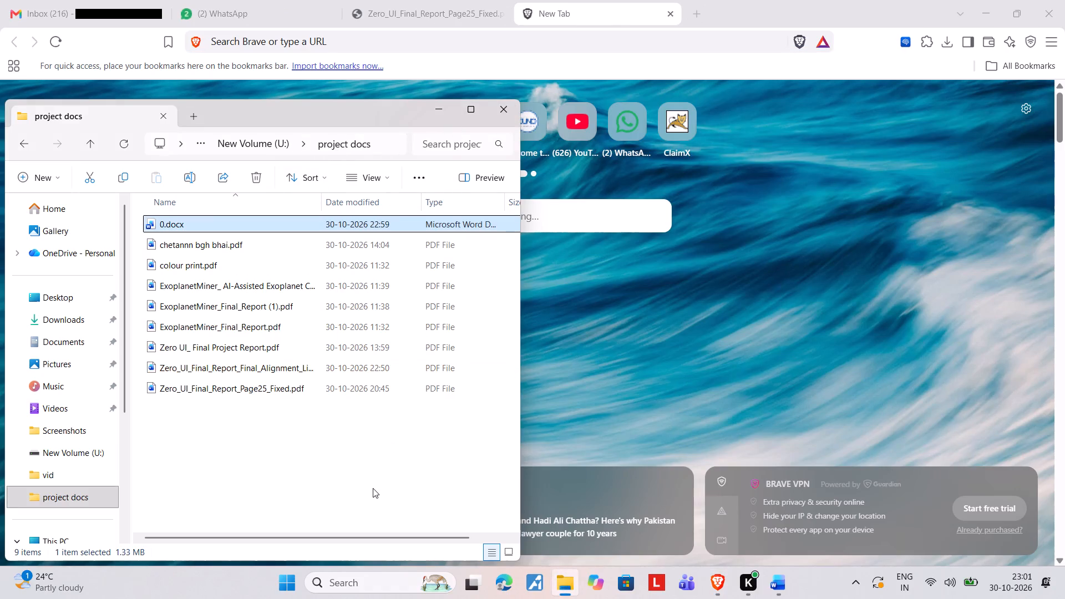
Leave the project docs folder and switch to the open Word window.
click(767, 379)
click(789, 588)
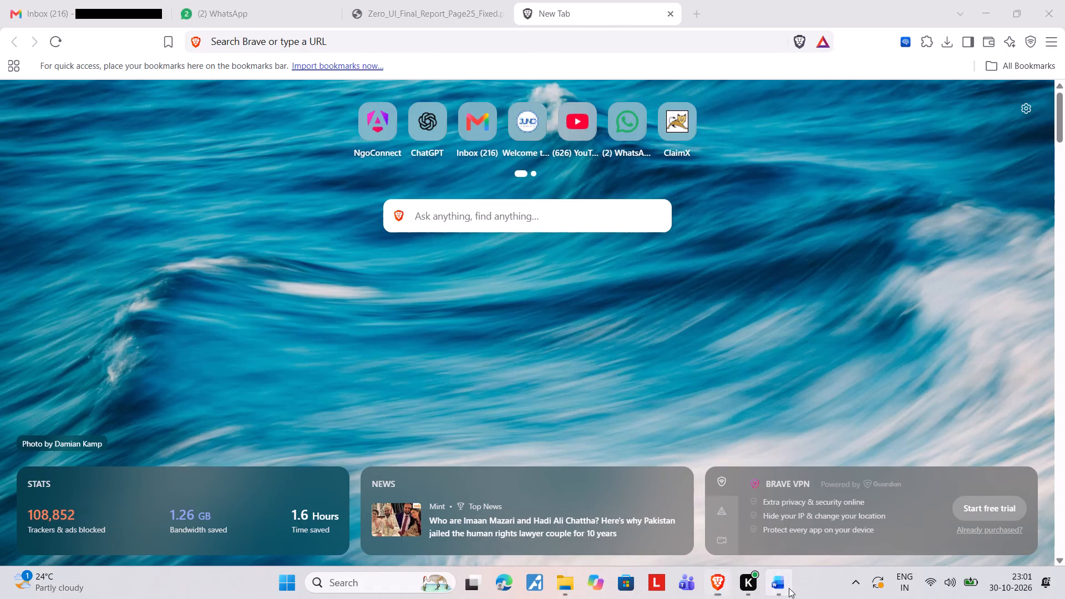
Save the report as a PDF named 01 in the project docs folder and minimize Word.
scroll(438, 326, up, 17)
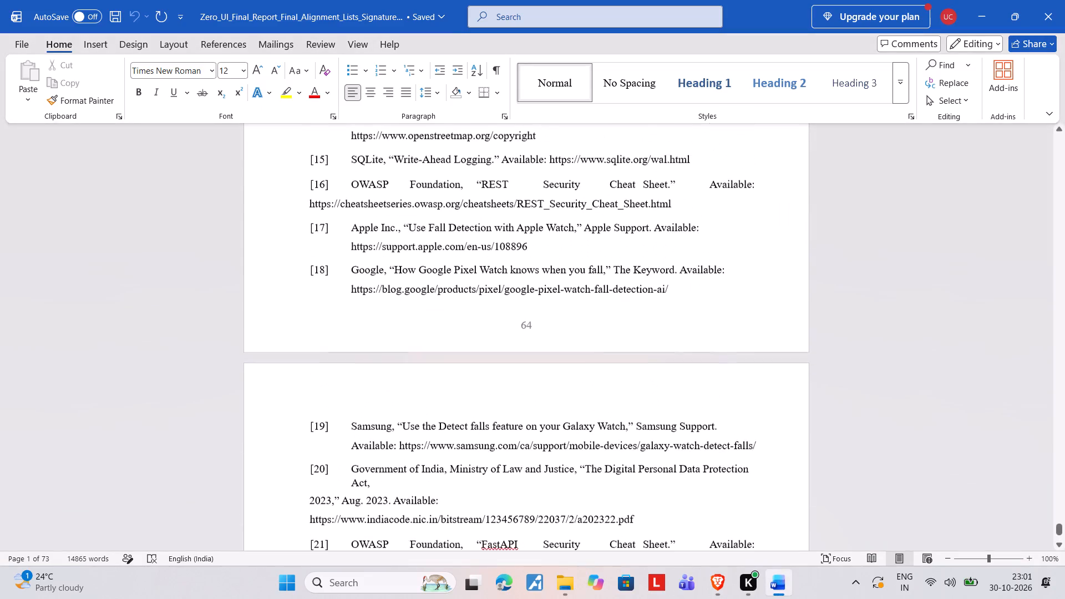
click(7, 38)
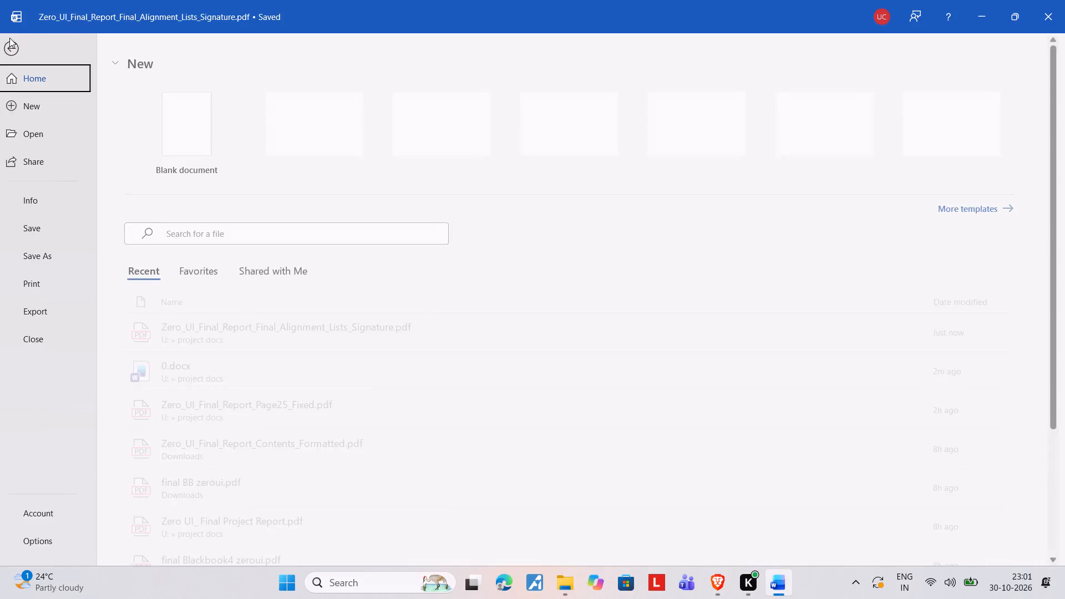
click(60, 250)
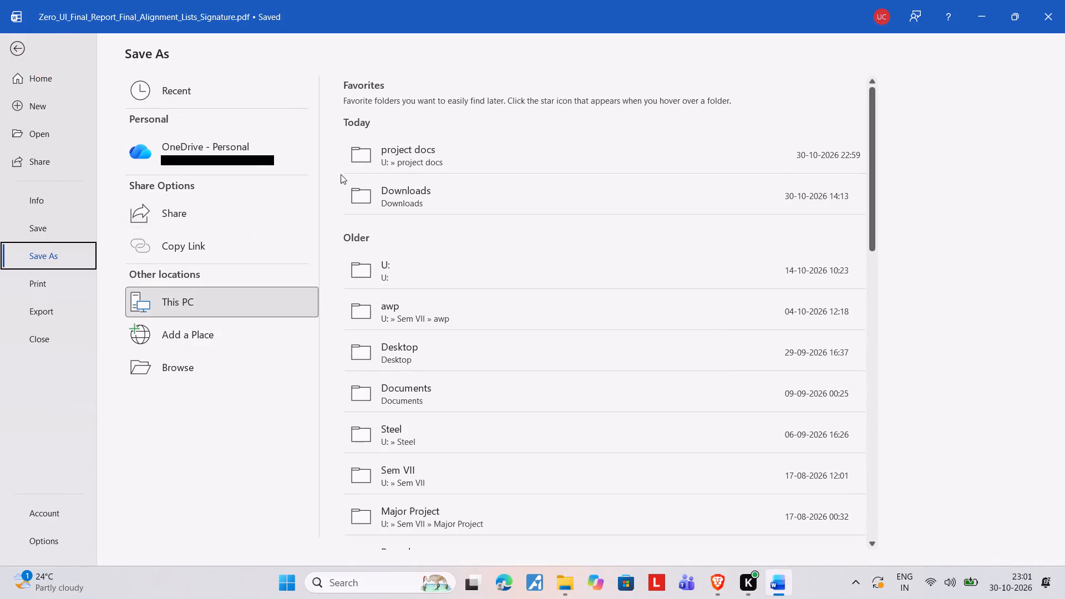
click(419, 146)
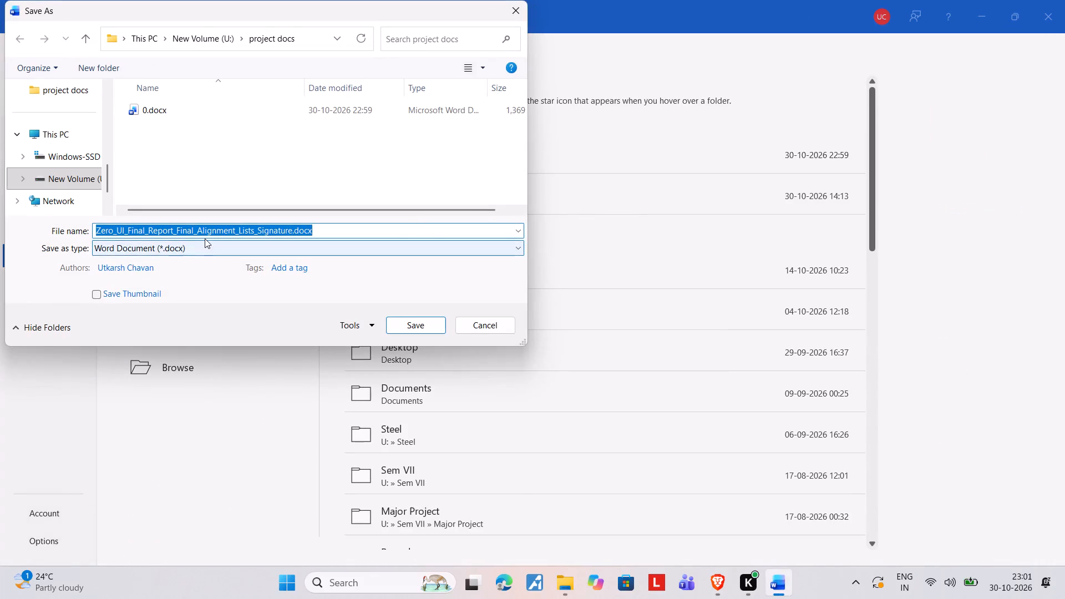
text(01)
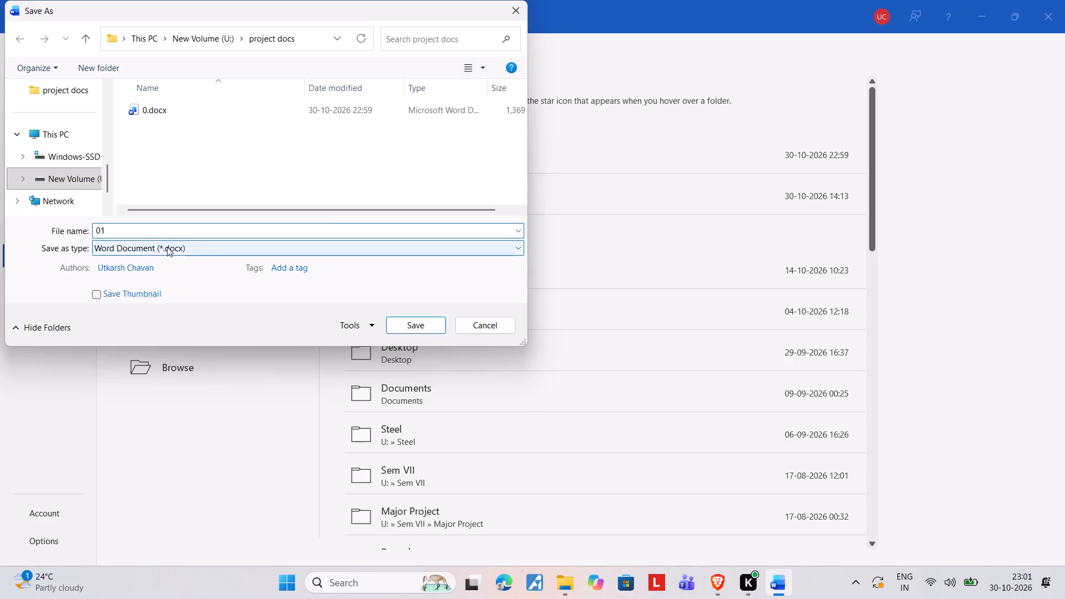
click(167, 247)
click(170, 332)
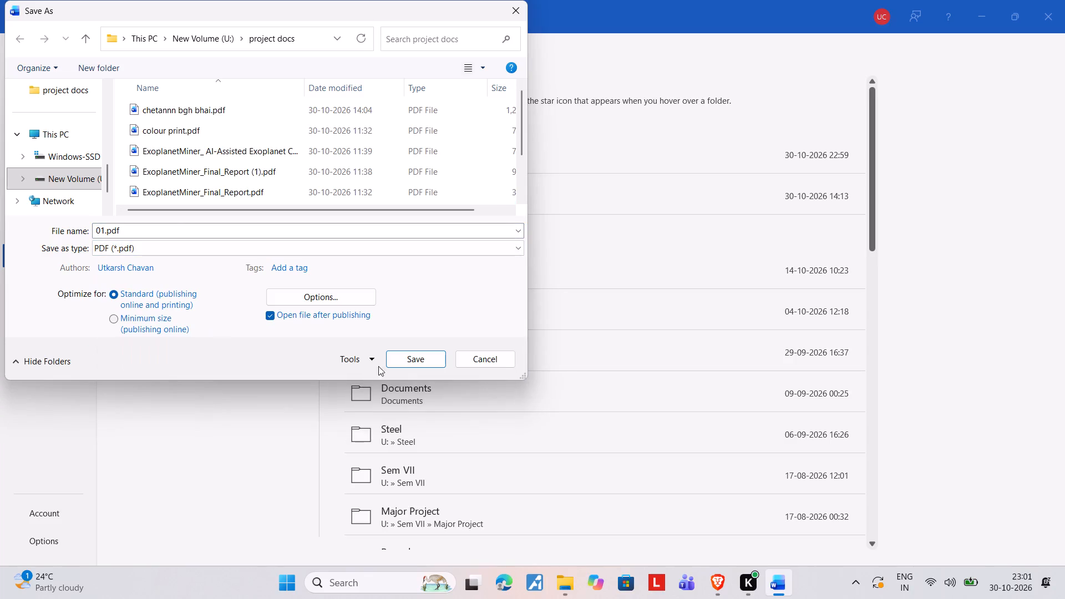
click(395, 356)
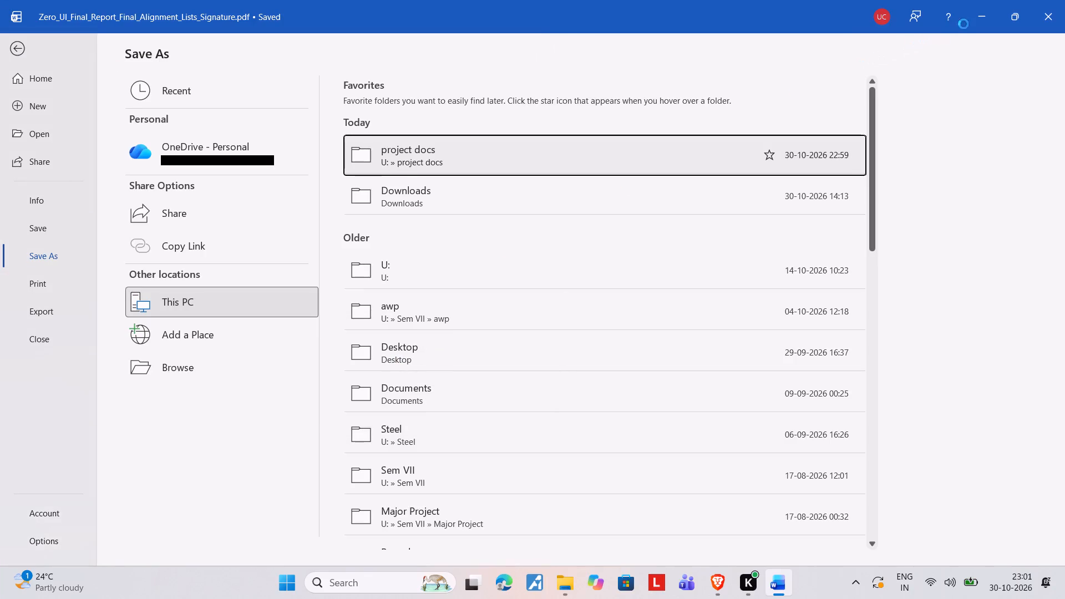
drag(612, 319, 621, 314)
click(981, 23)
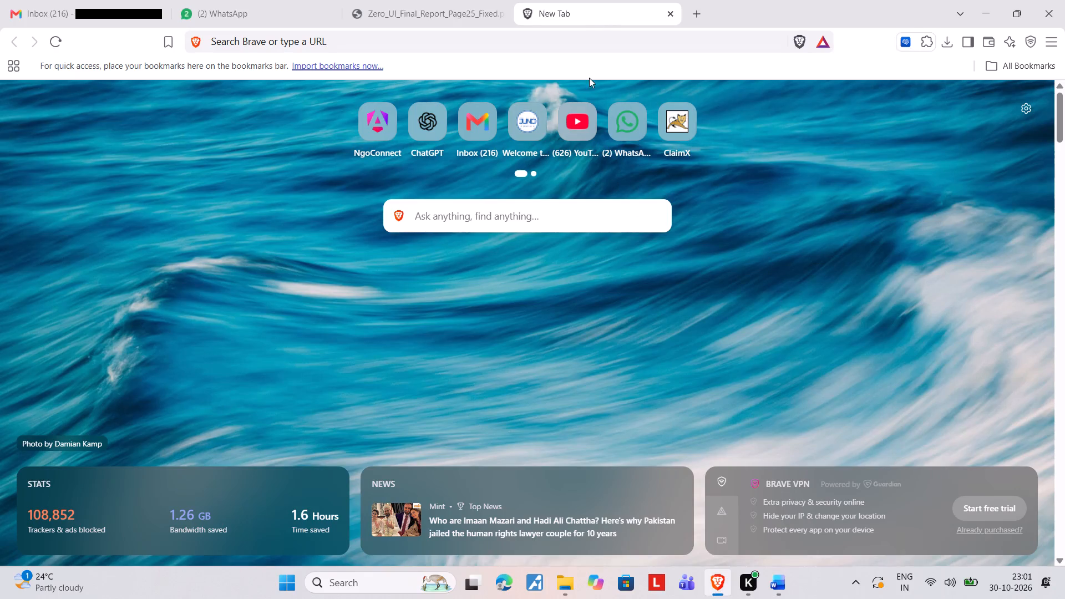
In File Explorer, select 0.docx and 01.pdf in the project docs folder.
click(559, 580)
drag(246, 238, 612, 227)
drag(433, 245, 657, 247)
Check the layout of 01.pdf in the browser from the cover page through the certificate, acknowledgement and contents start, and close it.
scroll(682, 382, down, 3)
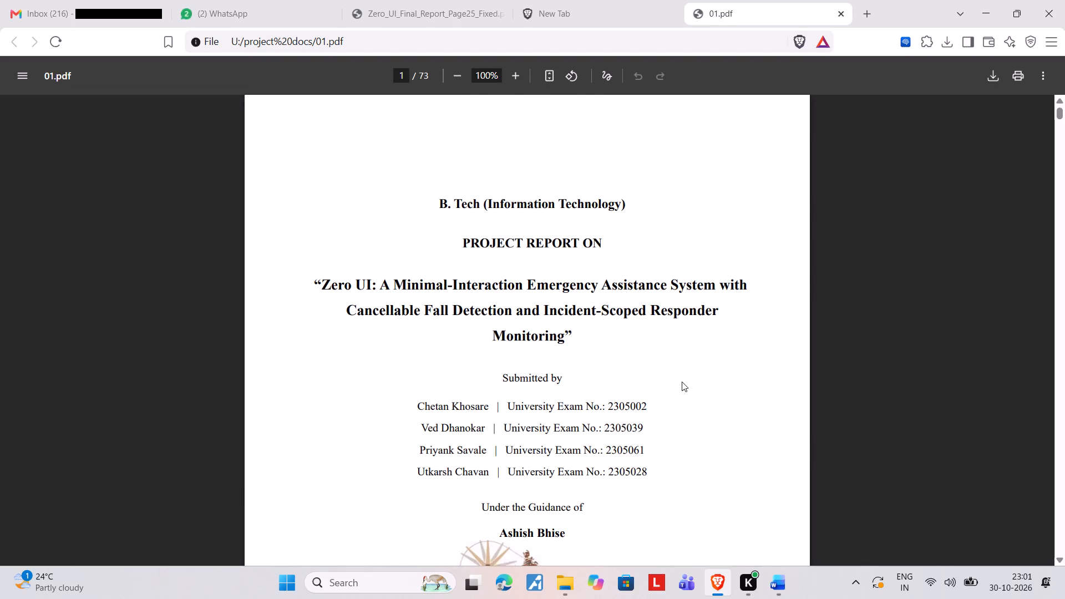
scroll(682, 382, down, 20)
scroll(682, 382, down, 1)
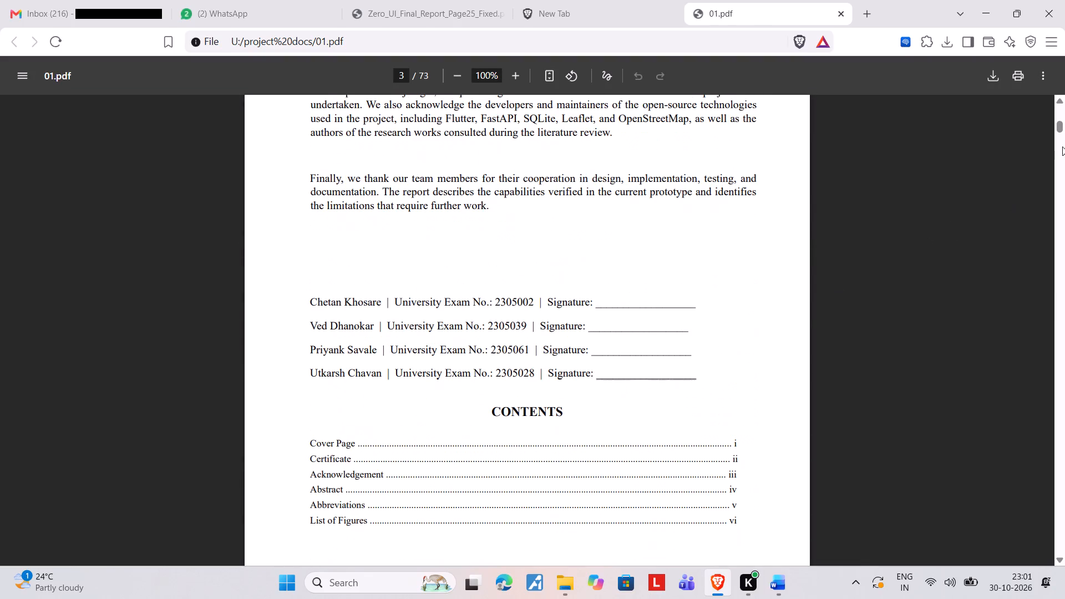
drag(1060, 126, 1063, 105)
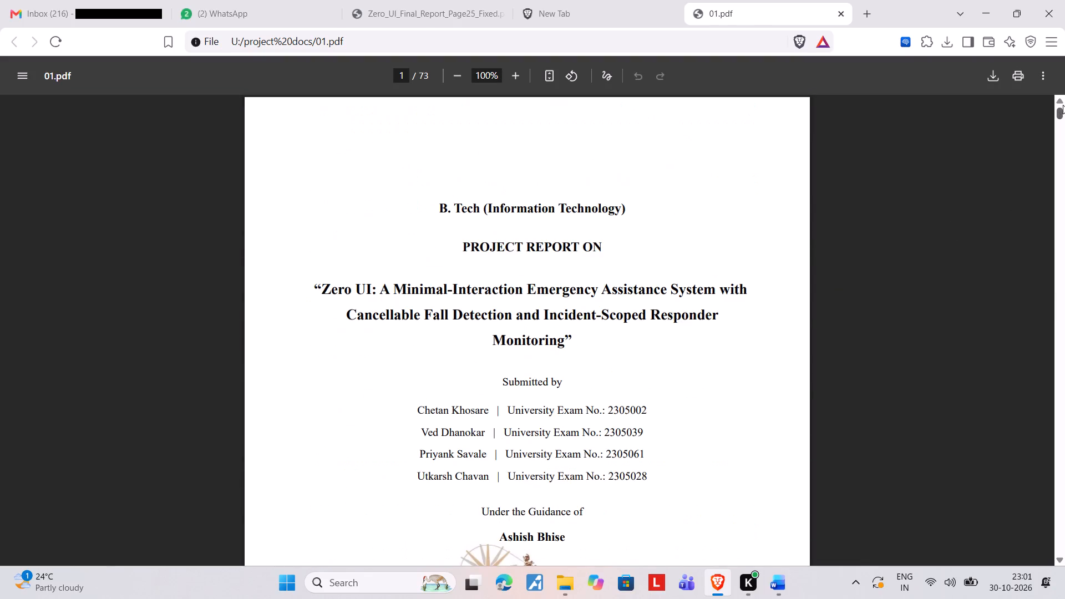
drag(1063, 105, 1064, 114)
scroll(773, 357, up, 15)
scroll(773, 357, down, 8)
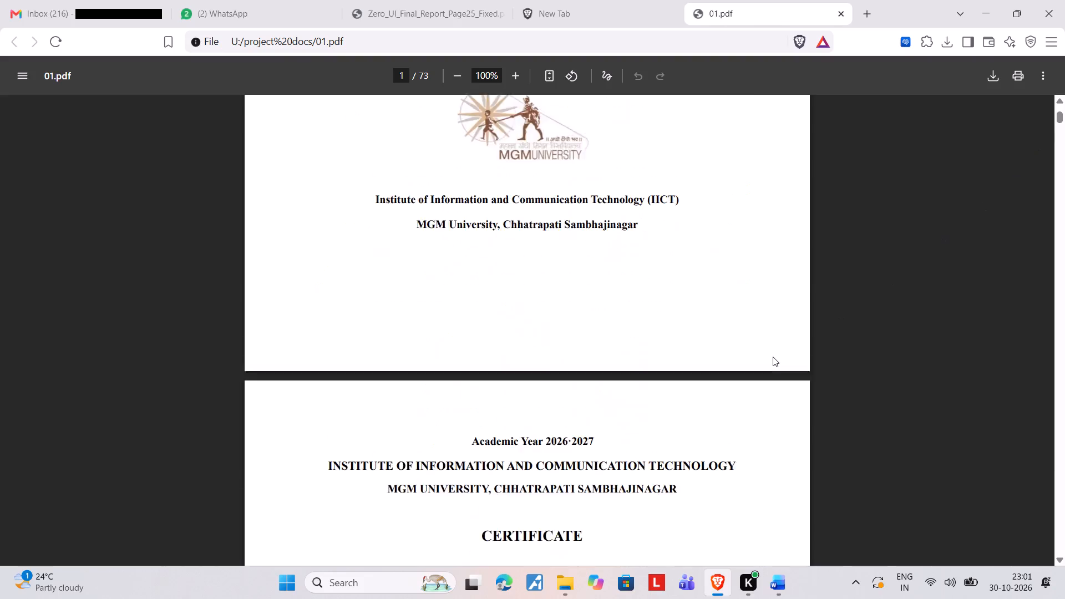
scroll(773, 357, up, 2)
scroll(773, 357, down, 10)
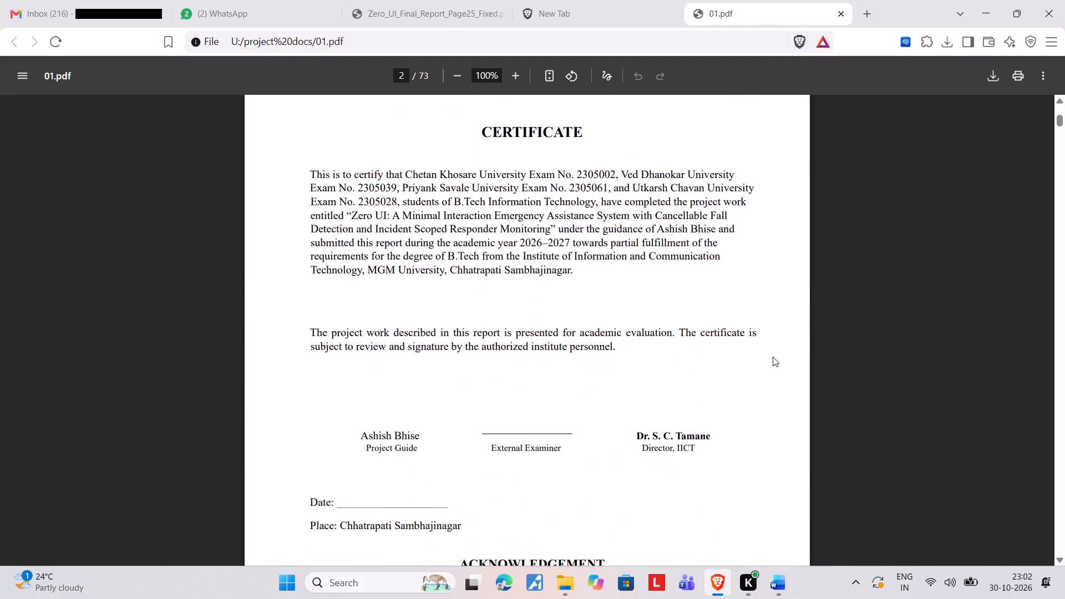
scroll(773, 357, down, 13)
scroll(773, 357, up, 12)
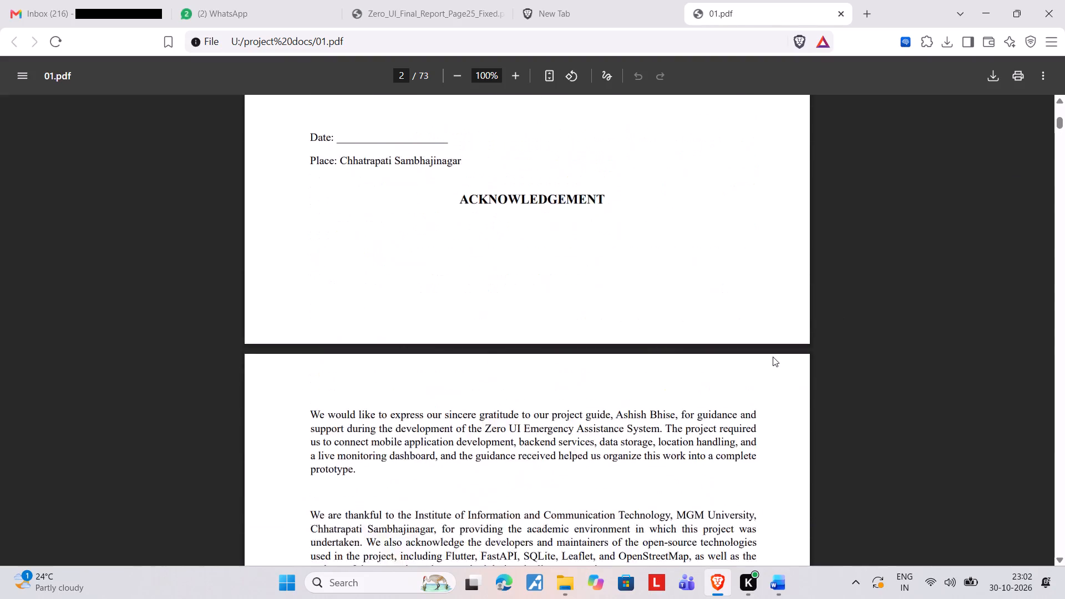
scroll(773, 357, up, 6)
click(837, 13)
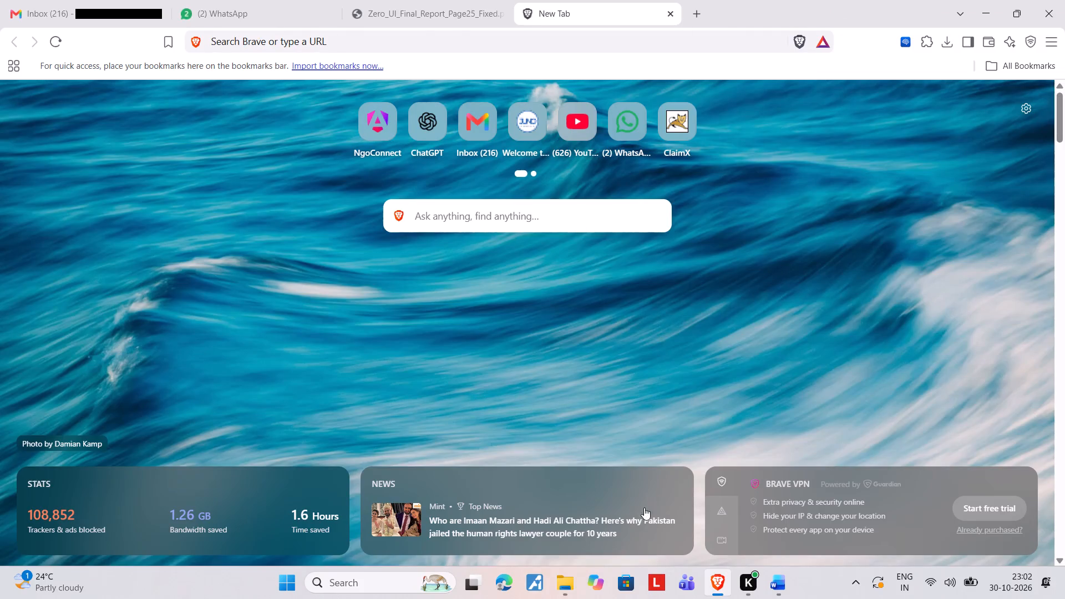
Delete the selected 0.docx and 01.pdf from the project docs folder.
click(574, 586)
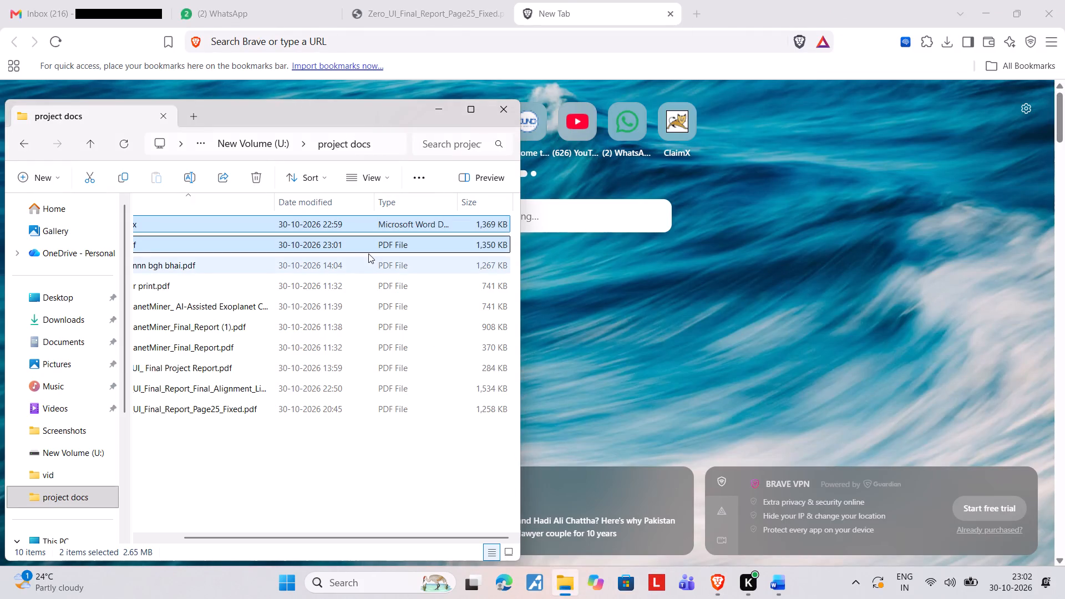
key(Delete)
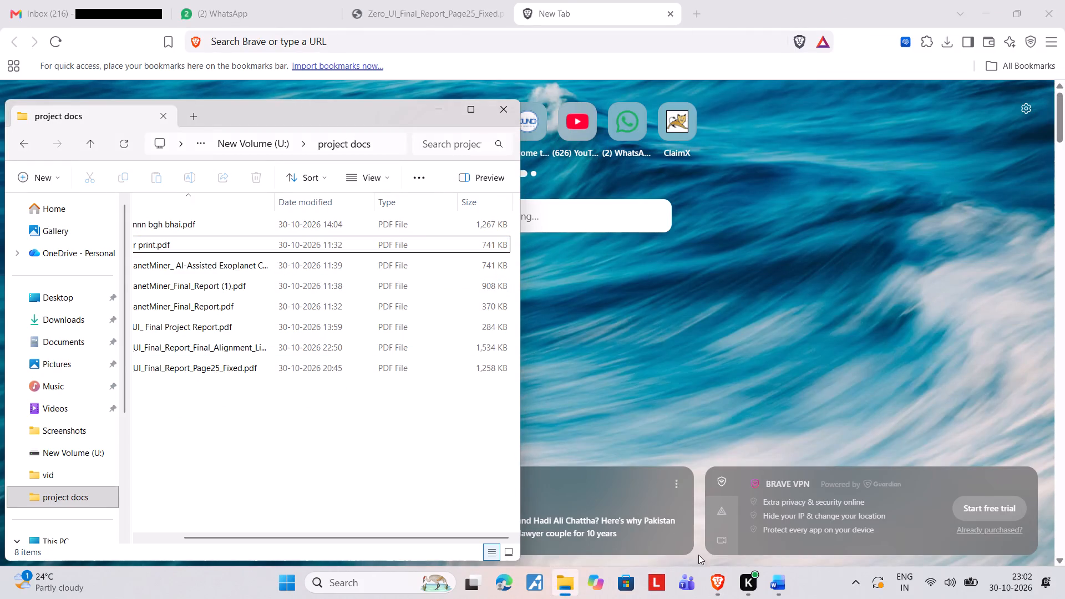
Back in the Word report, delete the extra blank line above "B. Tech (Information Technology)" on the cover page.
click(778, 585)
scroll(506, 328, up, 6)
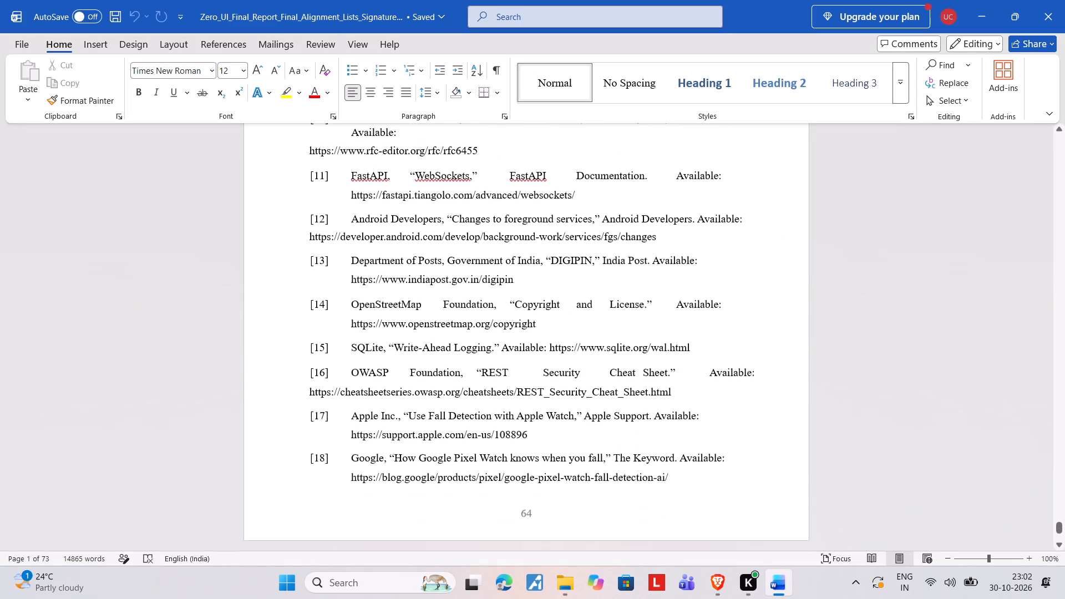
drag(1059, 521, 1064, 198)
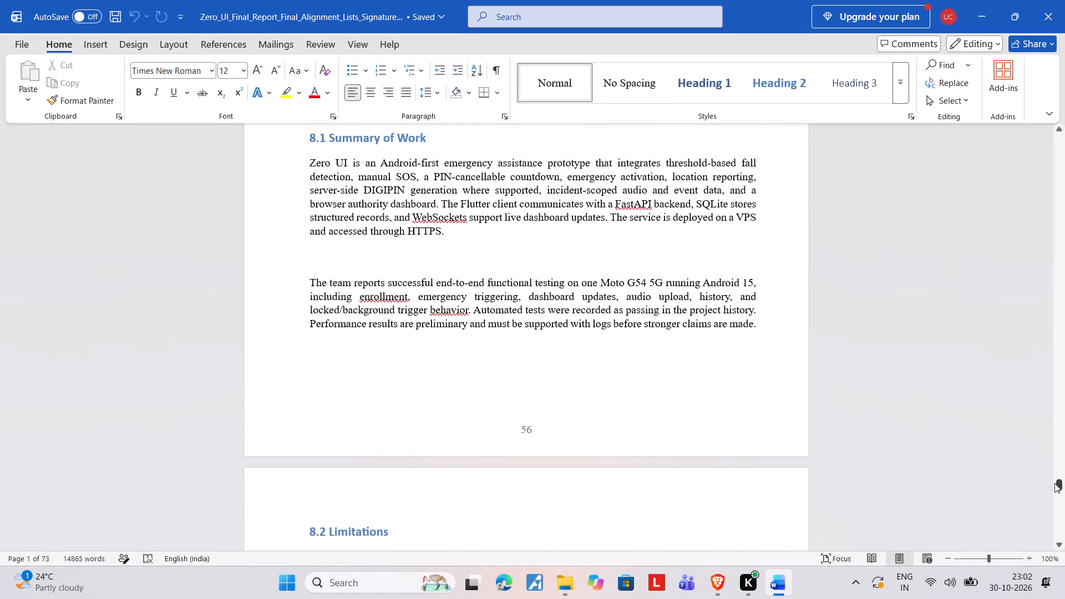
drag(1055, 487, 1029, 124)
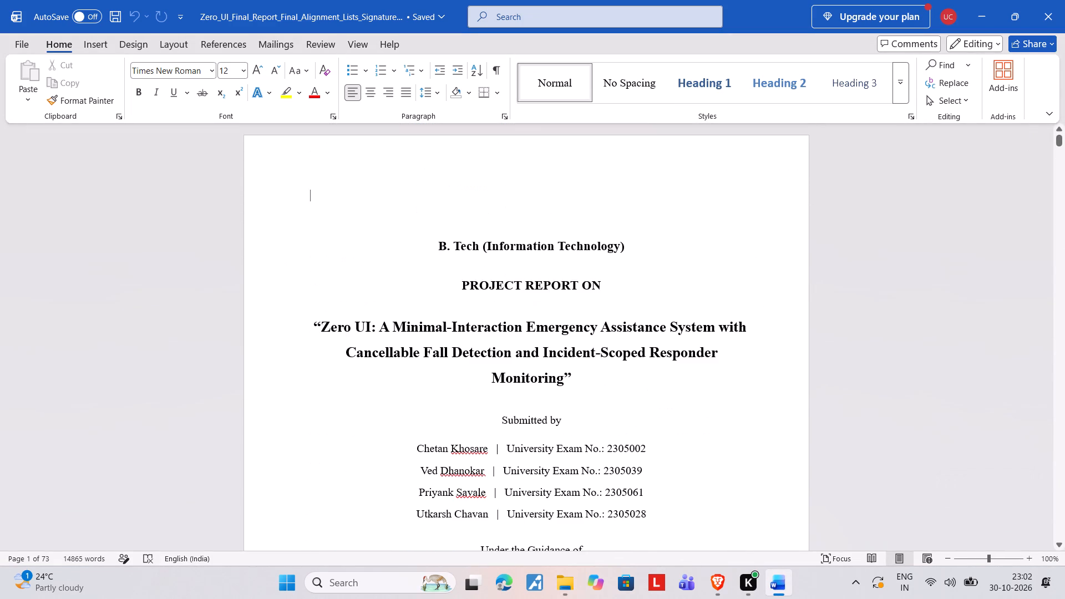
scroll(549, 346, down, 1)
scroll(389, 185, up, 4)
click(392, 221)
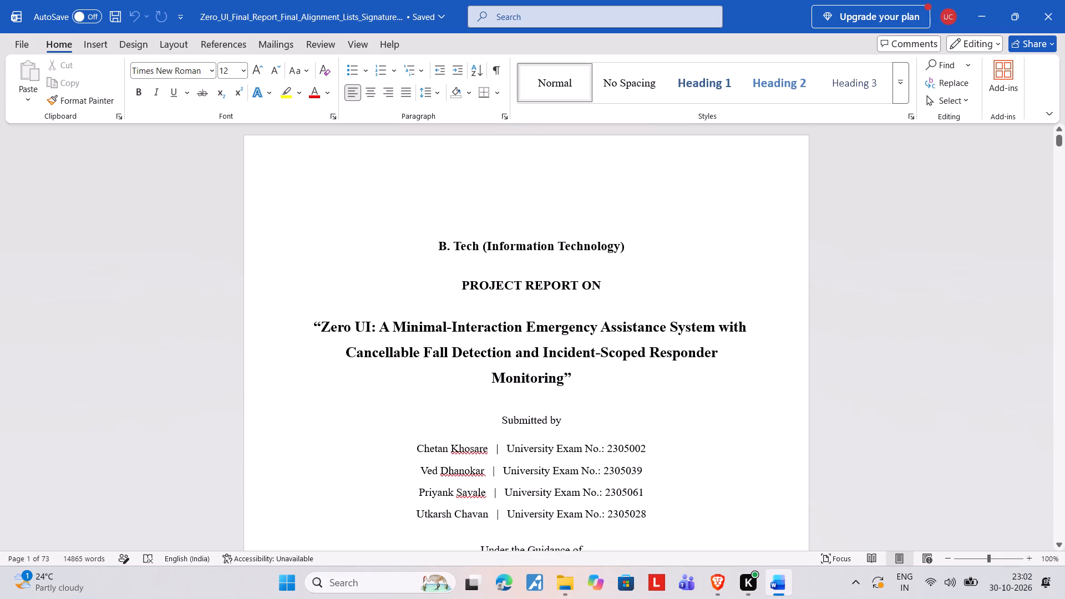
click(401, 229)
key(BackSpace)
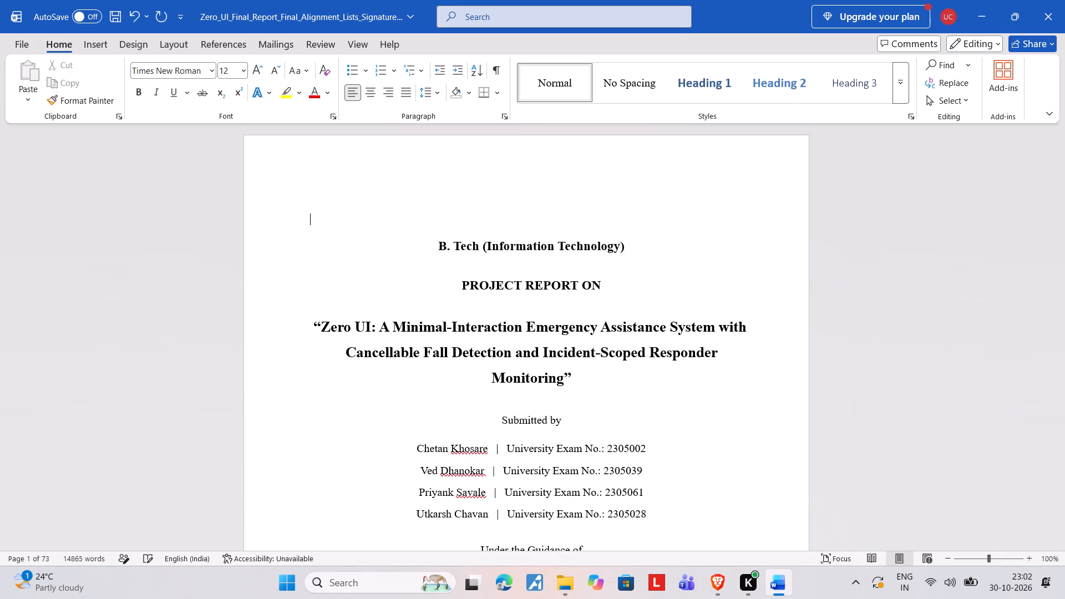
key(BackSpace)
Tighten the line spacing of the "Under the Guidance of" line and the guide's name on the cover page.
scroll(428, 287, down, 15)
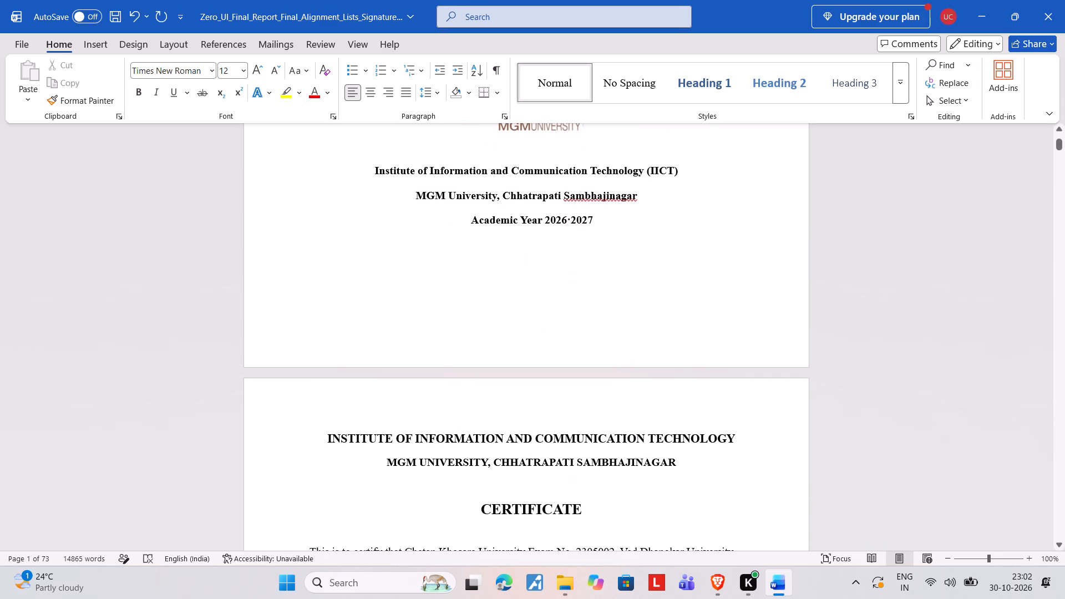
scroll(431, 287, up, 6)
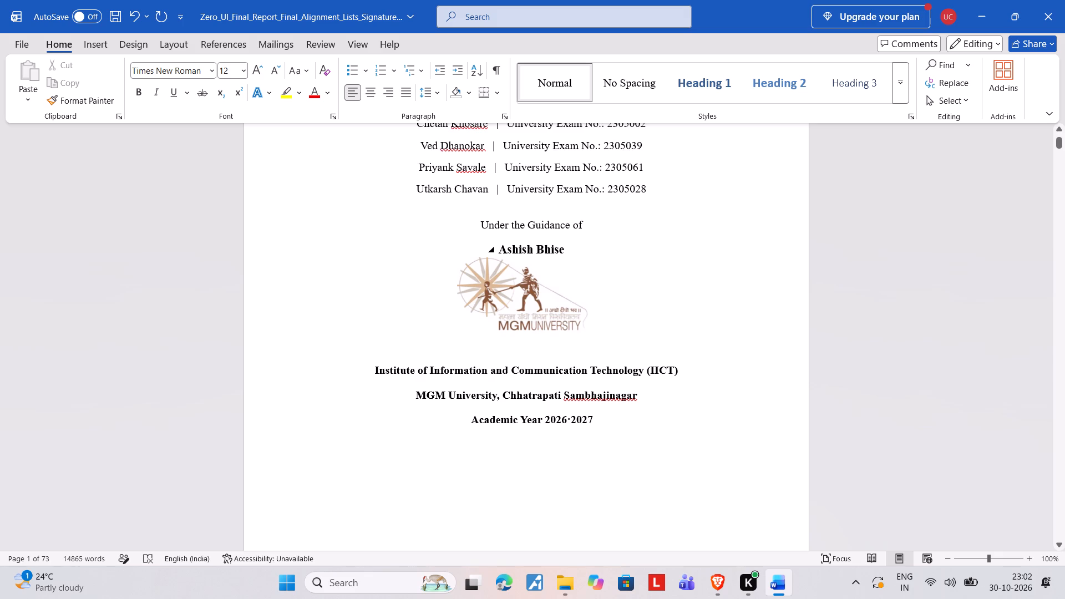
click(554, 248)
click(509, 242)
drag(567, 250, 480, 220)
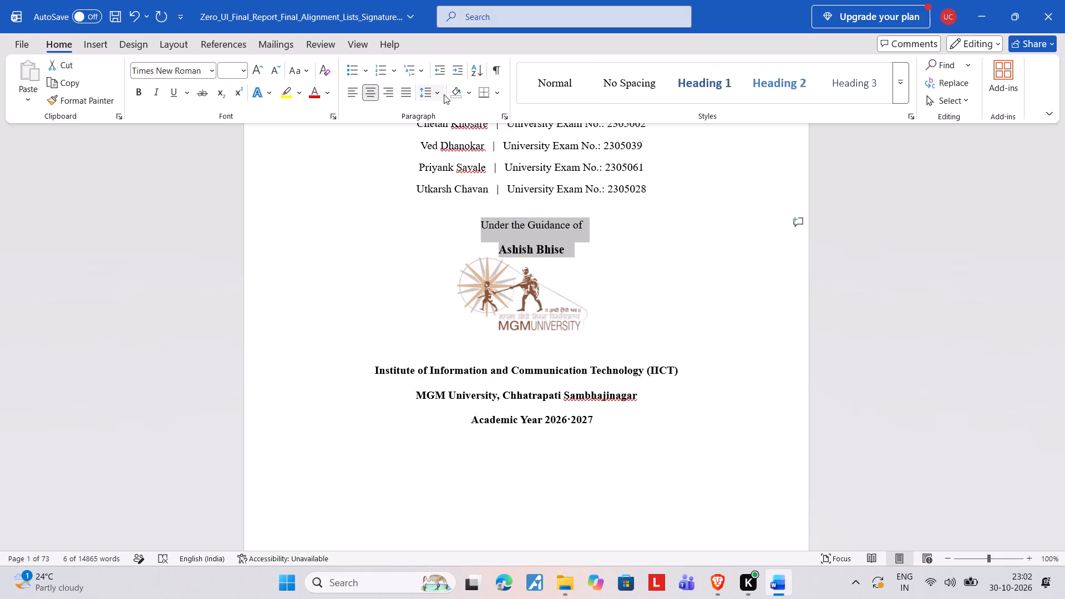
click(444, 94)
click(470, 111)
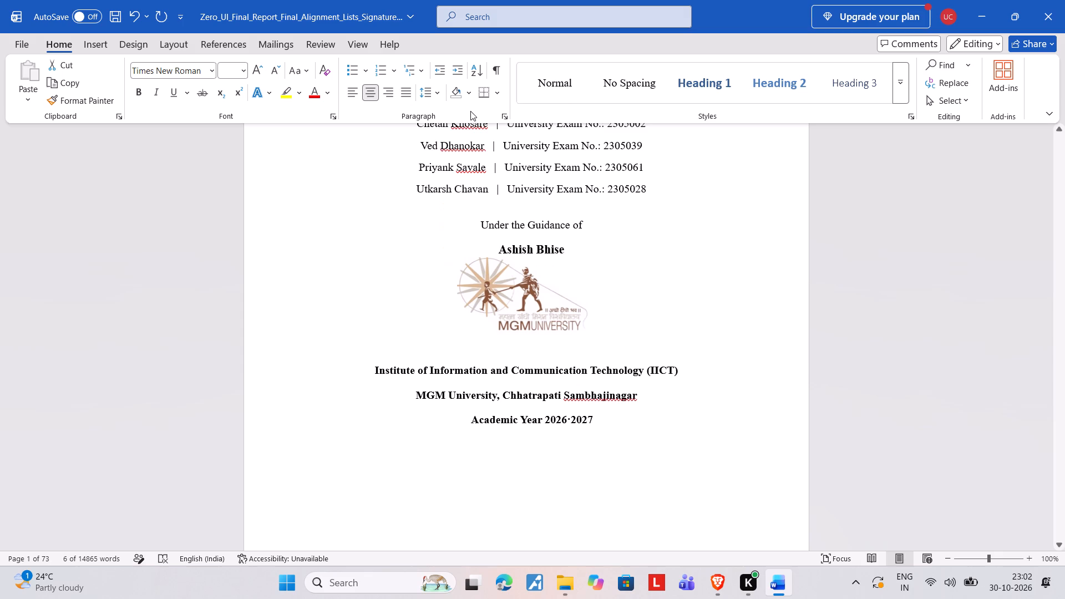
click(632, 240)
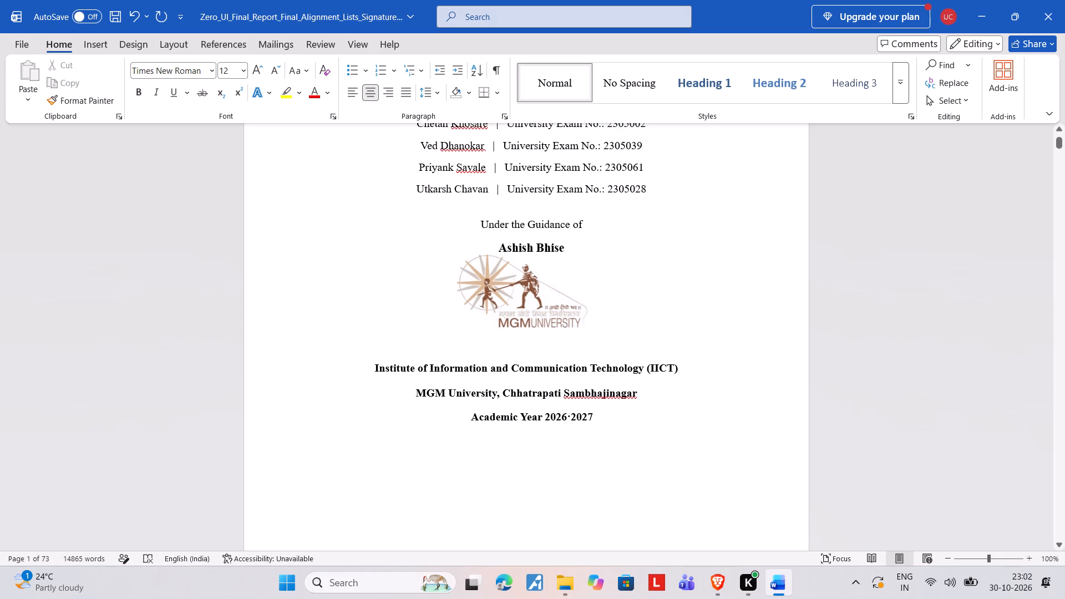
Try the text wrapping styles on the cover page's MGM University logo and set it to Top and Bottom.
click(546, 309)
drag(546, 309, 549, 327)
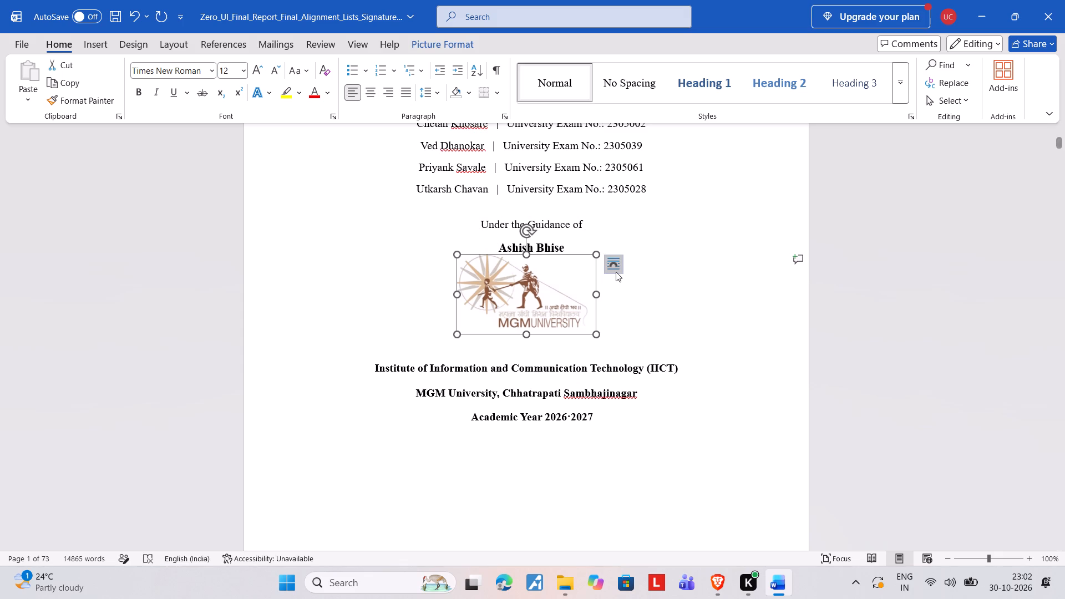
click(616, 272)
click(652, 365)
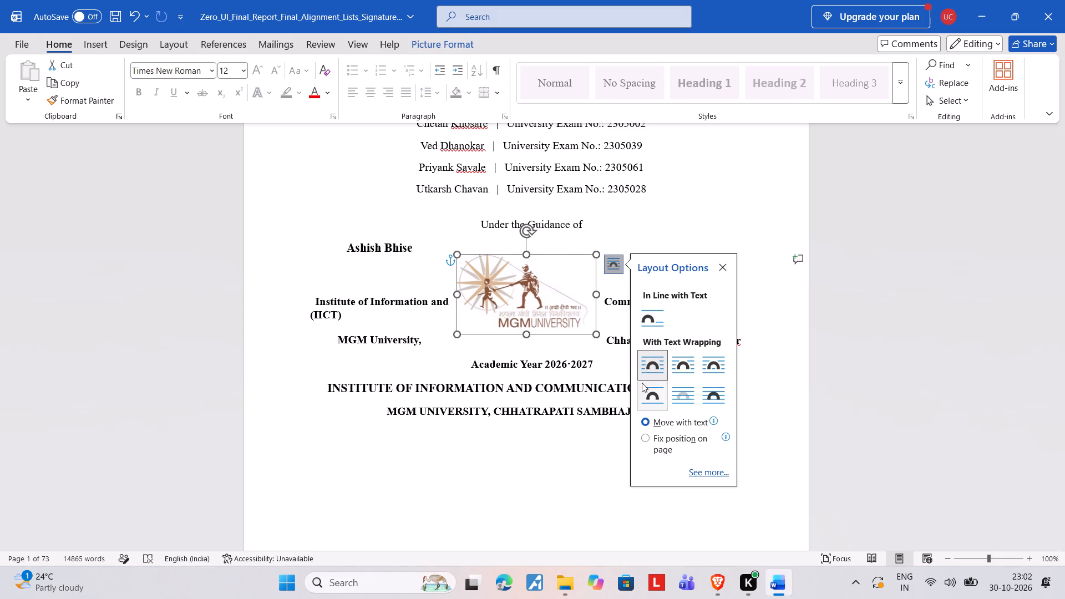
click(644, 392)
click(678, 394)
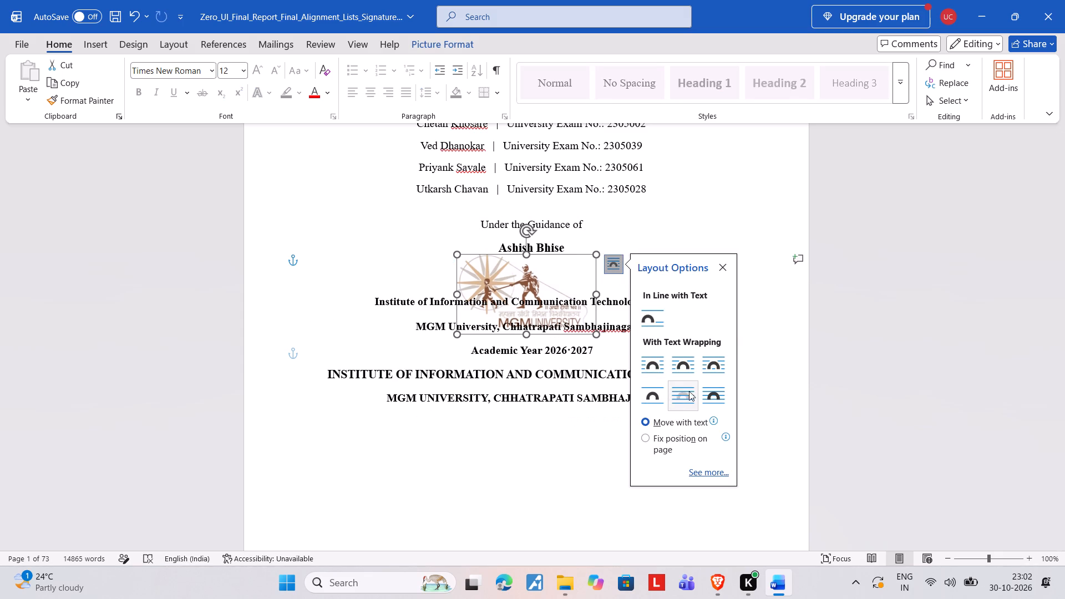
click(683, 363)
click(707, 362)
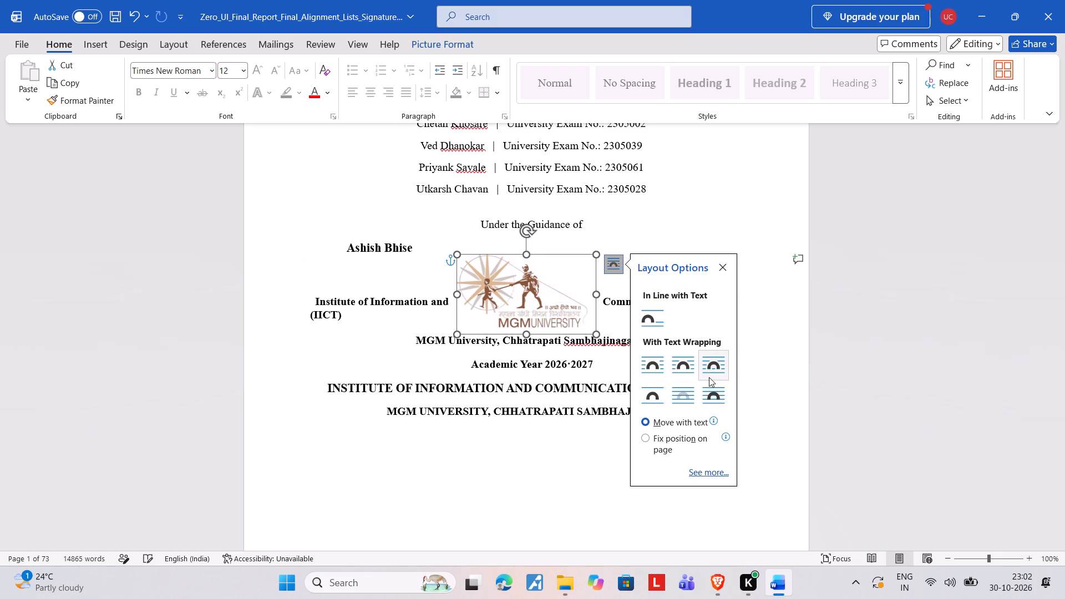
click(712, 396)
drag(717, 354, 711, 356)
click(697, 362)
click(667, 364)
click(656, 395)
Move the logo slightly down so it sits between the guide's name and the institute name on the cover page.
drag(562, 309, 564, 345)
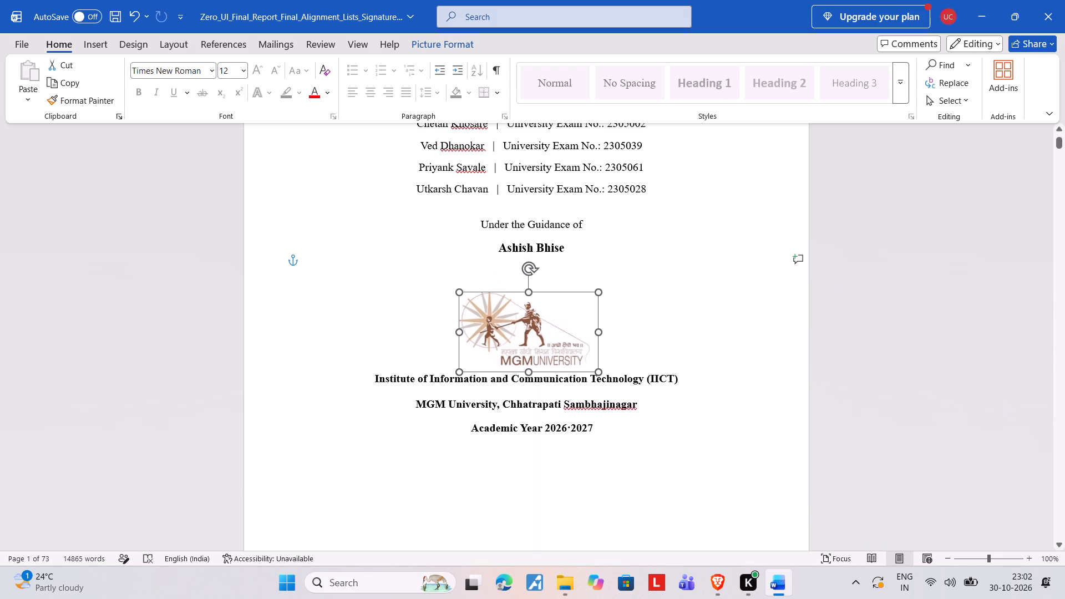
drag(564, 345, 563, 327)
drag(598, 351, 599, 351)
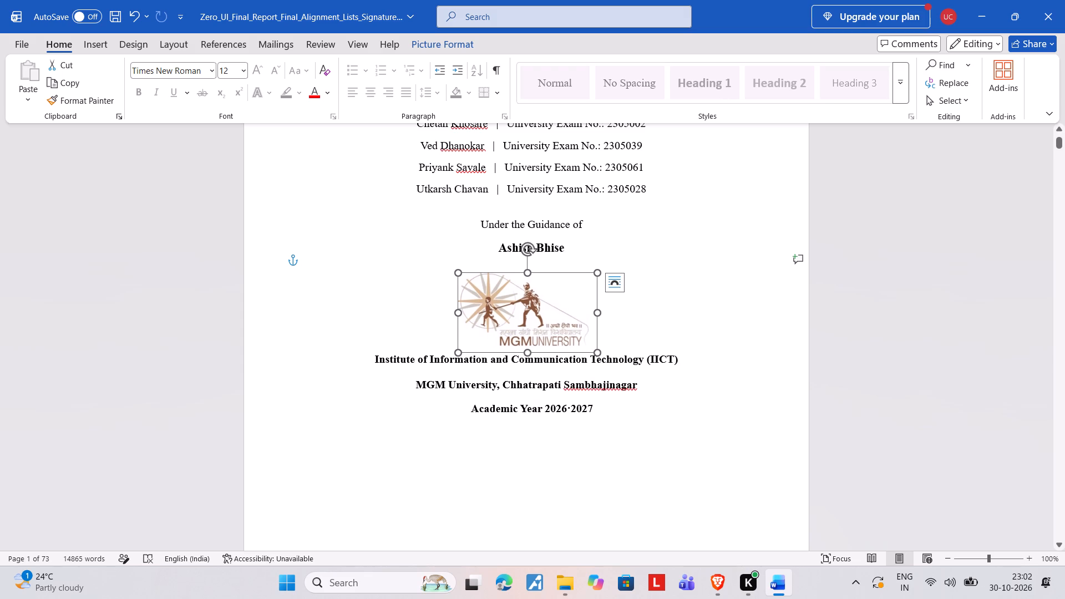
Enlarge the MGM University logo on the cover page slightly from its lower corner.
drag(599, 351, 618, 369)
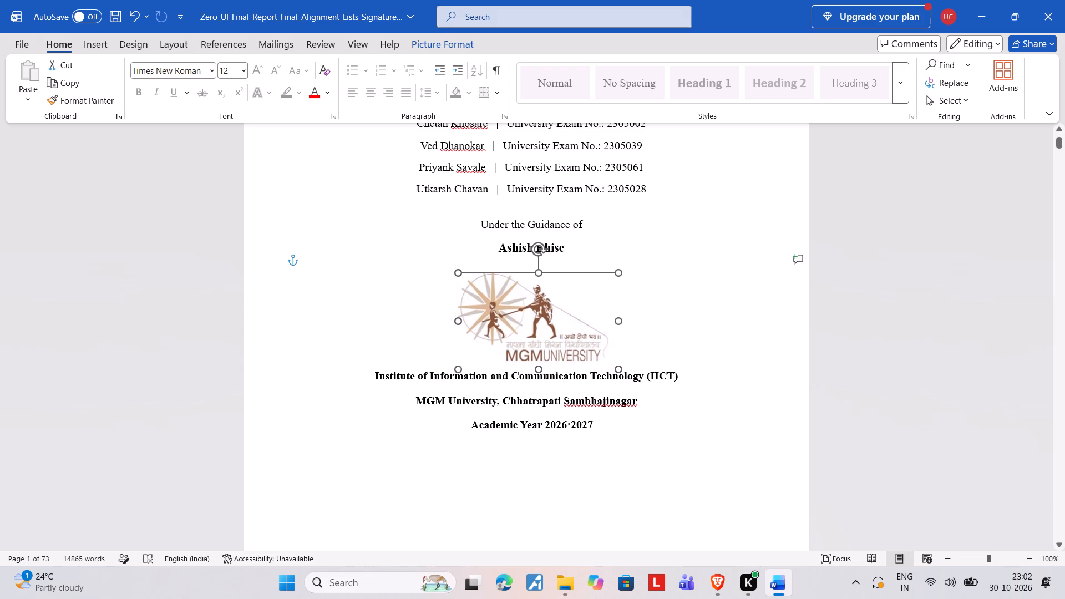
drag(618, 369, 620, 370)
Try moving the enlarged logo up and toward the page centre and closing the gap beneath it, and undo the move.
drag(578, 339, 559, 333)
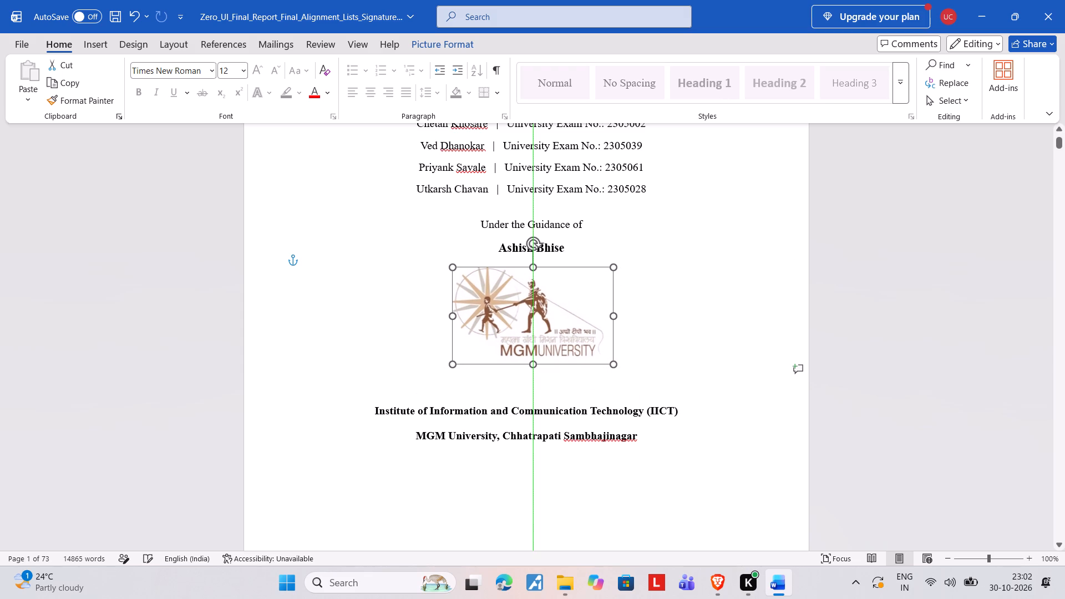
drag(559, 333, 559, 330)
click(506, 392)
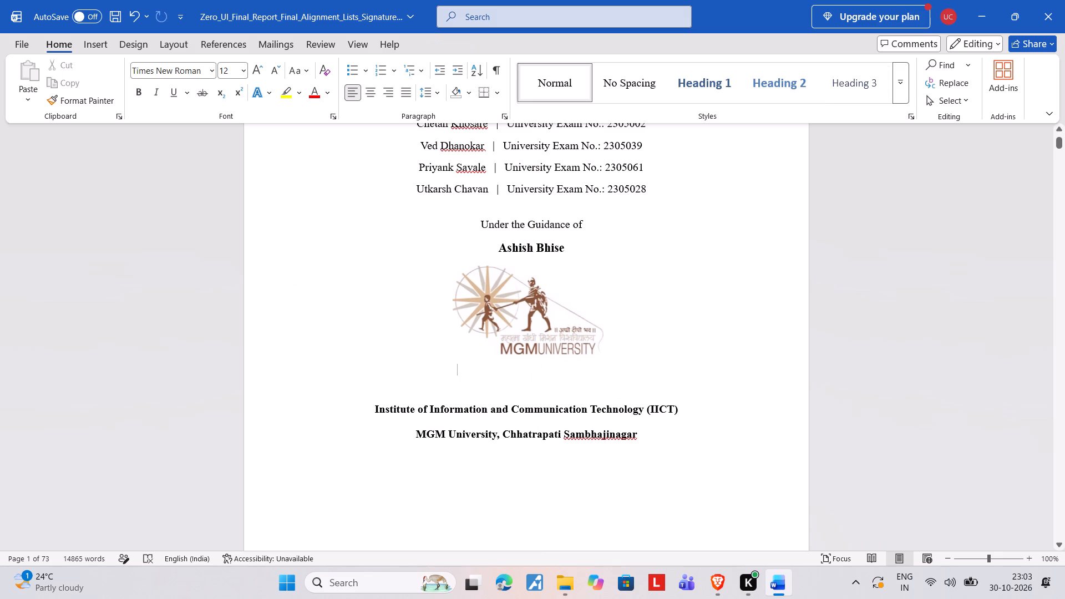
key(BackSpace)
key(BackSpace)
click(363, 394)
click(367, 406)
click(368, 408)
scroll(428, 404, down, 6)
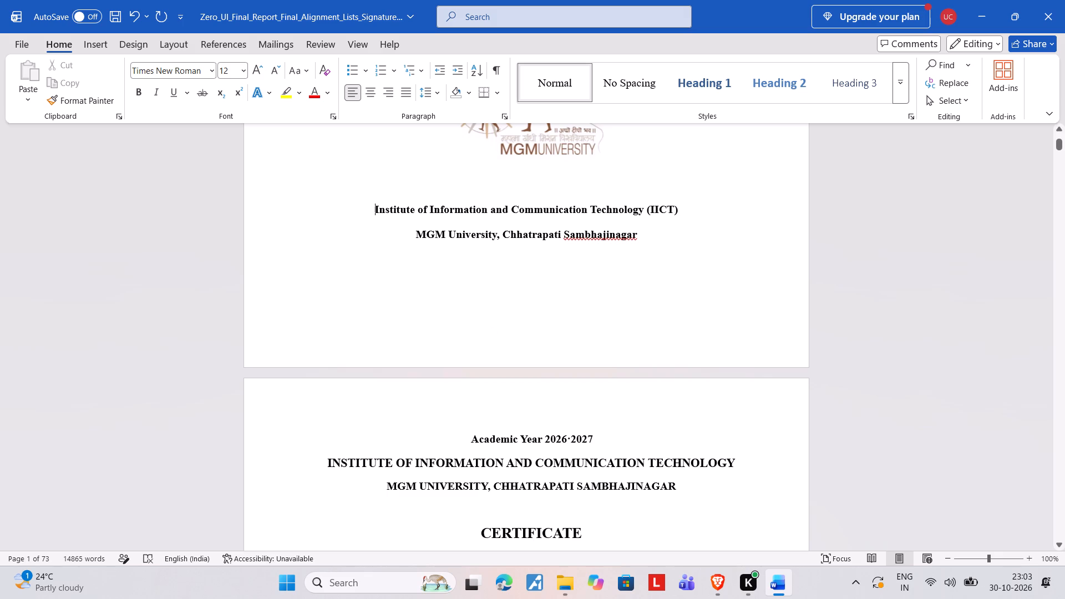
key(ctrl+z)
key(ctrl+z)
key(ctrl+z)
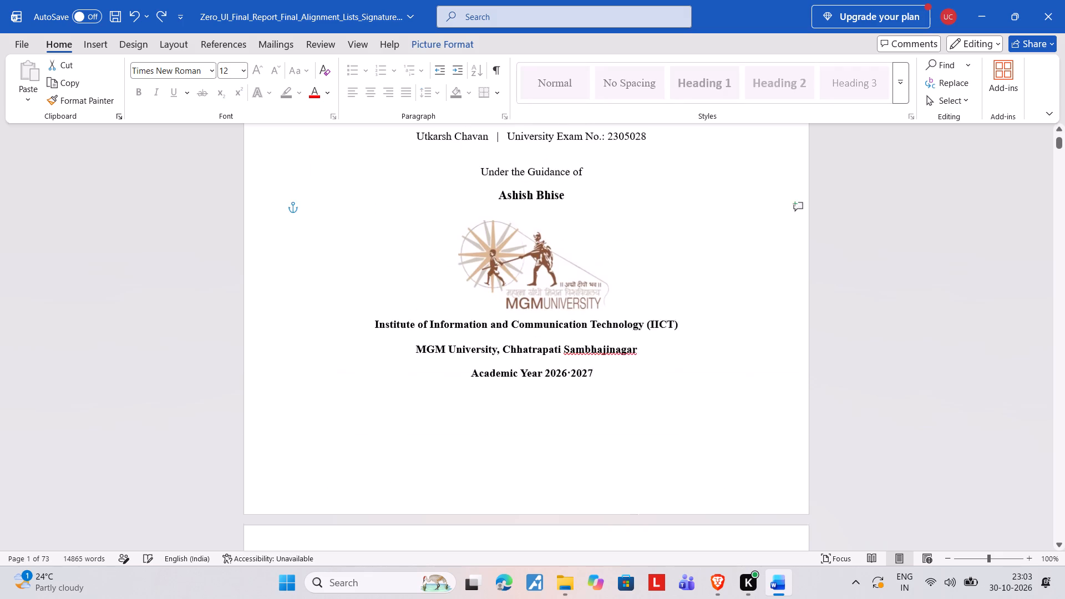
Shift the logo slightly to centre it under the guide's name and enlarge it a little more.
click(898, 351)
click(537, 267)
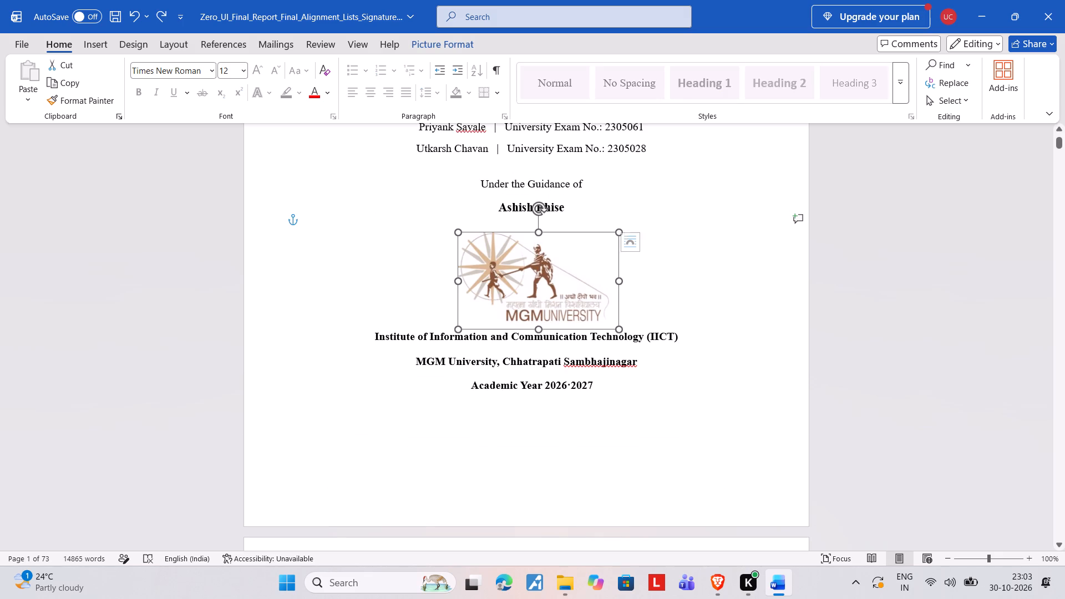
drag(540, 287, 534, 285)
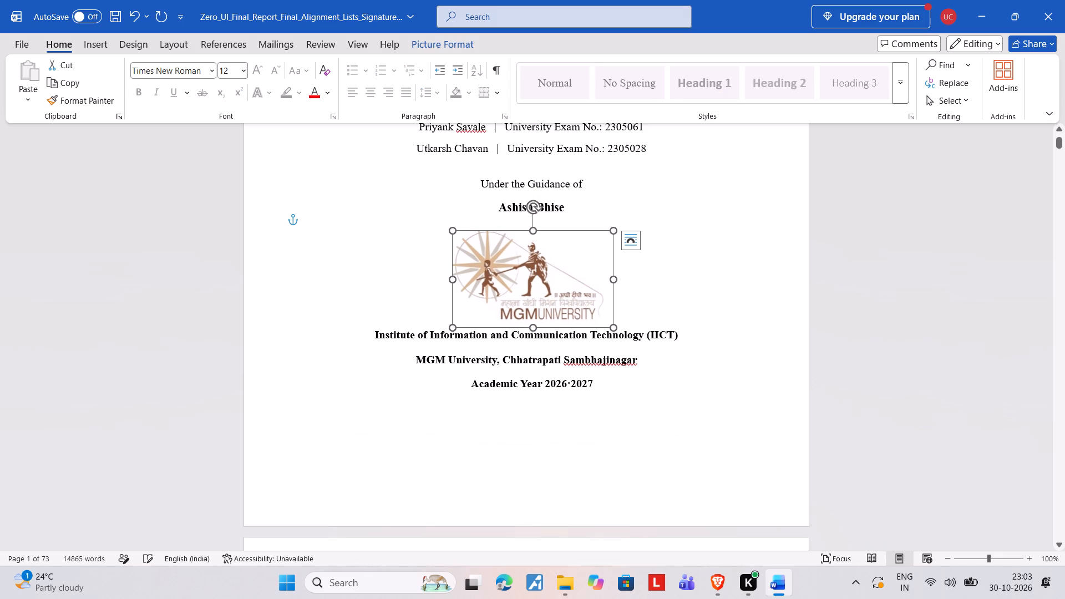
click(614, 231)
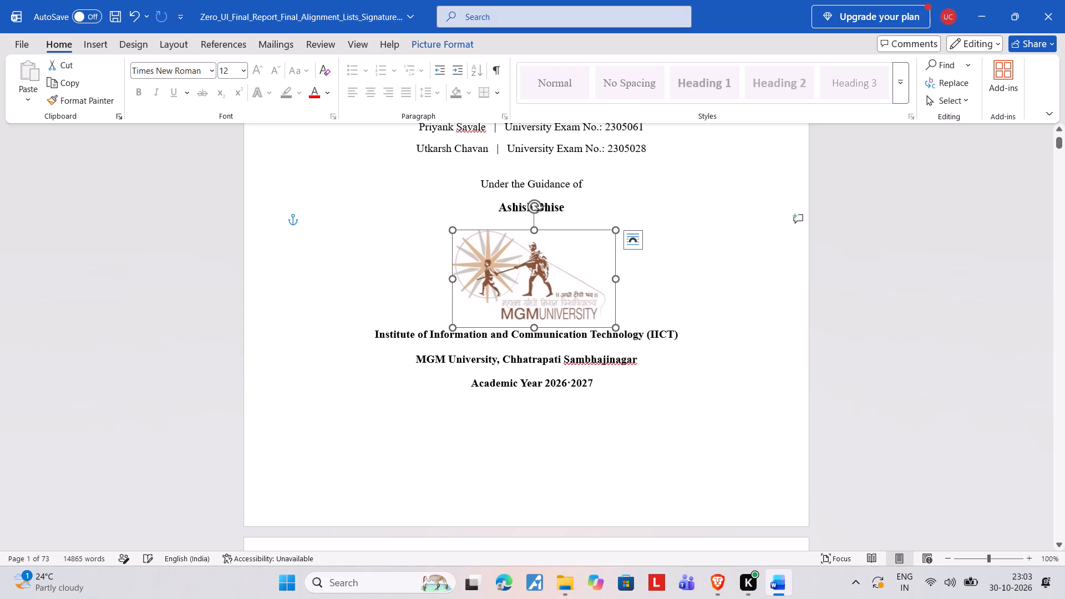
click(857, 306)
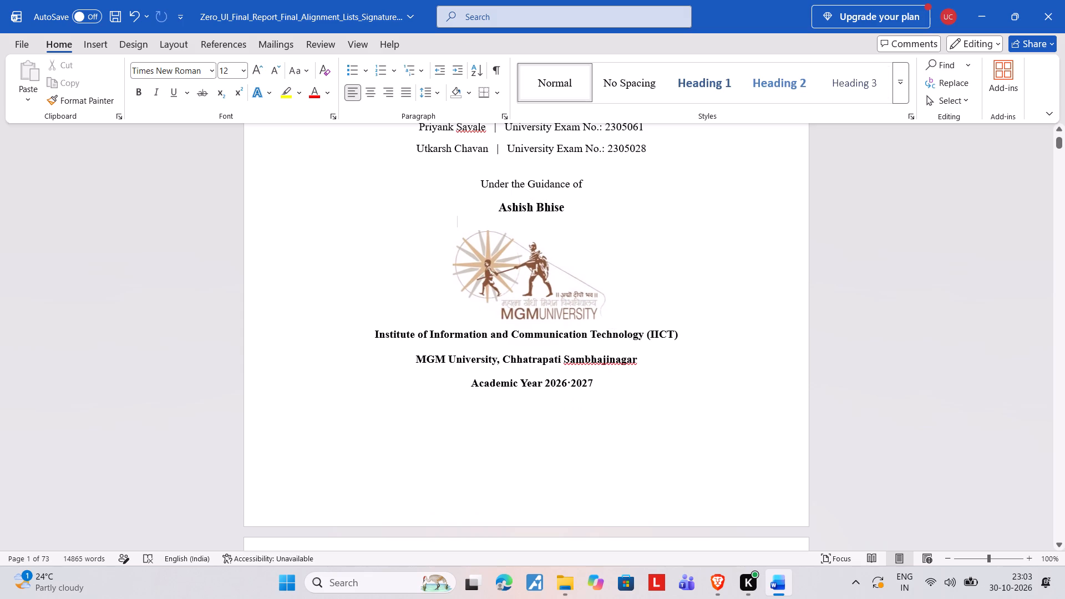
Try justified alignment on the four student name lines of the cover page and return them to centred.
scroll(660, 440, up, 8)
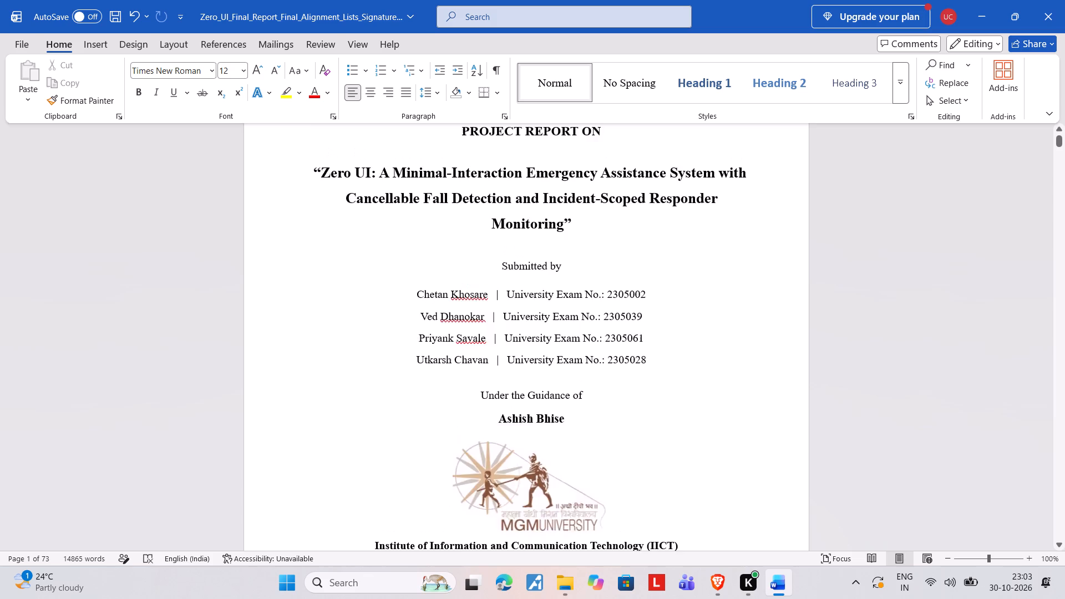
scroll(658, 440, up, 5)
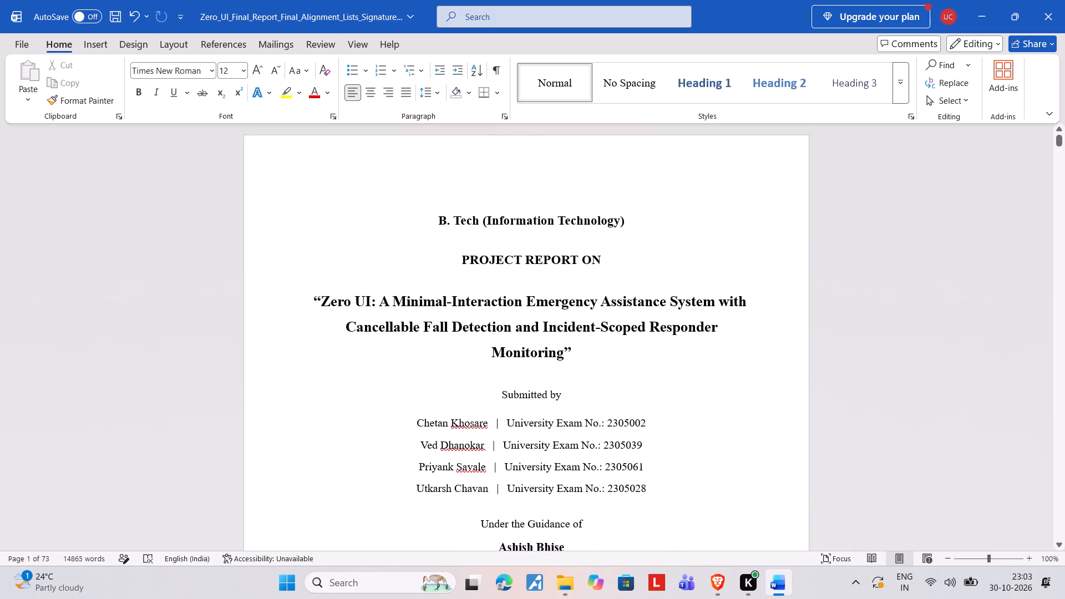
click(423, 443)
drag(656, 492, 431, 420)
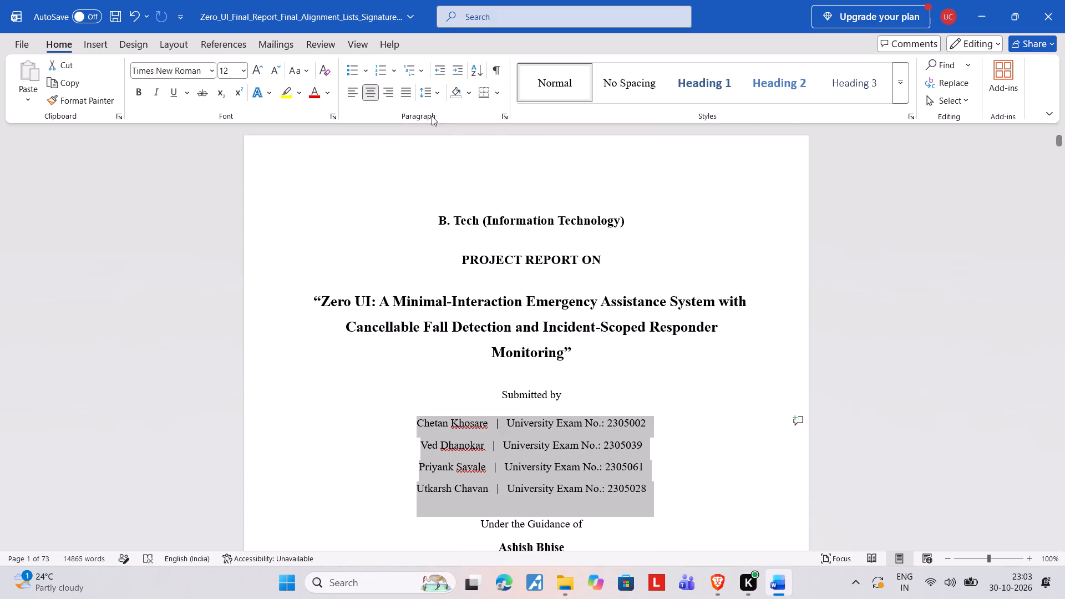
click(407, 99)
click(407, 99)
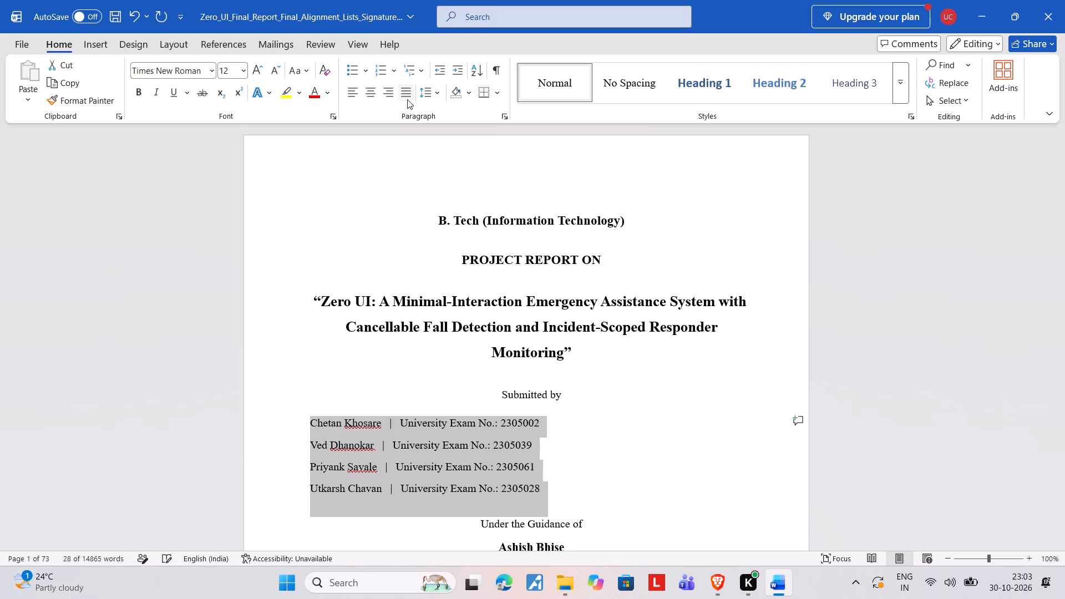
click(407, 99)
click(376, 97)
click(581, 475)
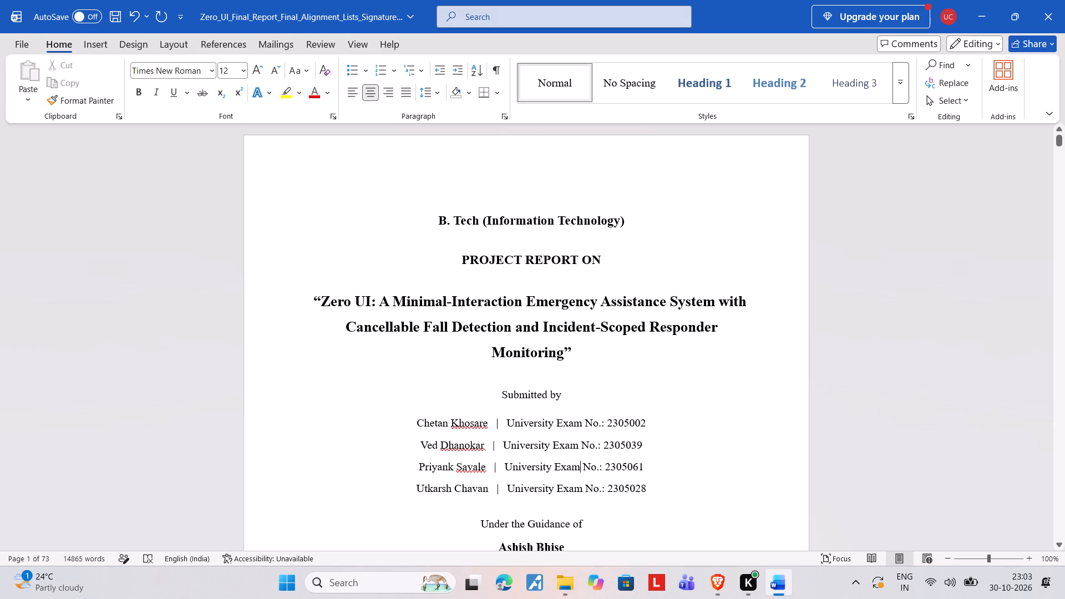
Justify the certificate page's first paragraph, starting "This is to certify that".
scroll(720, 446, down, 20)
scroll(720, 446, down, 7)
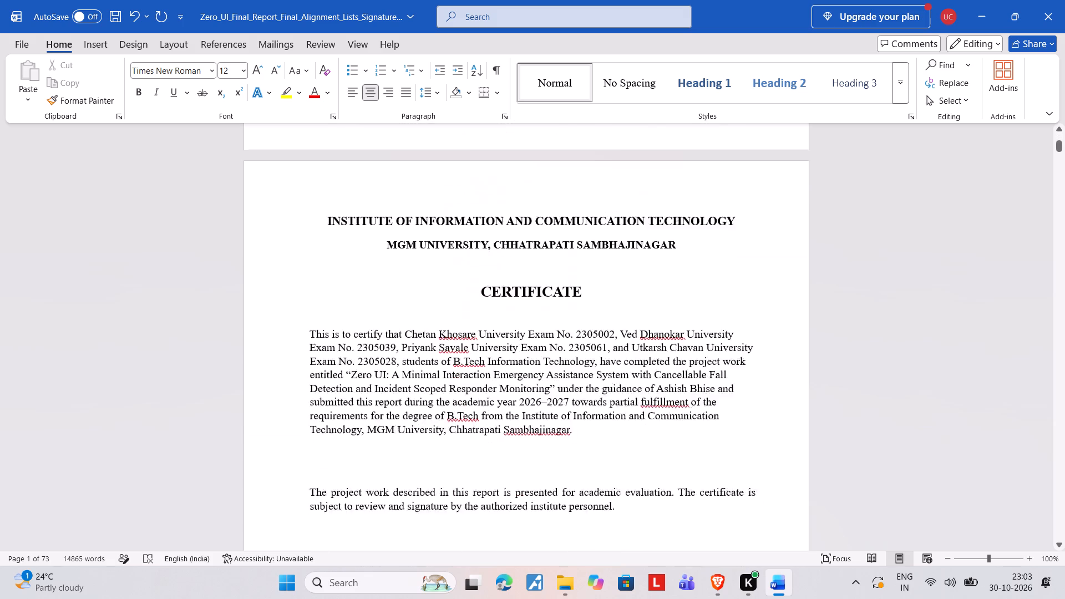
scroll(720, 446, down, 3)
scroll(720, 446, up, 5)
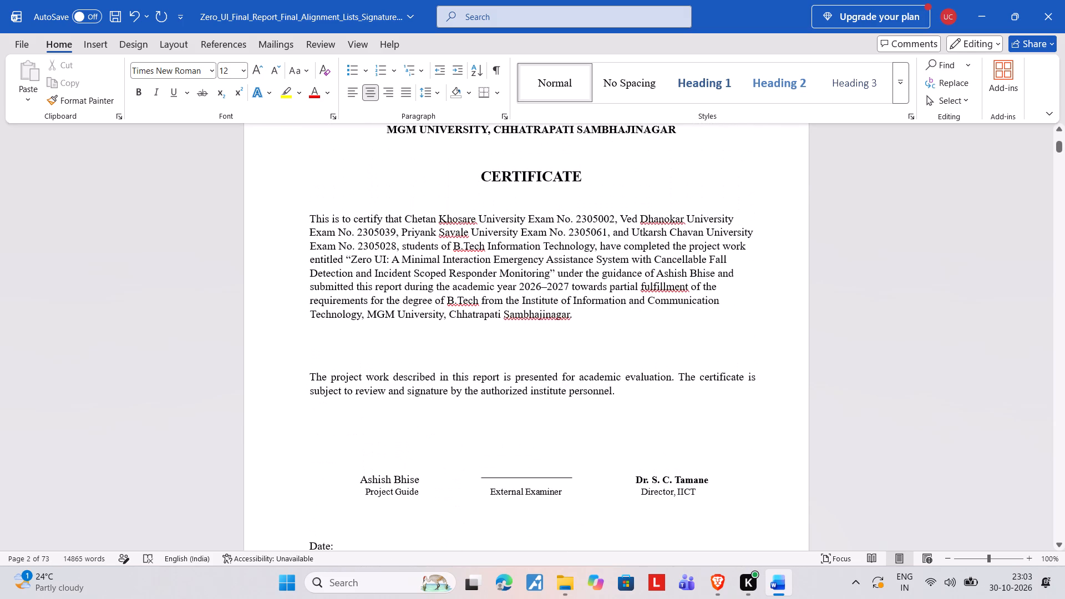
scroll(640, 379, up, 5)
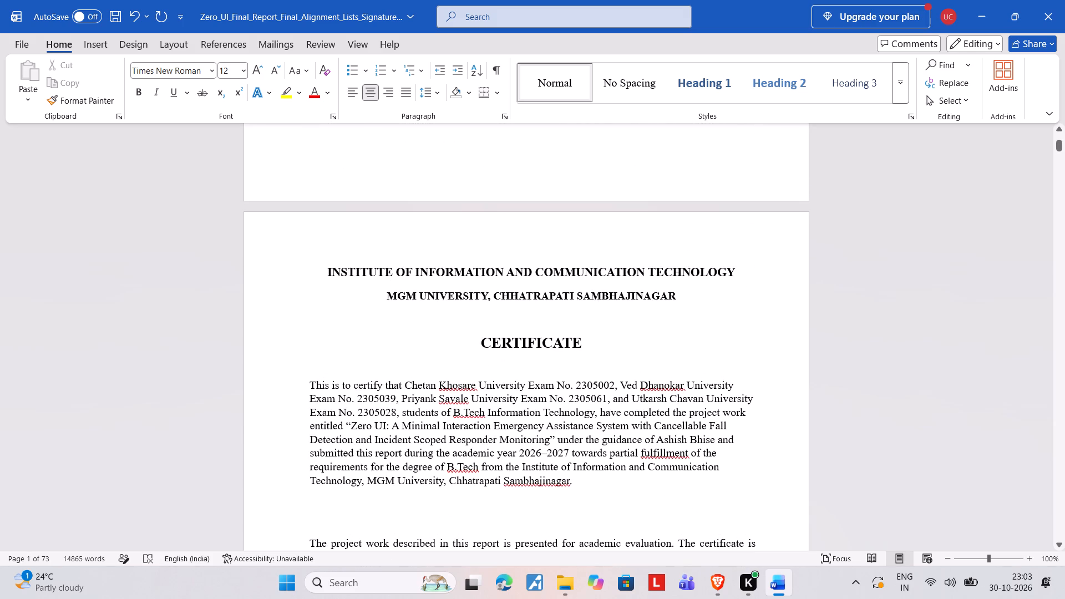
drag(579, 488, 298, 393)
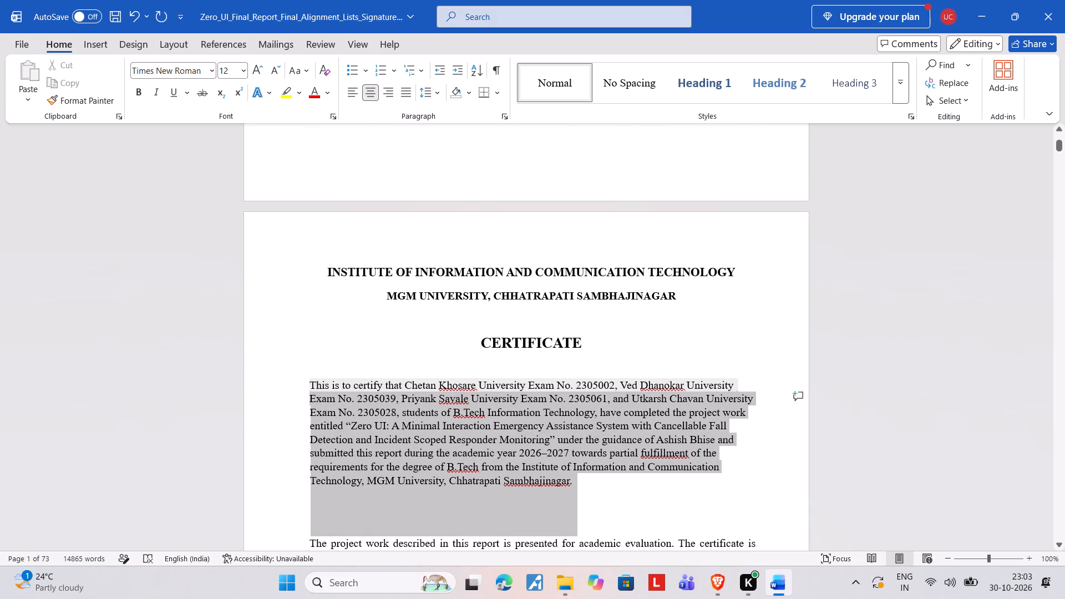
drag(298, 393, 292, 379)
click(403, 88)
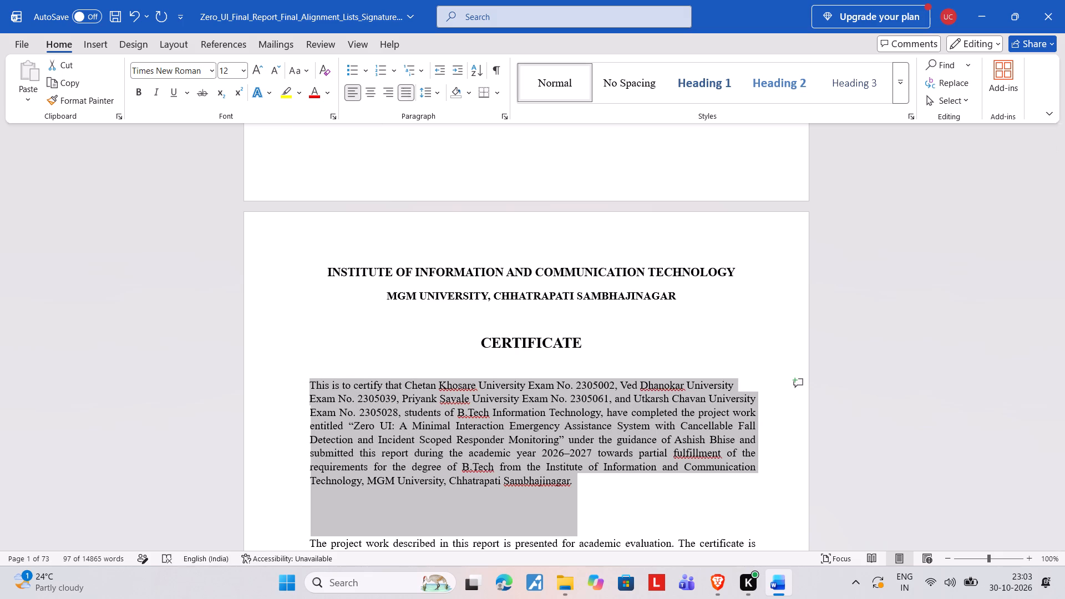
scroll(485, 378, down, 7)
click(653, 359)
Insert four blank lines above the "ACKNOWLEDGEMENT" heading to push it onto the page after the certificate.
scroll(653, 359, down, 1)
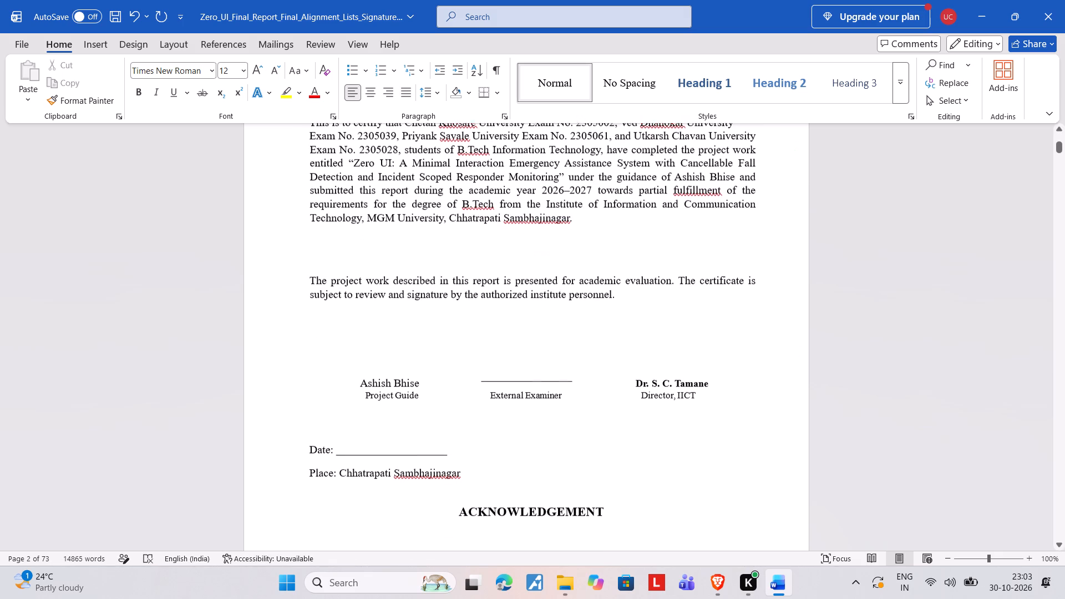
scroll(653, 359, down, 5)
click(485, 325)
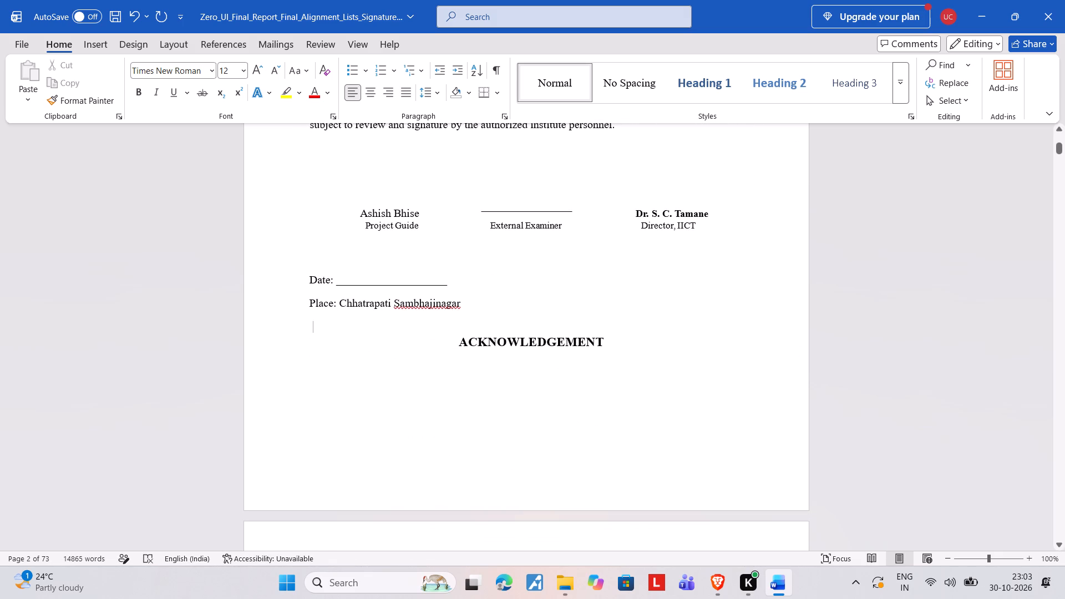
key(Return)
key(Return)
key(Return)
key(Return)
key(Return)
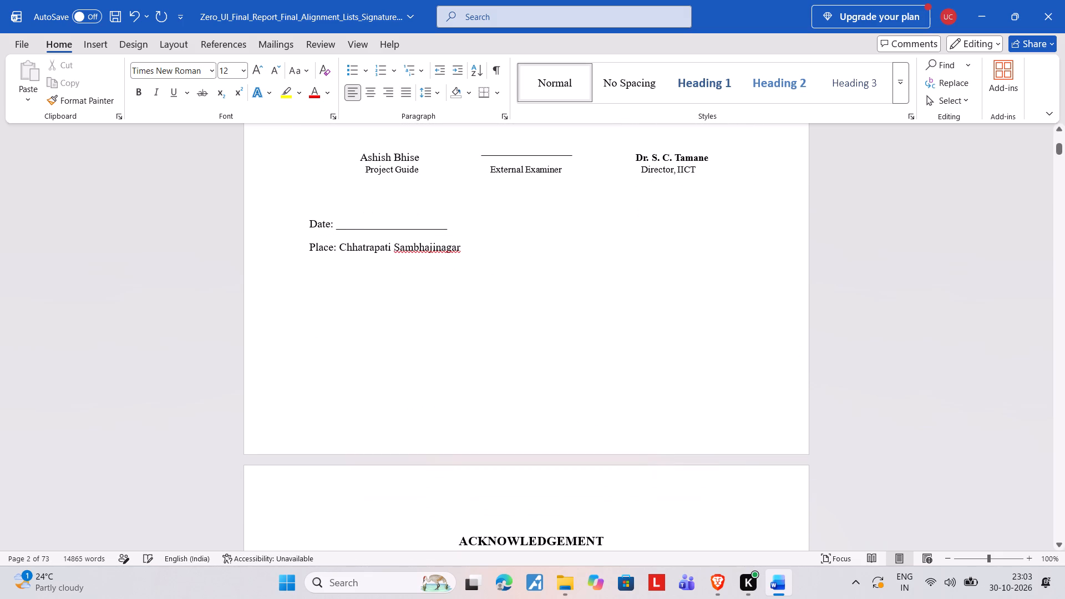
key(BackSpace)
key(BackSpace)
key(Return)
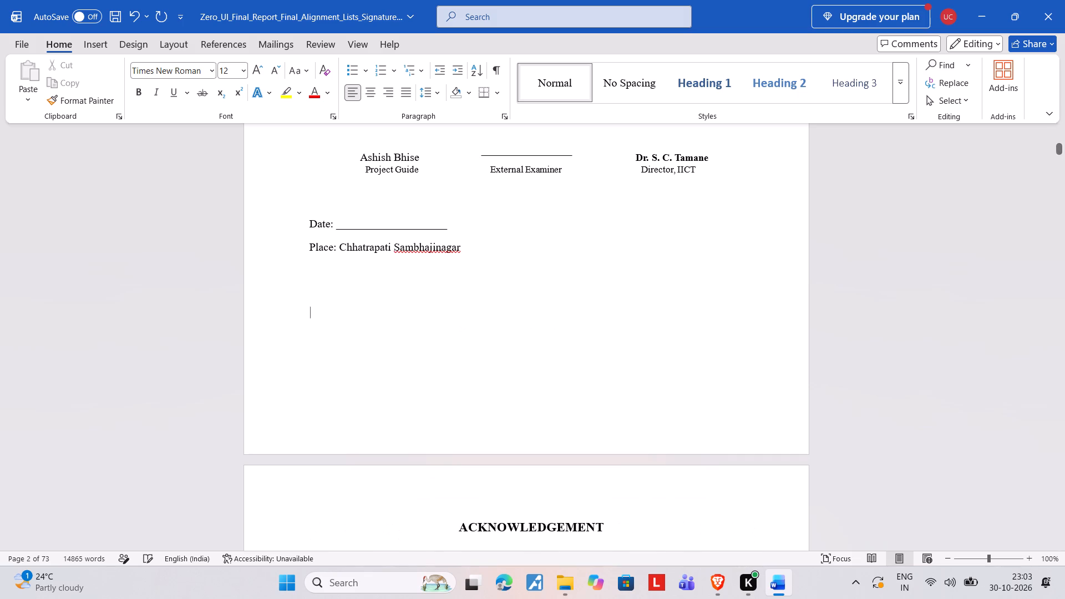
Insert two blank lines above the "CONTENTS" heading to push it onto the page after the acknowledgement signatures.
scroll(580, 333, up, 6)
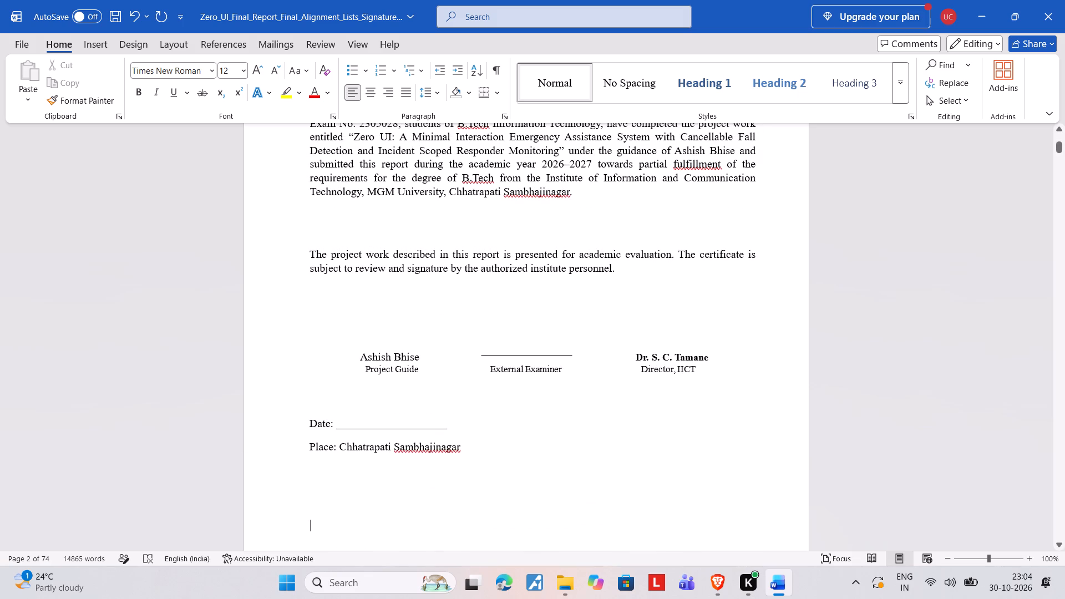
scroll(441, 413, up, 4)
scroll(441, 413, down, 6)
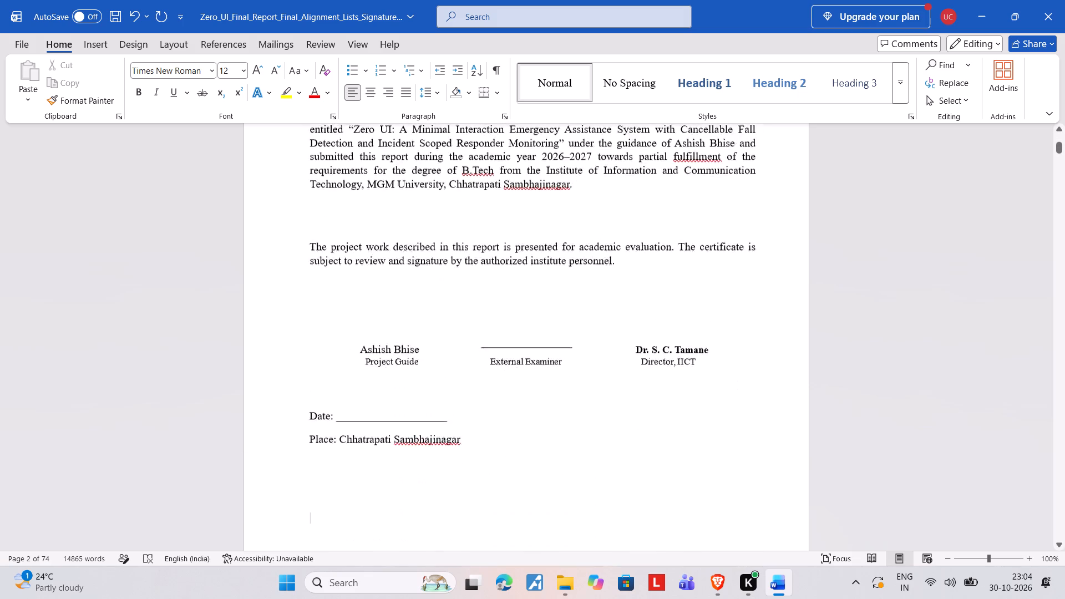
scroll(441, 413, down, 20)
scroll(441, 413, down, 1)
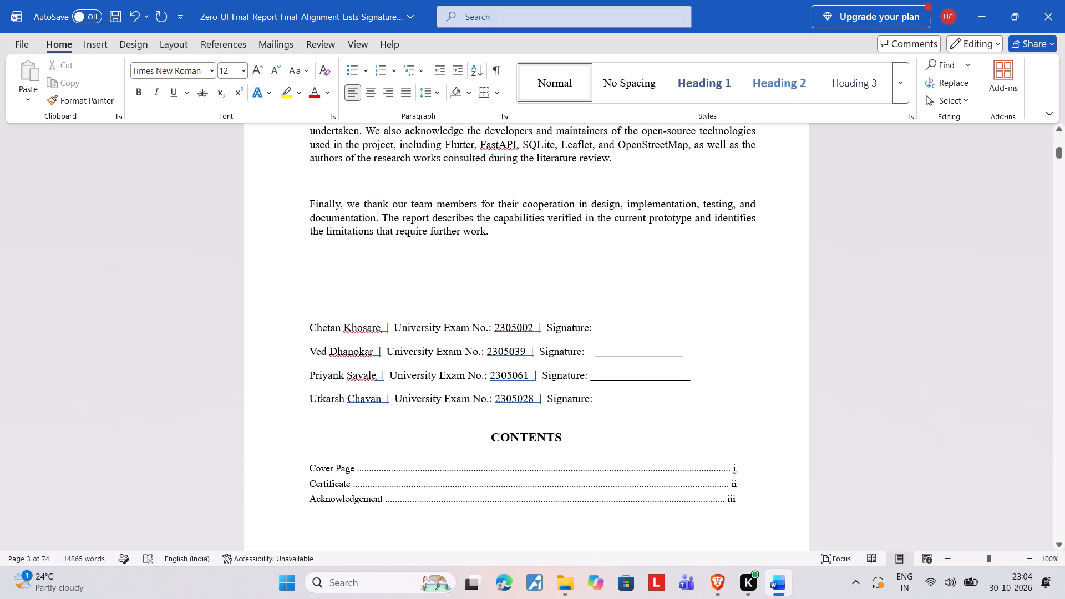
click(468, 431)
key(Return)
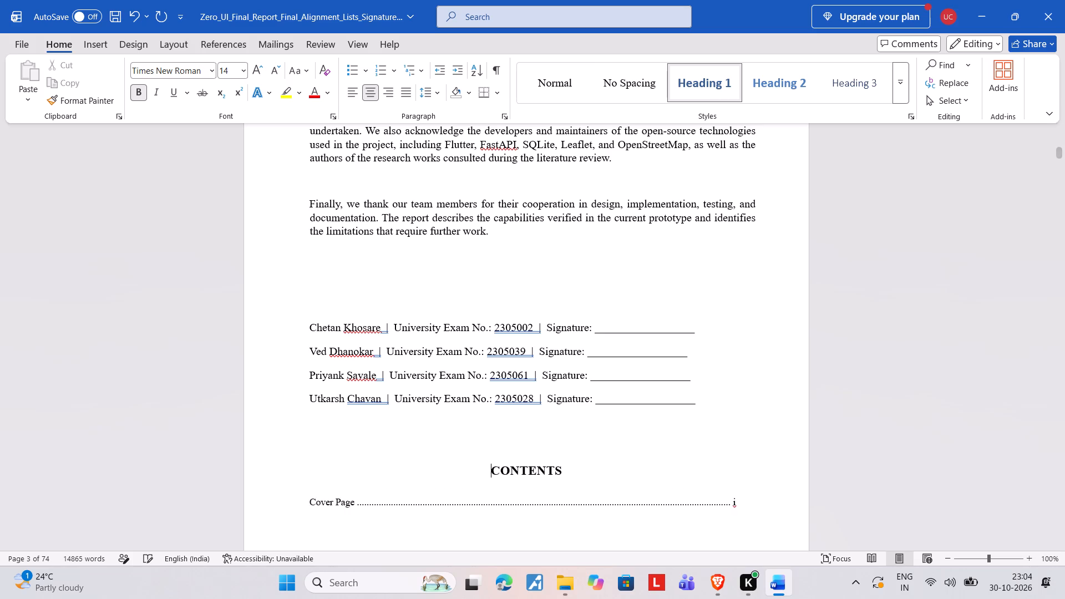
key(Return)
Remove the extra blank space above "CONTENTS" so the heading sits at the top of its own page.
scroll(509, 417, down, 17)
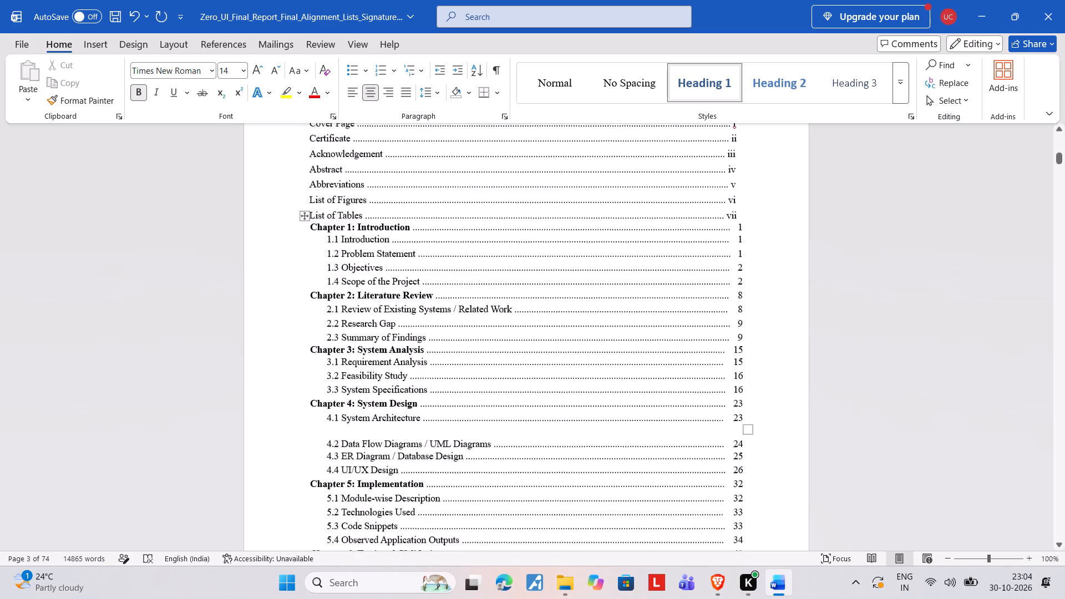
scroll(511, 416, down, 13)
scroll(515, 415, up, 8)
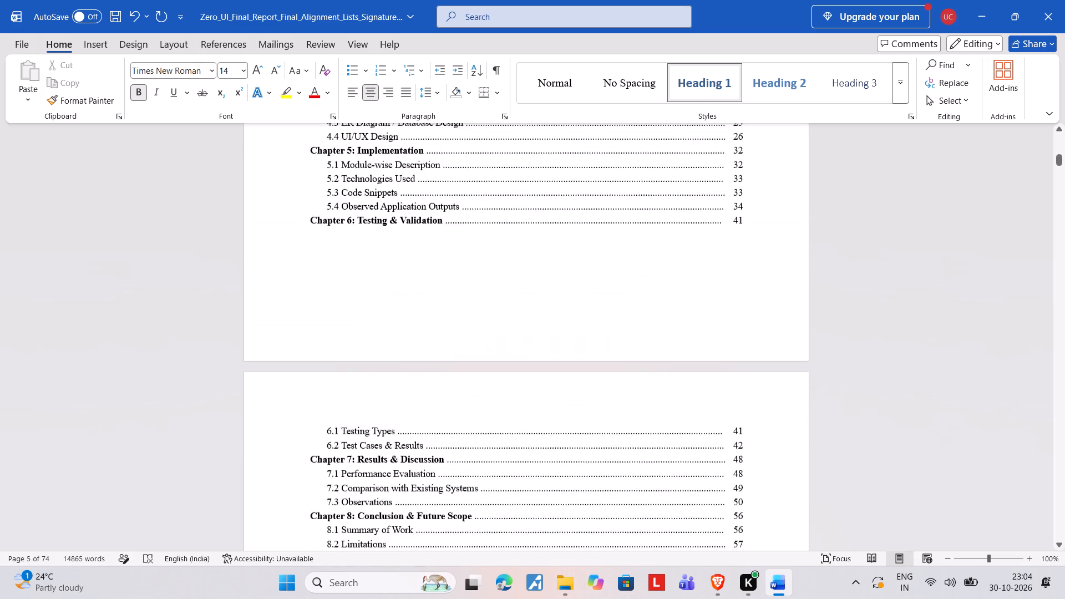
scroll(515, 415, up, 17)
click(470, 324)
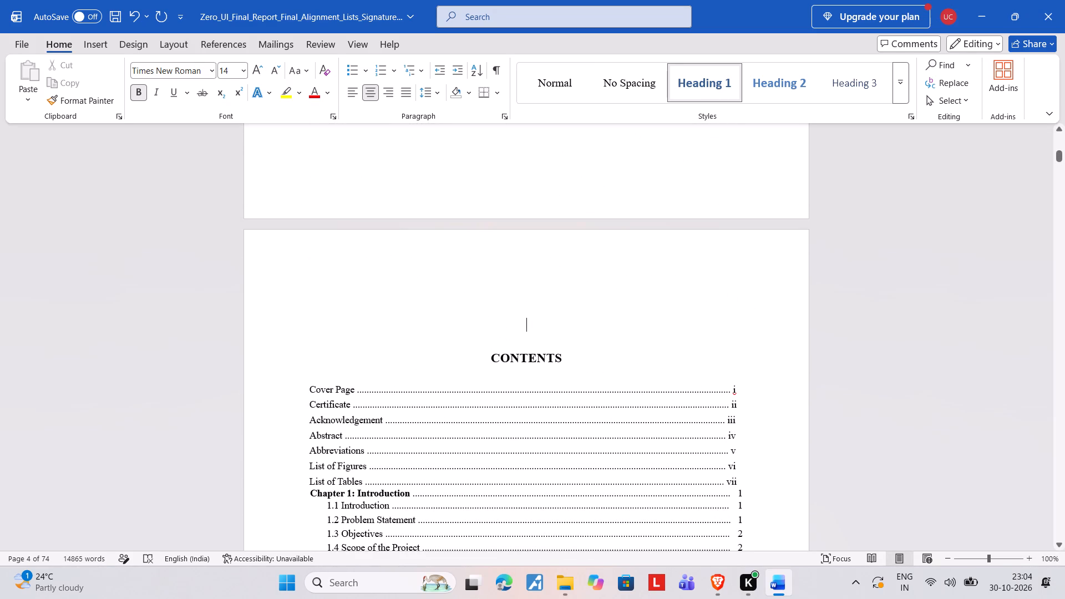
key(backslash)
key(BackSpace)
key(BackSpace)
key(BackSpace)
key(Return)
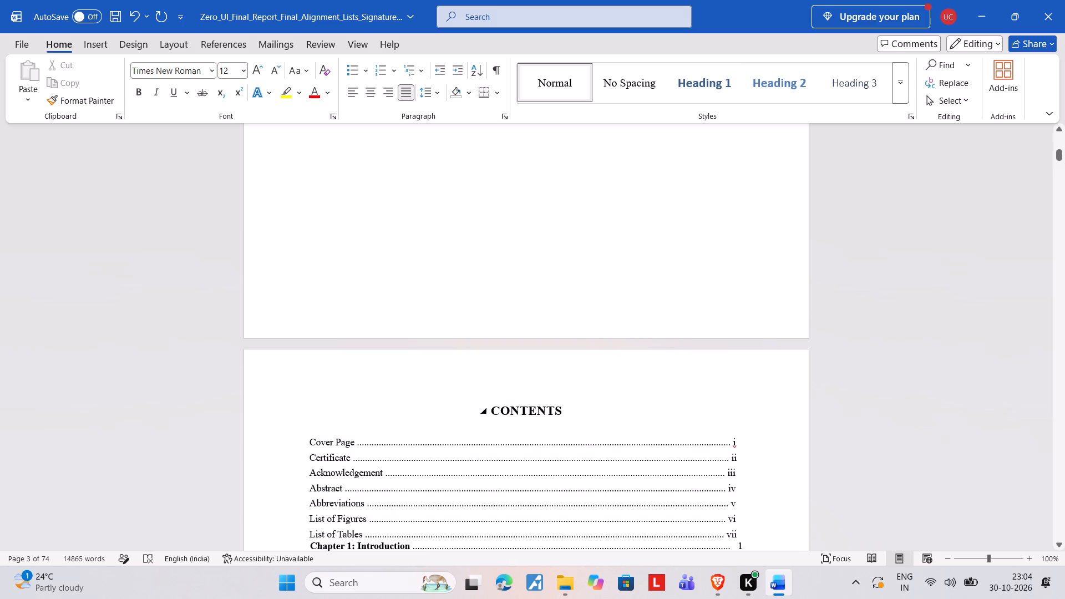
Examine the contents table's page break between "7.2 Comparison with Existing Systems" and "7.3 Observations".
scroll(476, 443, down, 20)
scroll(476, 443, down, 9)
scroll(476, 443, up, 8)
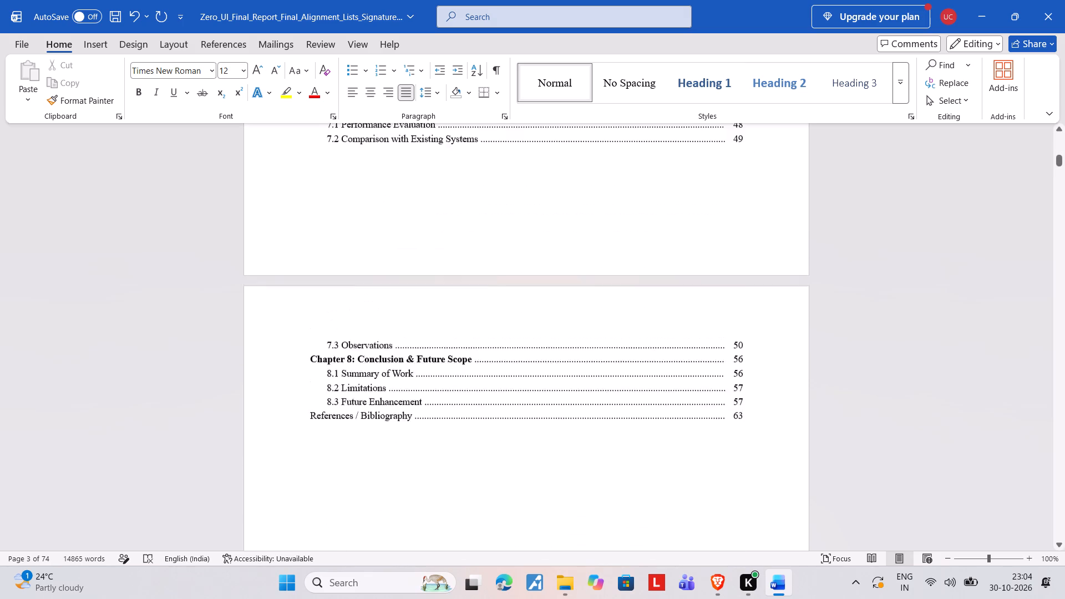
scroll(476, 443, up, 5)
click(367, 433)
click(356, 465)
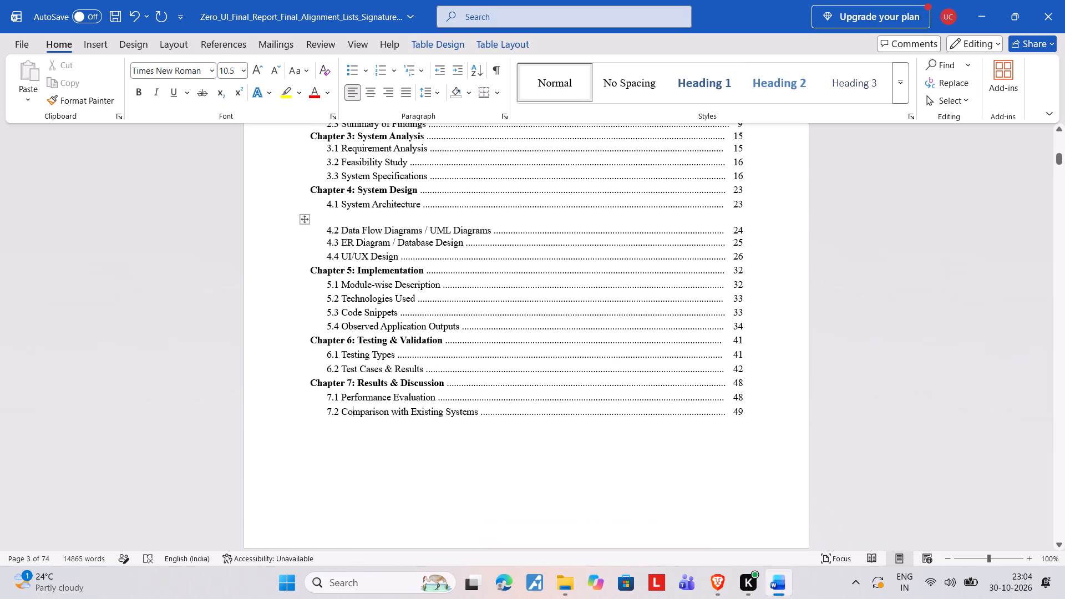
click(763, 418)
drag(711, 464, 581, 466)
click(597, 459)
click(345, 429)
click(311, 409)
drag(301, 417, 303, 441)
drag(303, 441, 311, 440)
click(323, 417)
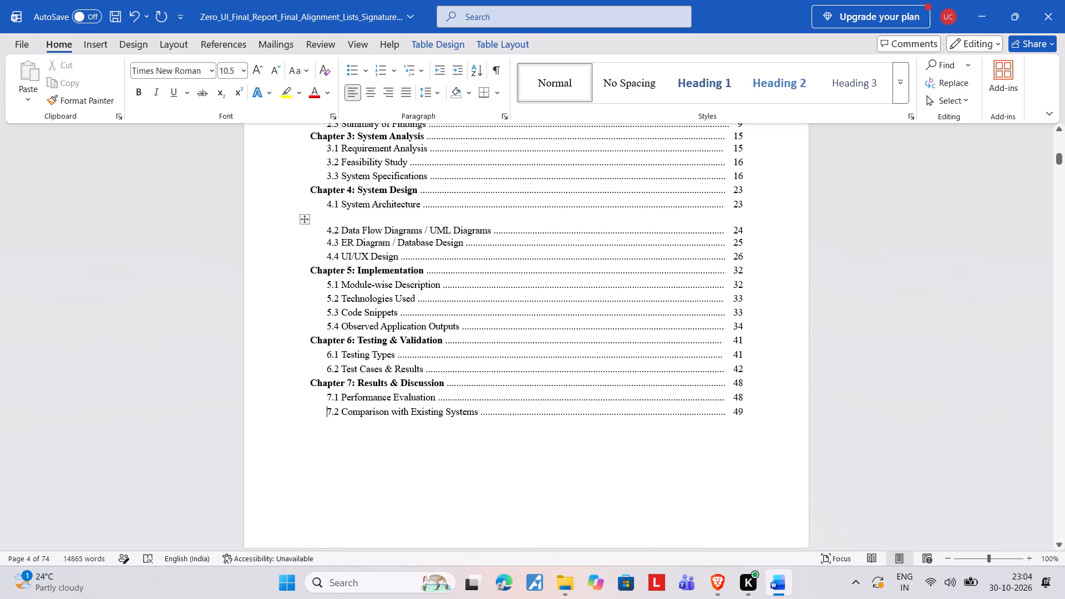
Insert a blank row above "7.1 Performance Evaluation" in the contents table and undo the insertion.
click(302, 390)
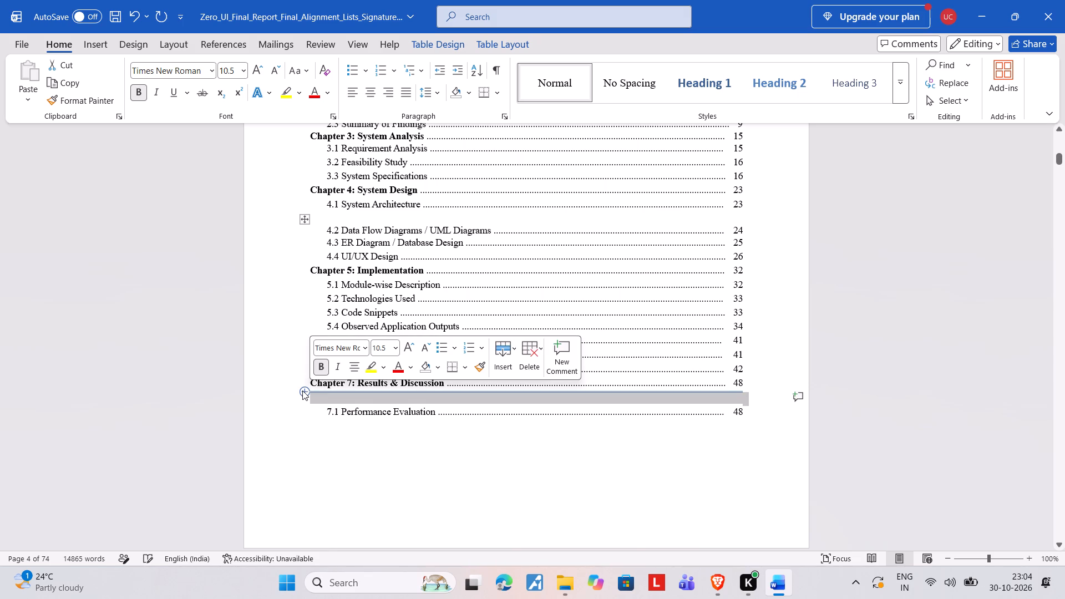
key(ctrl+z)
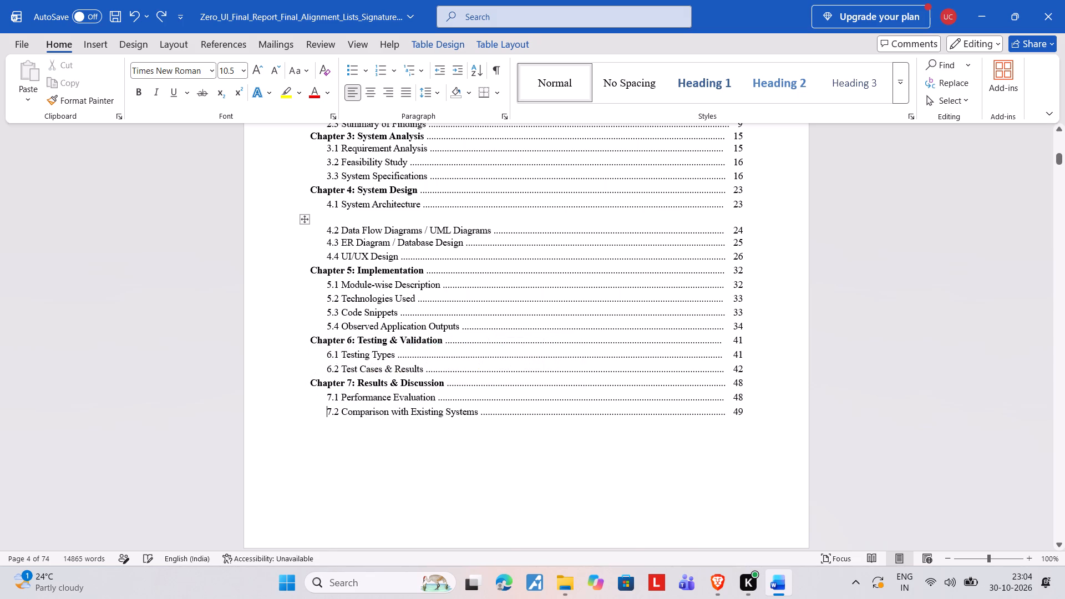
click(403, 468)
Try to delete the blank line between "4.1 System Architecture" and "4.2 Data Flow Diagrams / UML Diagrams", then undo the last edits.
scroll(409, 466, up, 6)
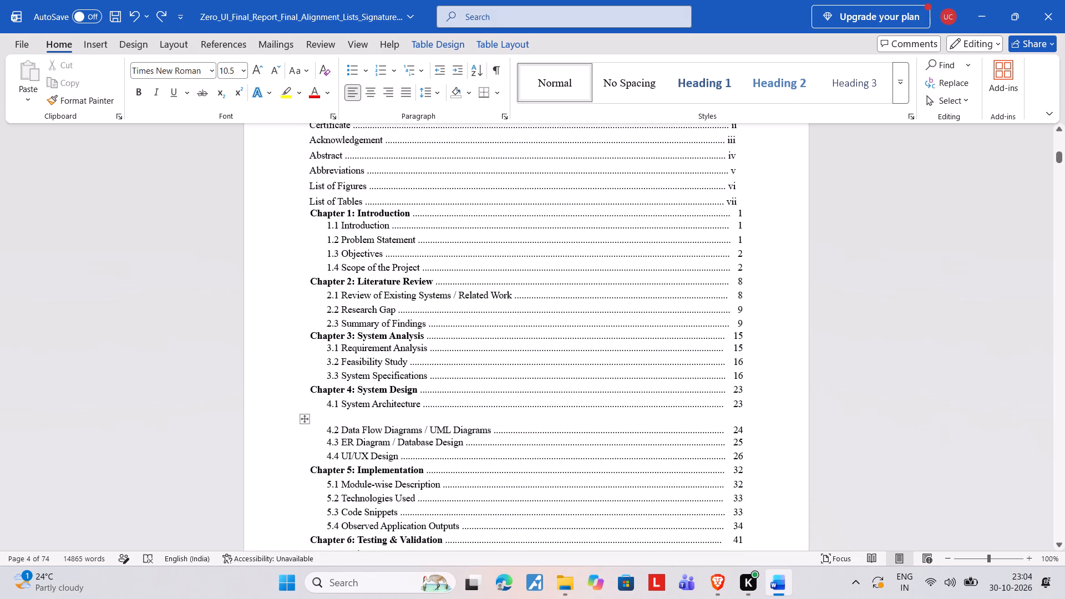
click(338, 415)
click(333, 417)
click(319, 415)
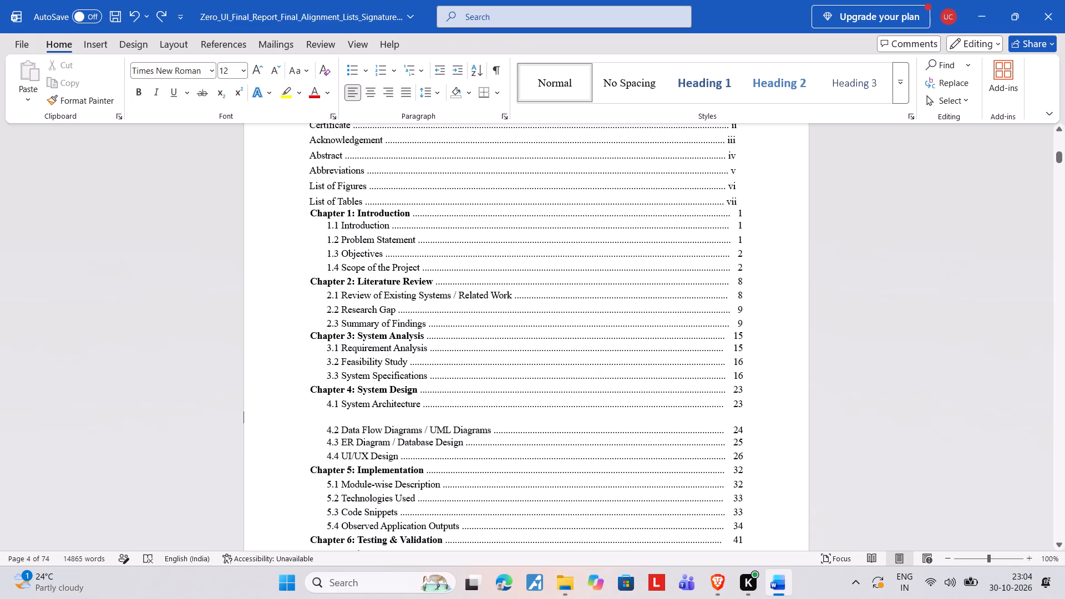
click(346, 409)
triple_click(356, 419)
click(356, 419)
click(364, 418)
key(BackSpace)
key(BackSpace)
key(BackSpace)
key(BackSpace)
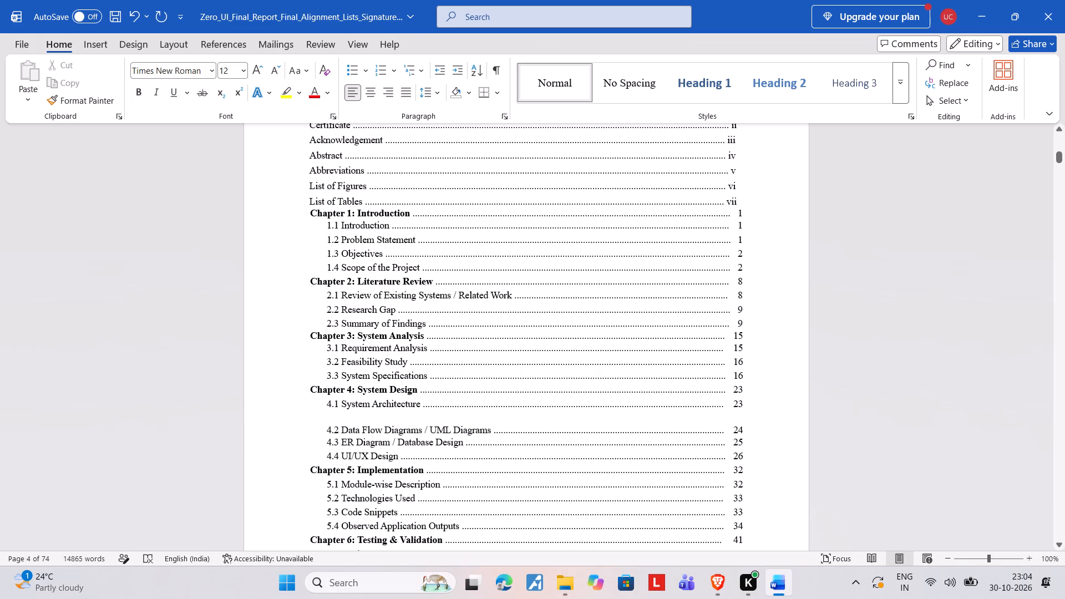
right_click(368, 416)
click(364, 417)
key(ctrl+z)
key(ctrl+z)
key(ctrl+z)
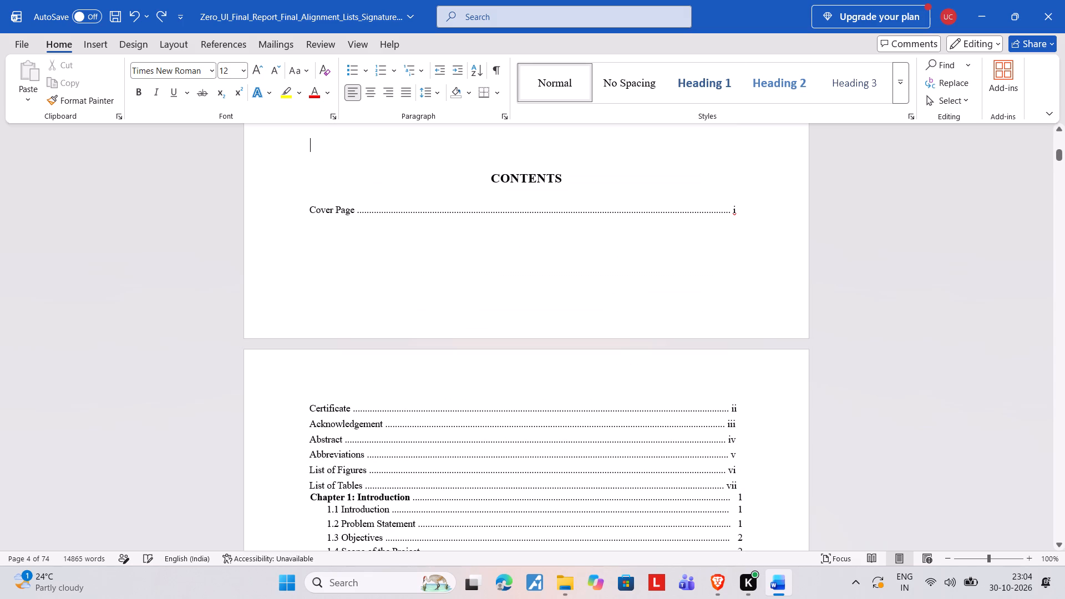
Readjust the blank lines above "CONTENTS" so the heading sits at the top of its own page.
scroll(364, 417, down, 9)
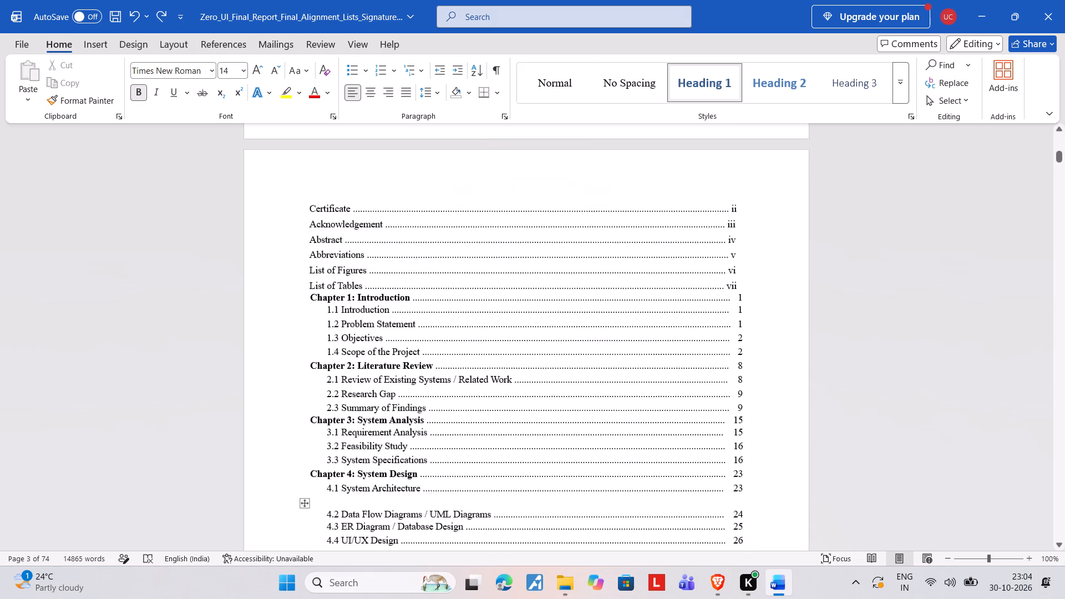
scroll(364, 417, down, 3)
key(ctrl+z)
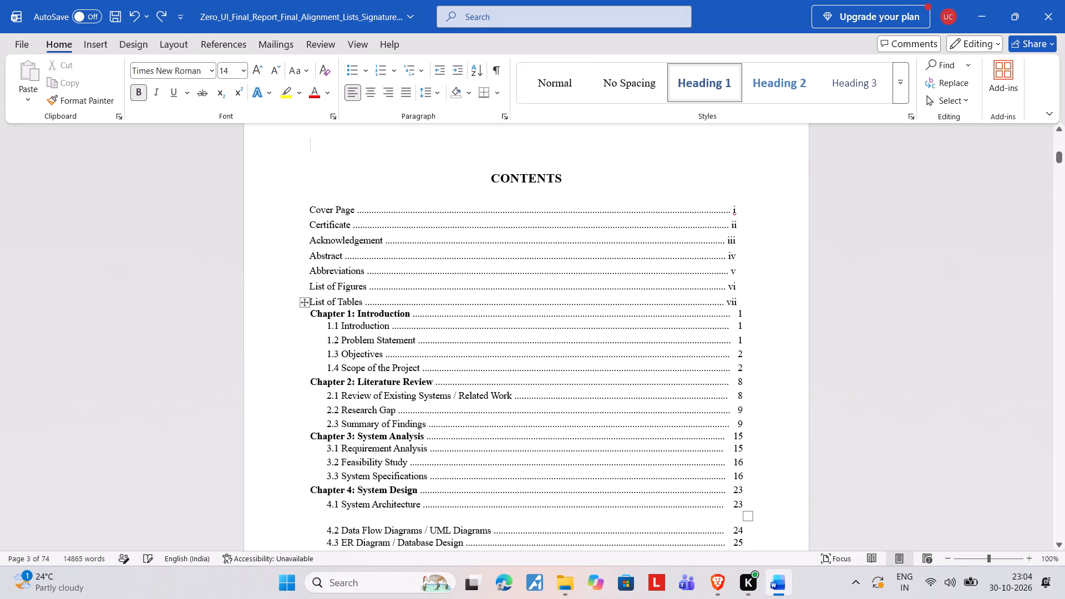
scroll(364, 417, up, 9)
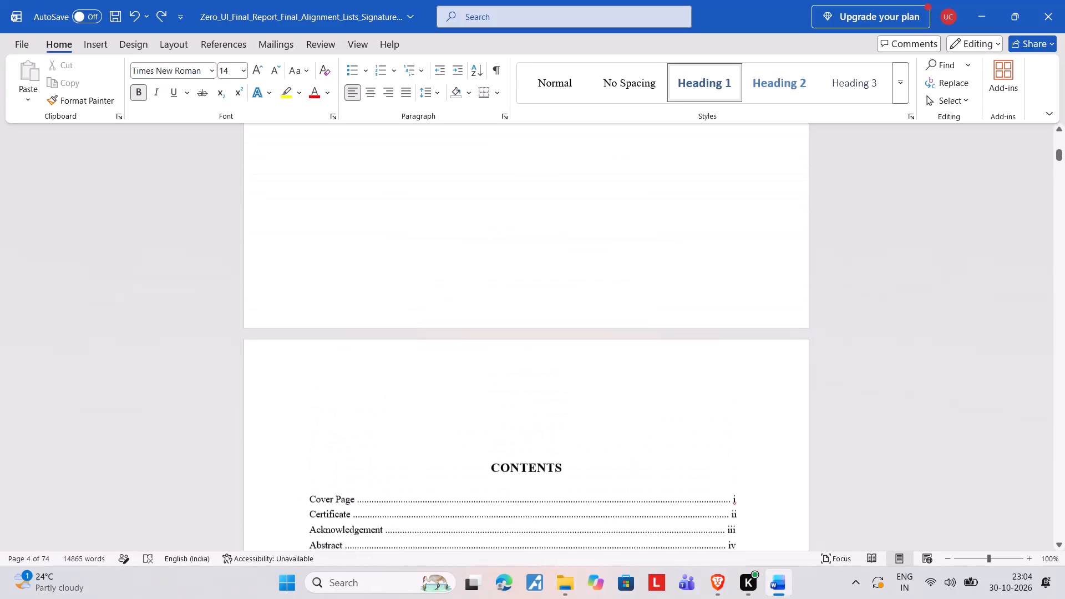
key(BackSpace)
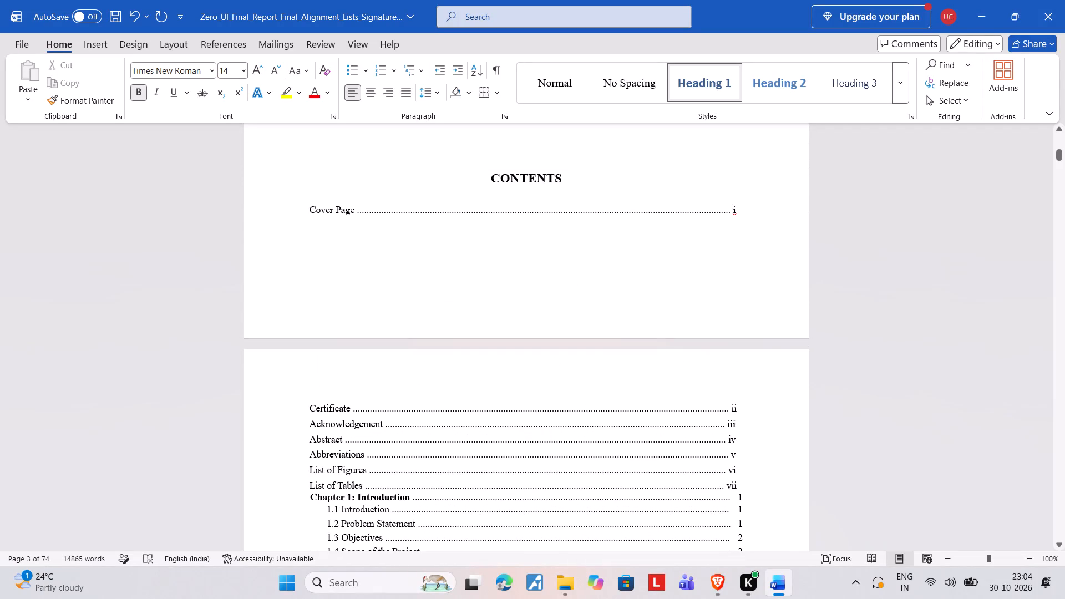
key(Down)
key(Return)
click(516, 449)
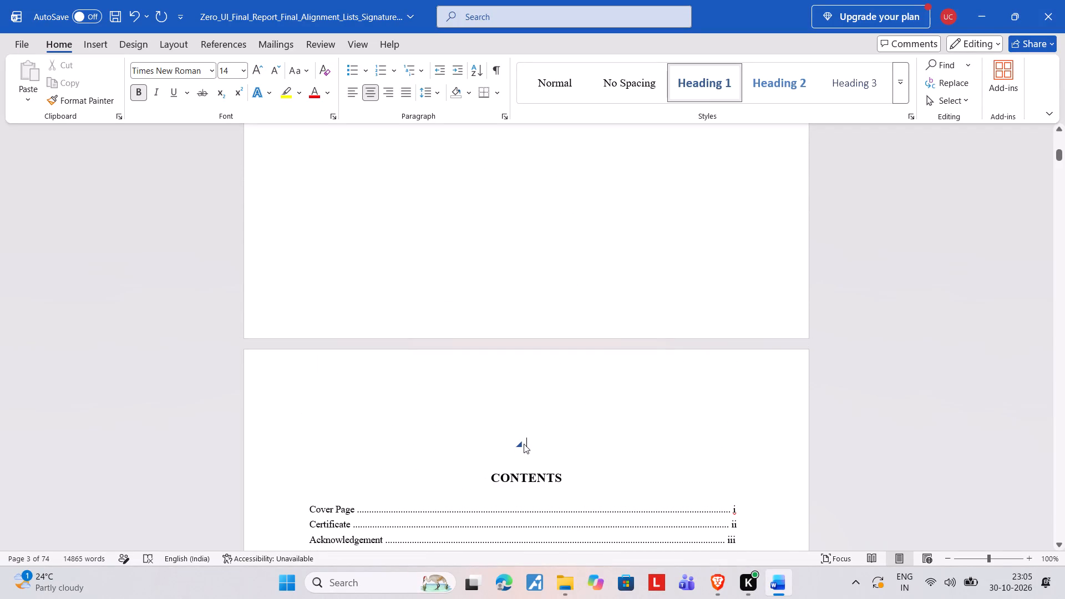
key(BackSpace)
key(Return)
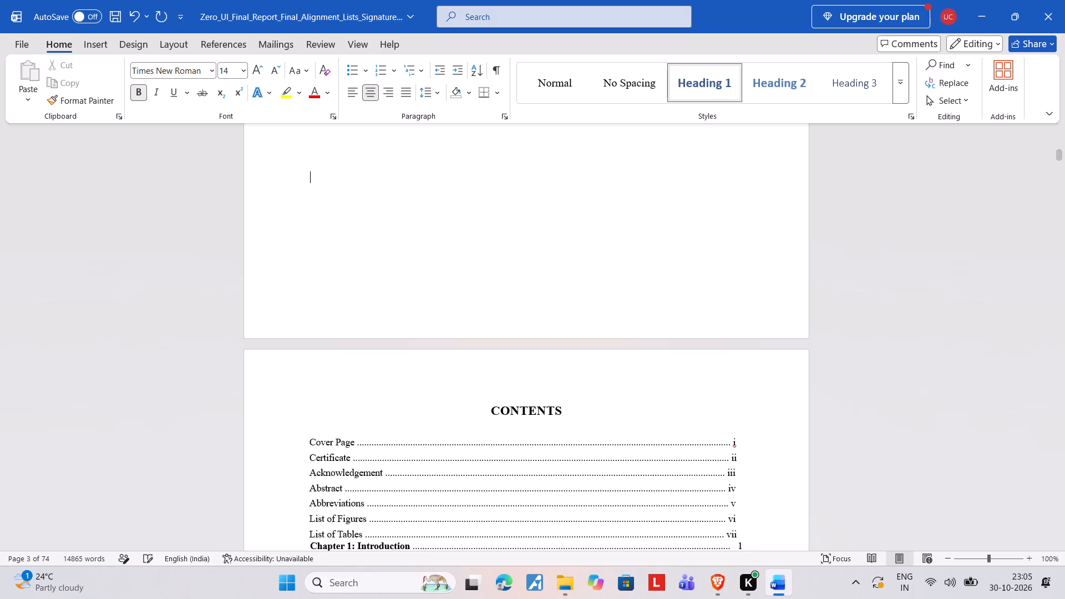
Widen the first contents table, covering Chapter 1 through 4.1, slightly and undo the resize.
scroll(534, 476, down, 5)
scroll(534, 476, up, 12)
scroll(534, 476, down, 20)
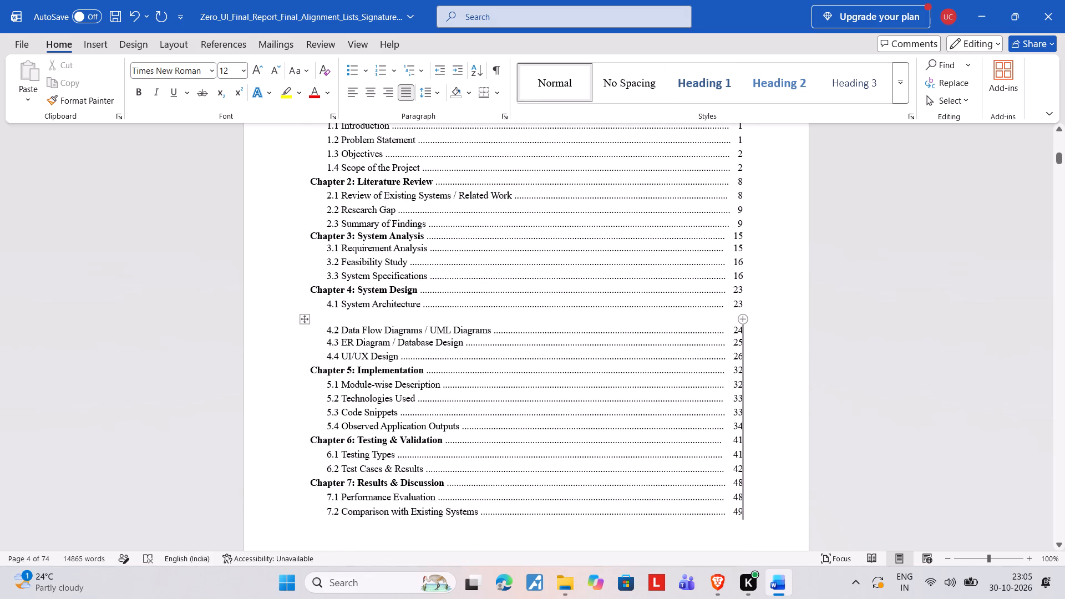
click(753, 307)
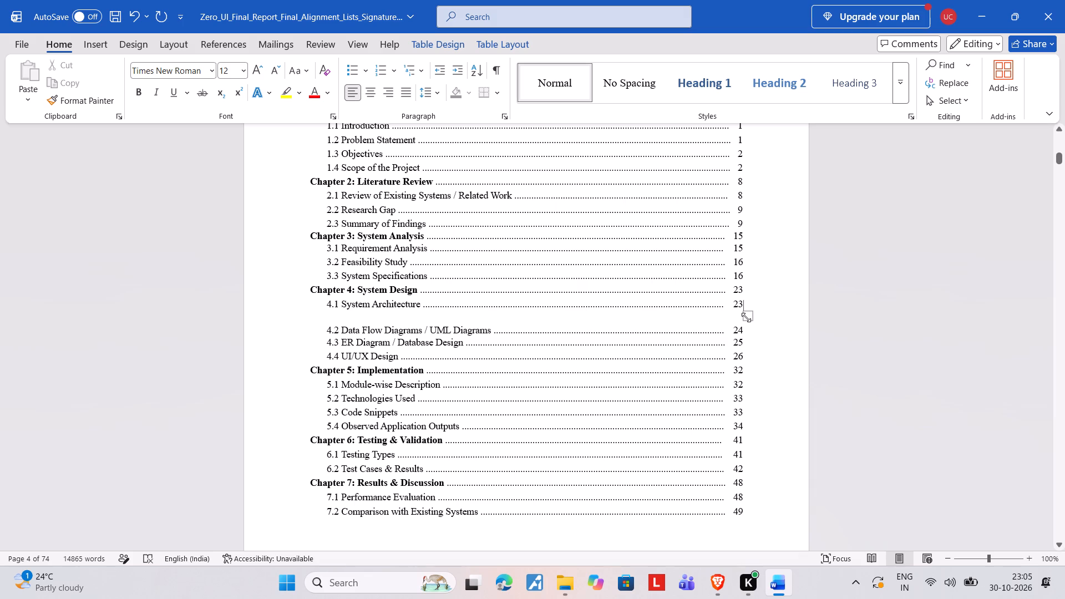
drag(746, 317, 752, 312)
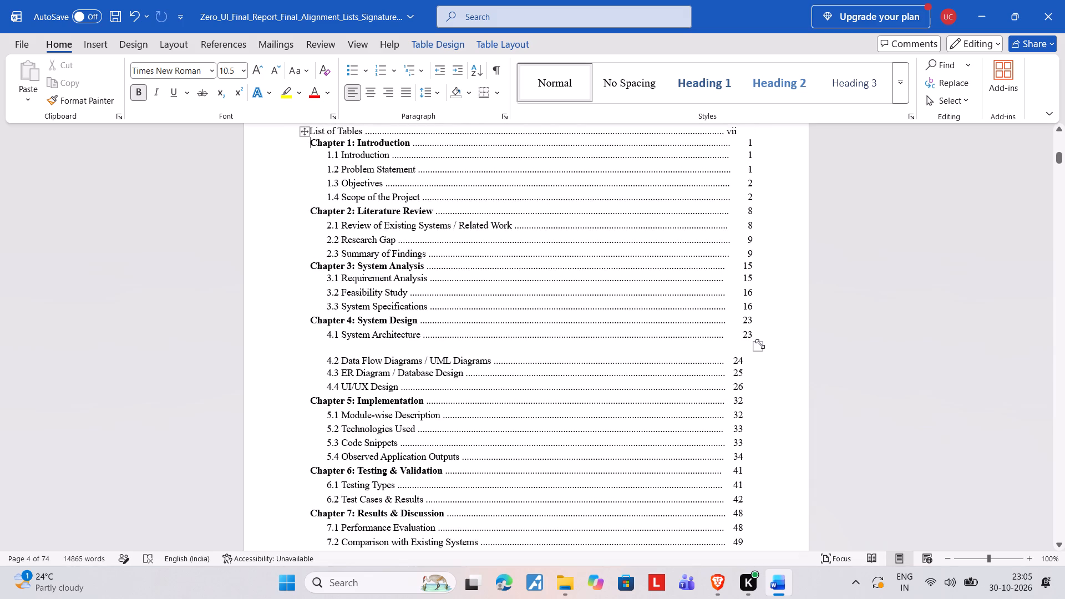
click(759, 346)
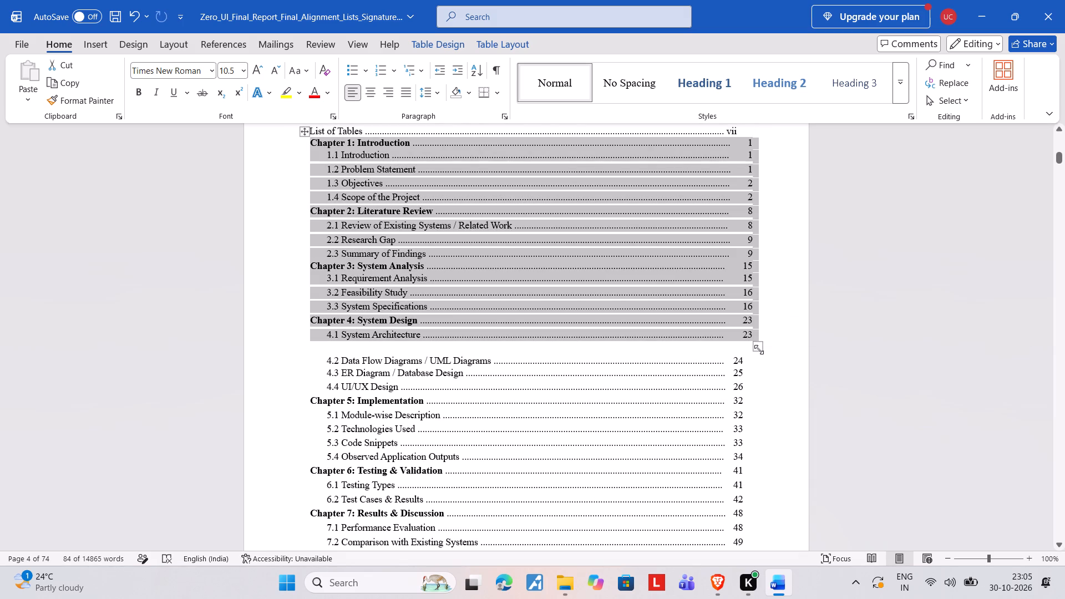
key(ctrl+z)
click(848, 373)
Examine how the contents entries are split into separate tables, from Chapter 1 through References / Bibliography.
scroll(618, 419, up, 3)
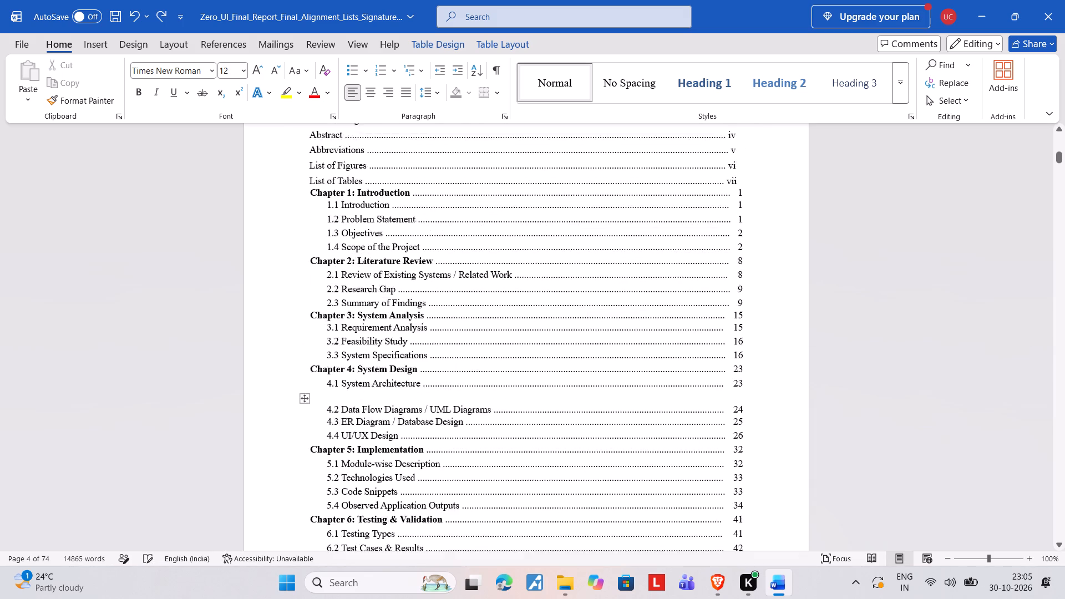
scroll(618, 419, up, 2)
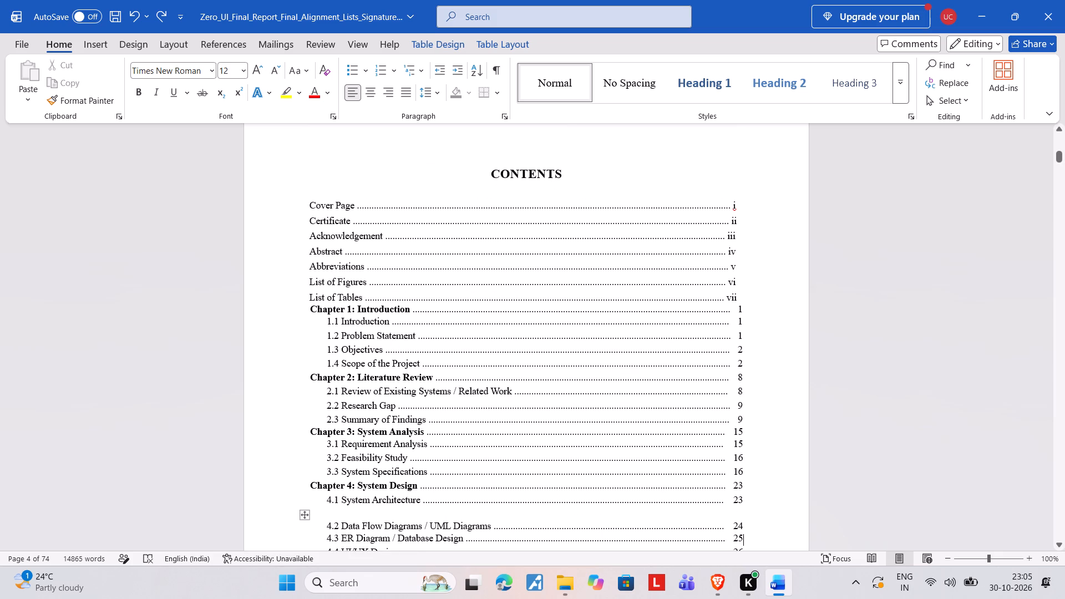
scroll(594, 390, down, 12)
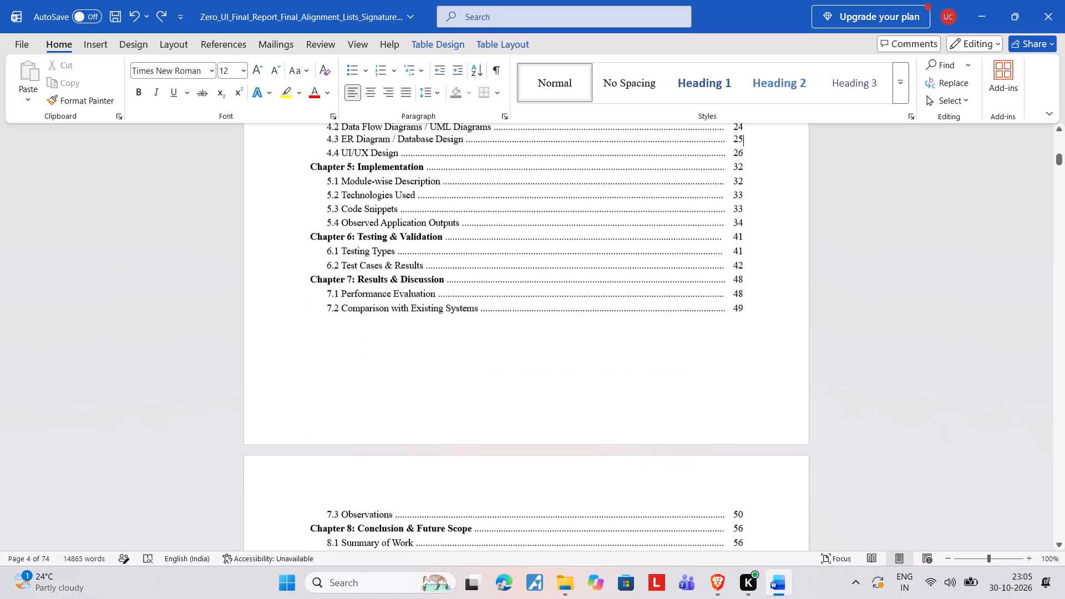
scroll(594, 390, down, 6)
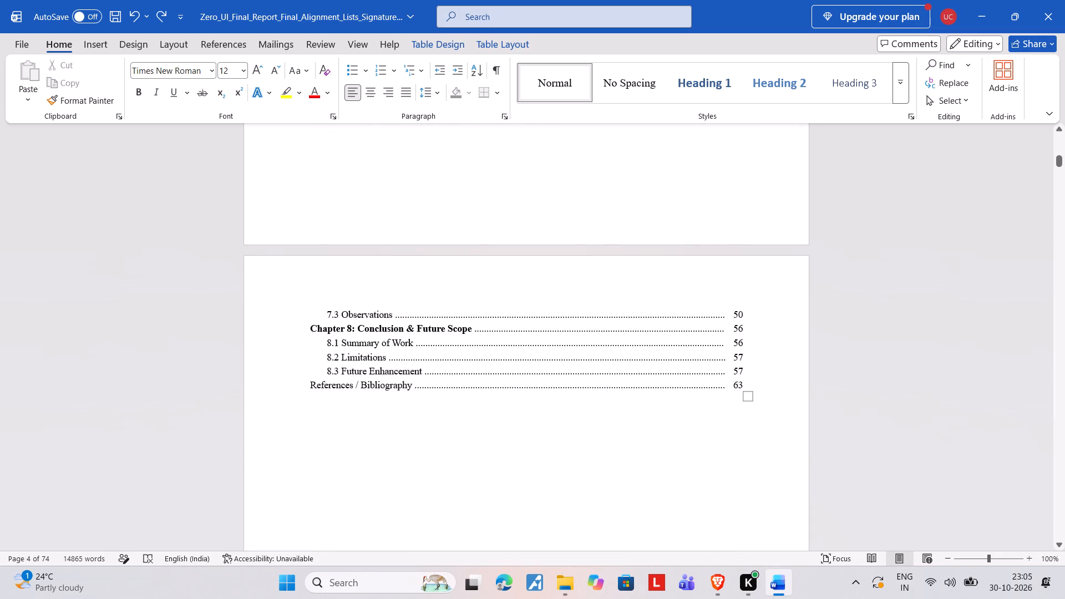
click(746, 397)
scroll(746, 397, up, 9)
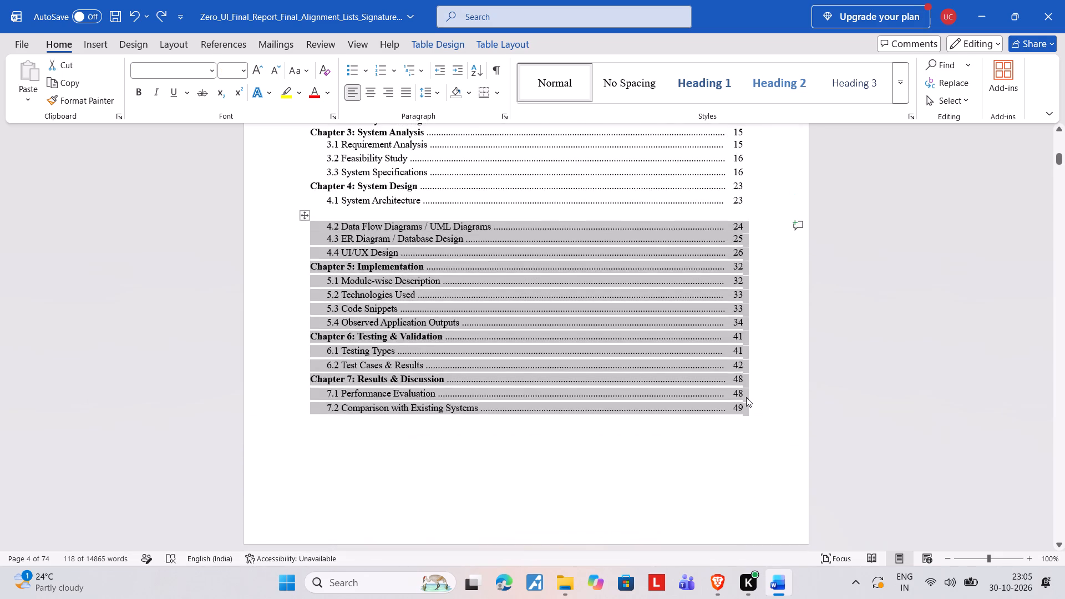
scroll(746, 397, up, 4)
click(854, 289)
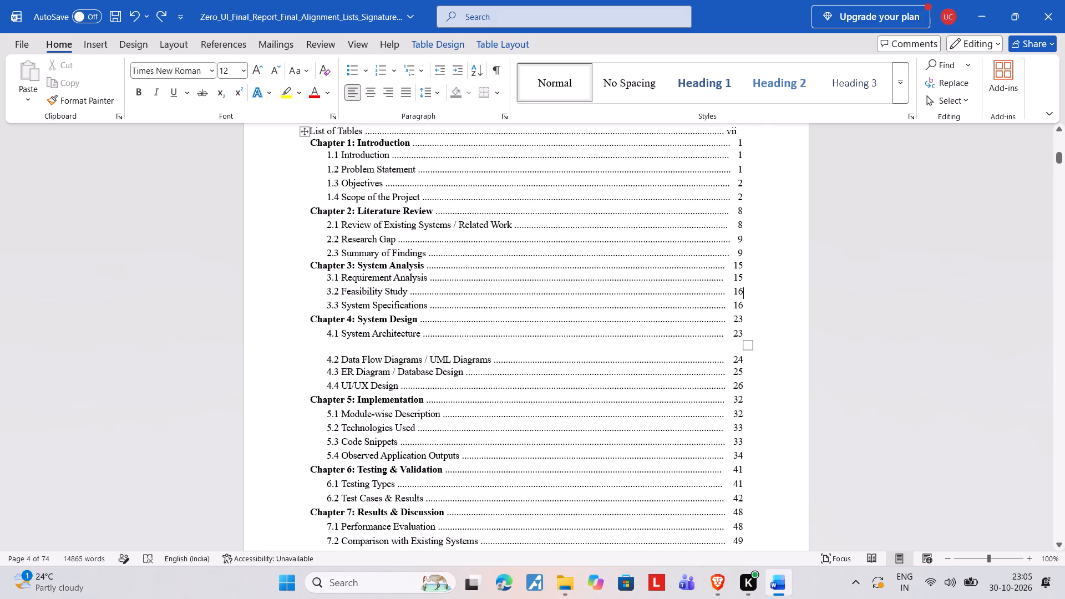
click(745, 343)
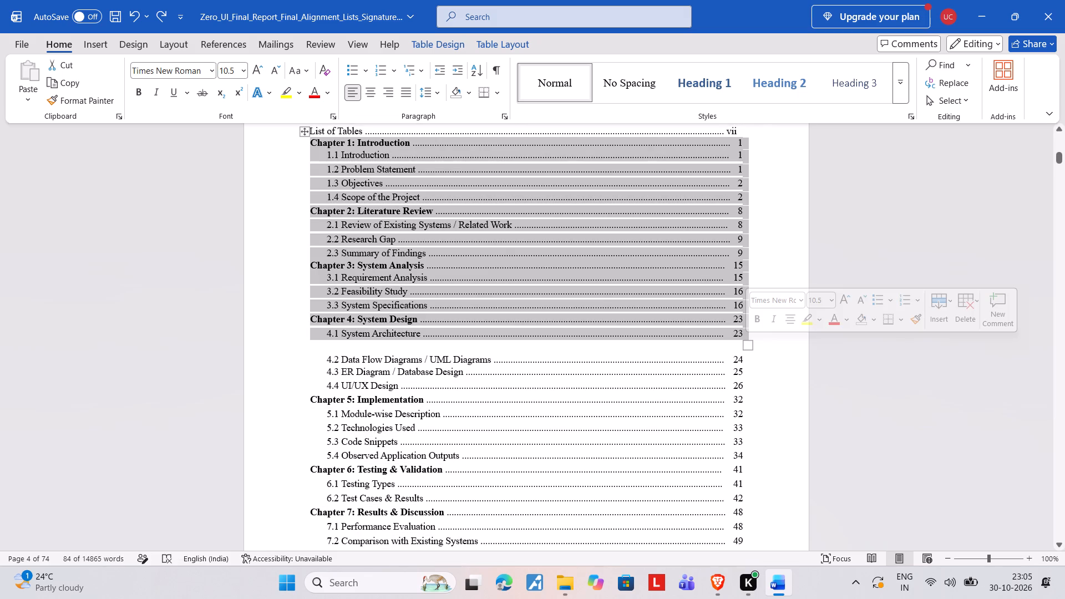
scroll(240, 279, up, 4)
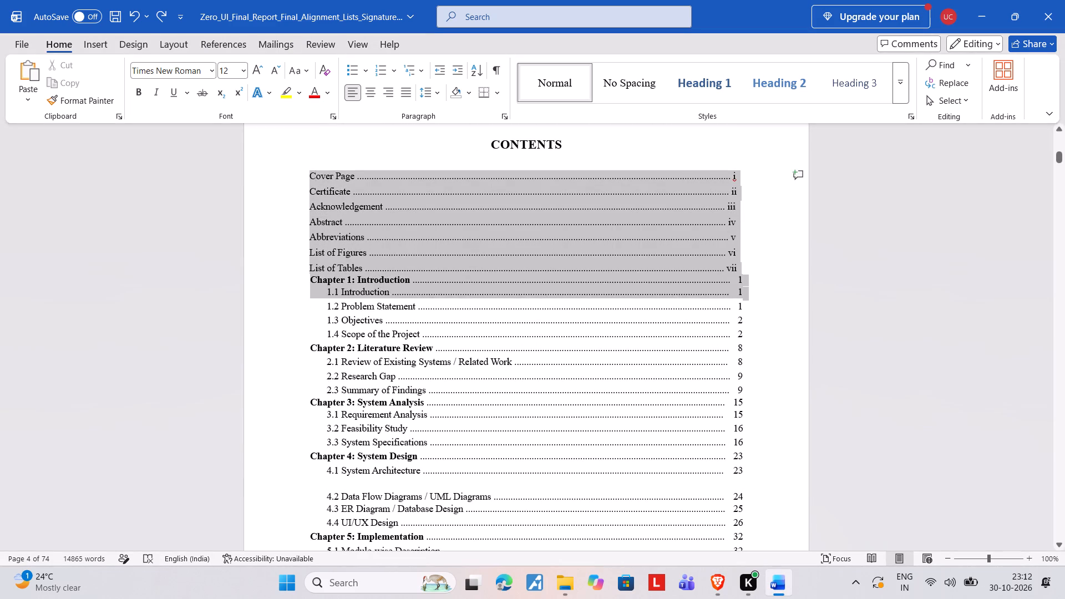
drag(485, 299, 743, 413)
scroll(485, 299, down, 16)
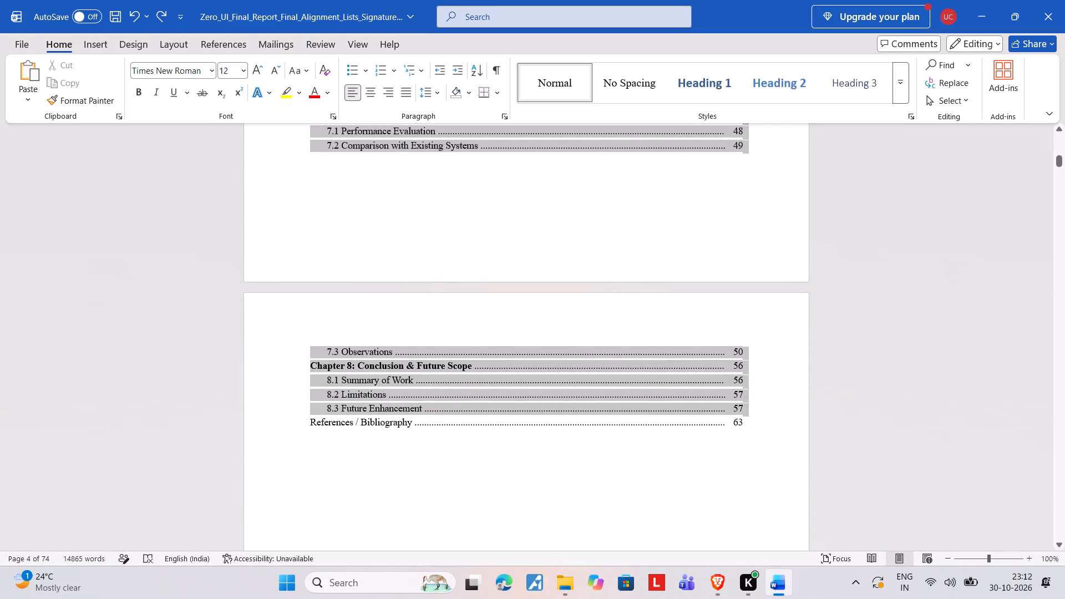
drag(743, 413, 753, 423)
key(ctrl+v)
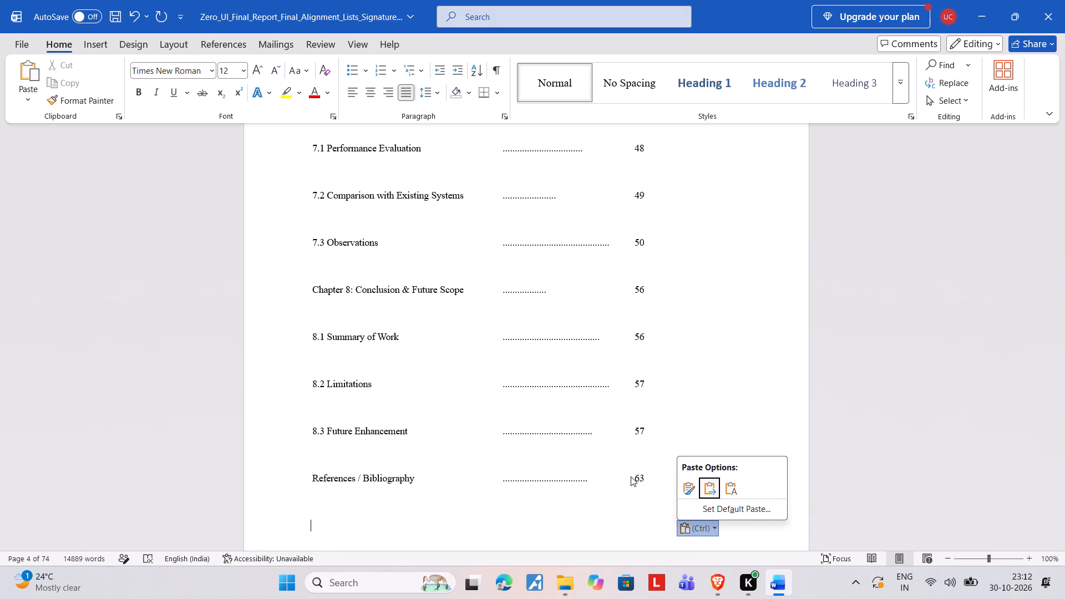
Apply the bordered grid table style to the whole pasted contents table.
click(384, 208)
scroll(489, 432, down, 5)
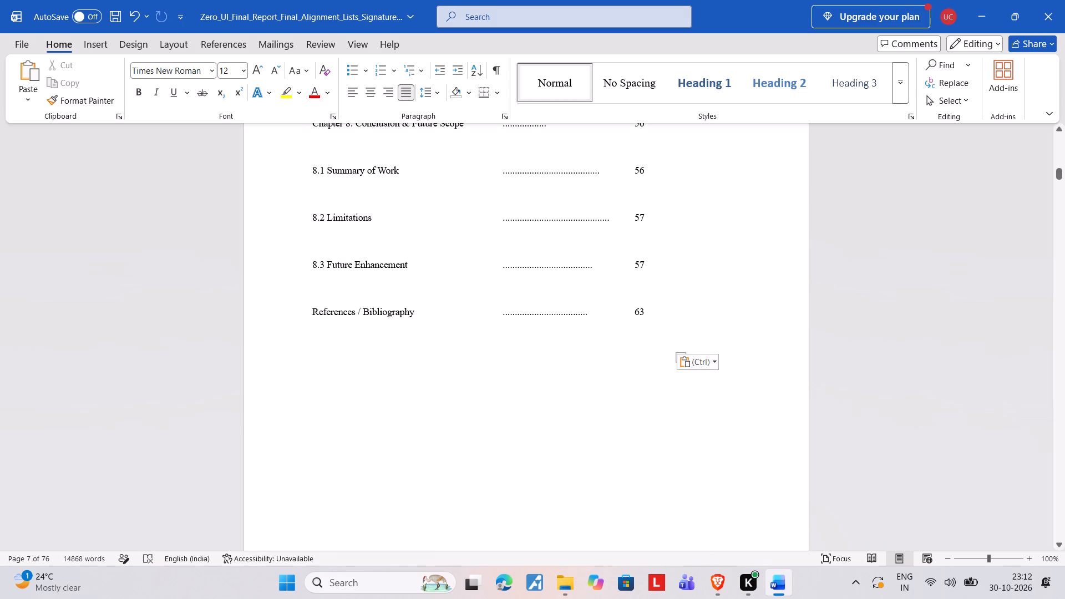
click(542, 344)
click(676, 355)
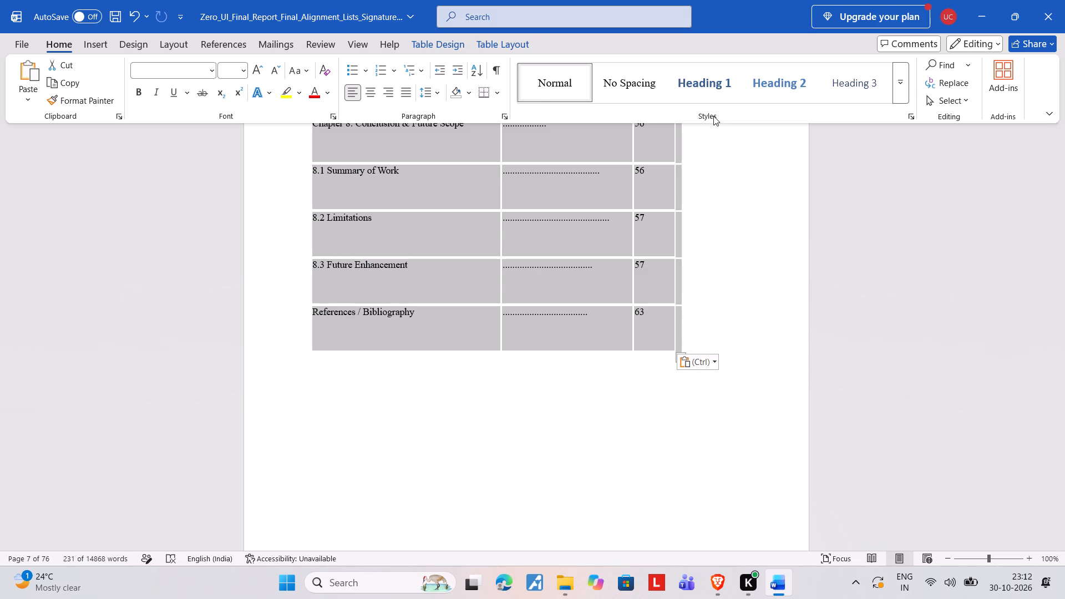
click(444, 53)
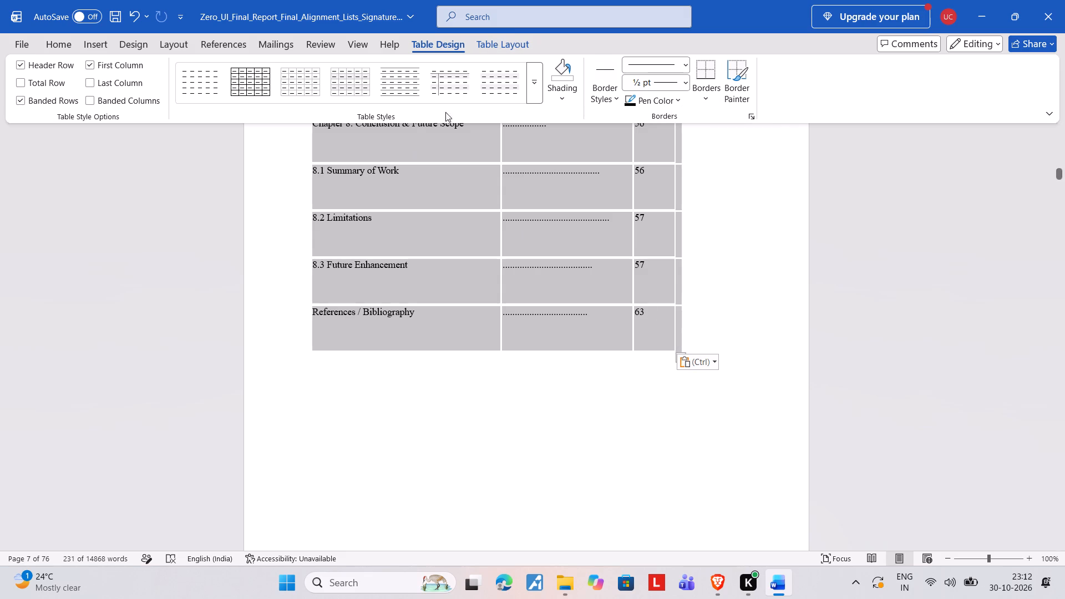
click(272, 83)
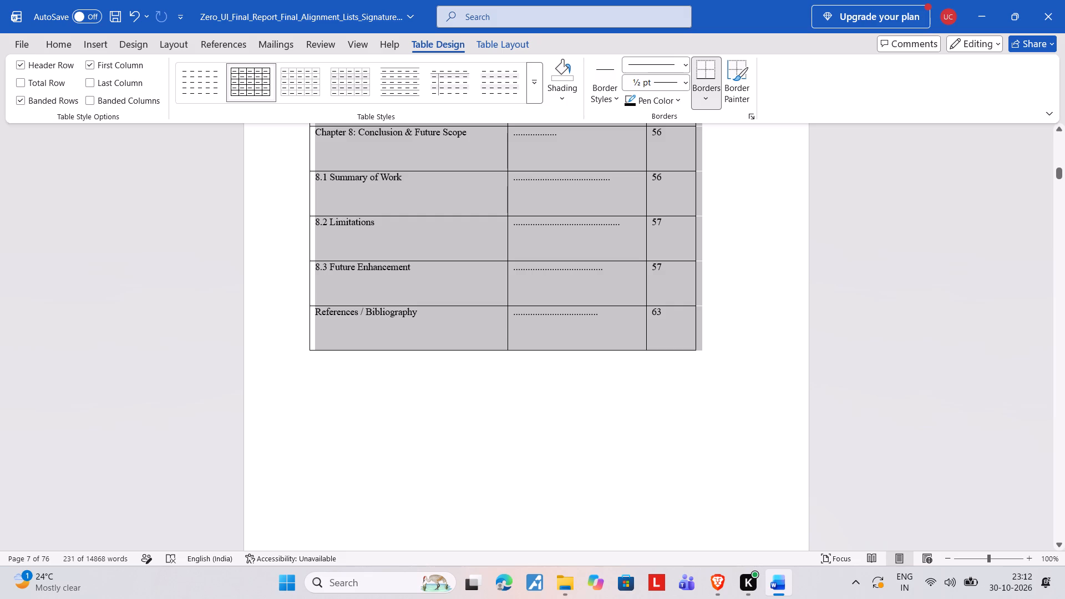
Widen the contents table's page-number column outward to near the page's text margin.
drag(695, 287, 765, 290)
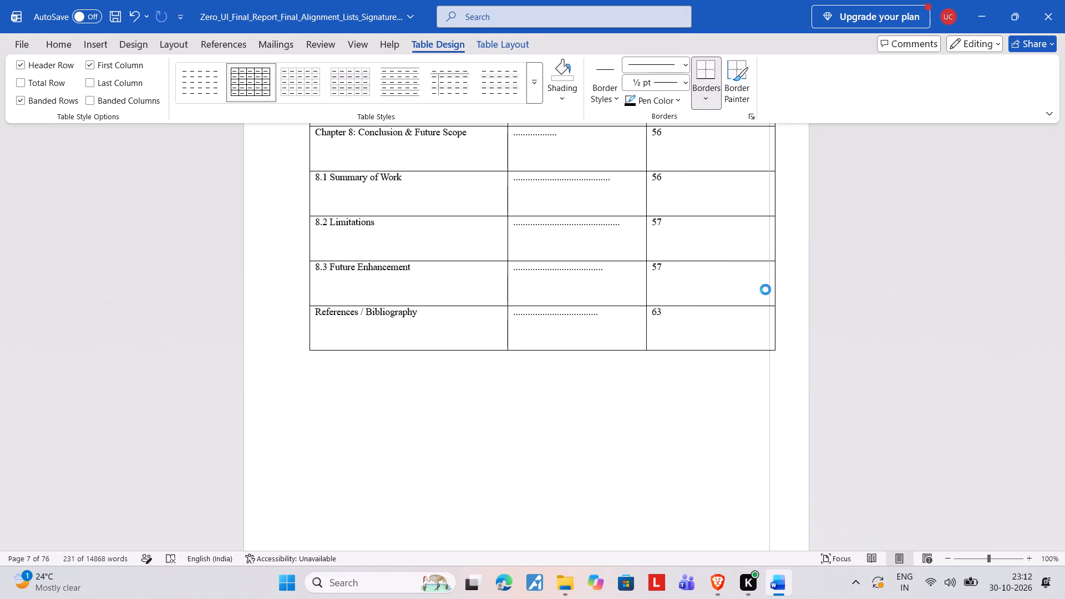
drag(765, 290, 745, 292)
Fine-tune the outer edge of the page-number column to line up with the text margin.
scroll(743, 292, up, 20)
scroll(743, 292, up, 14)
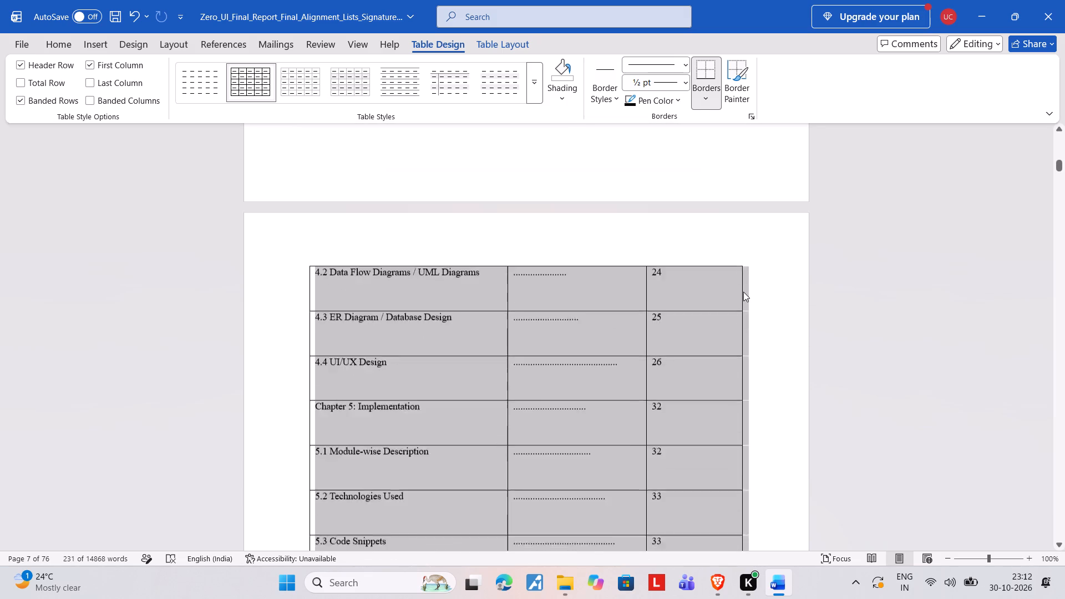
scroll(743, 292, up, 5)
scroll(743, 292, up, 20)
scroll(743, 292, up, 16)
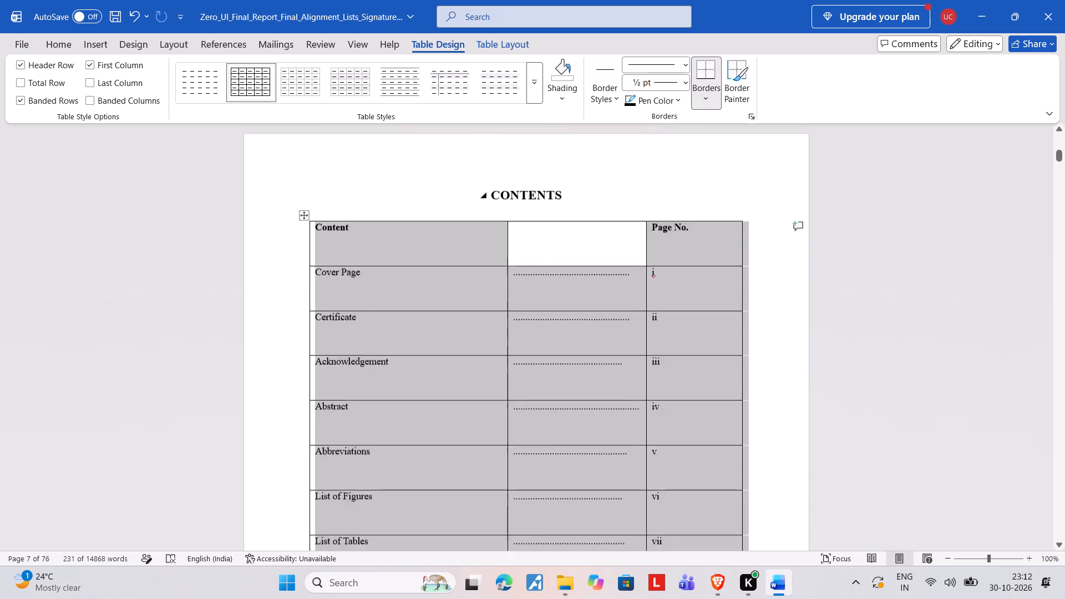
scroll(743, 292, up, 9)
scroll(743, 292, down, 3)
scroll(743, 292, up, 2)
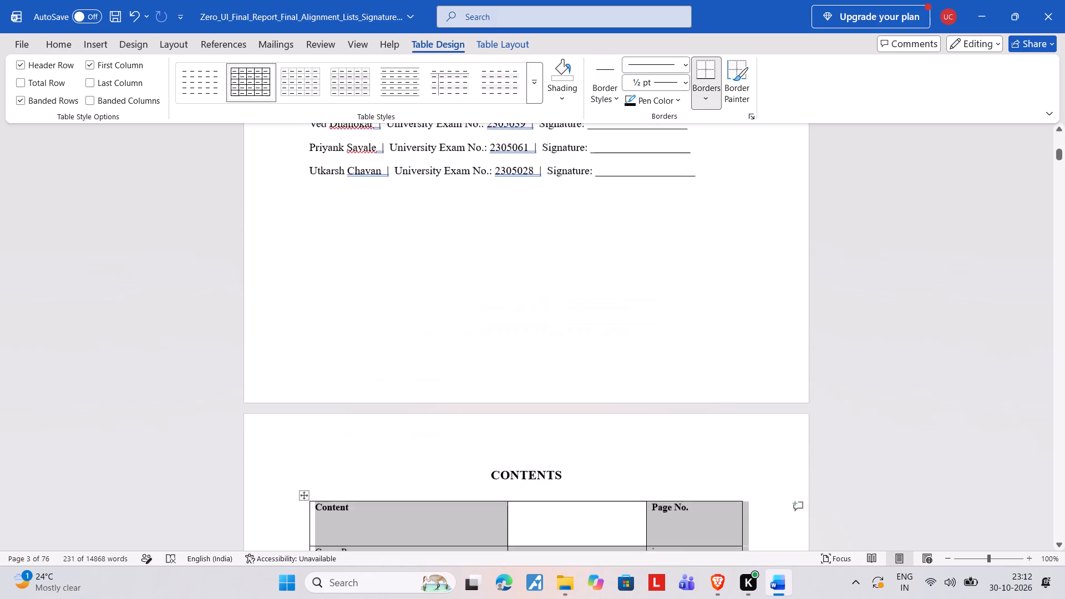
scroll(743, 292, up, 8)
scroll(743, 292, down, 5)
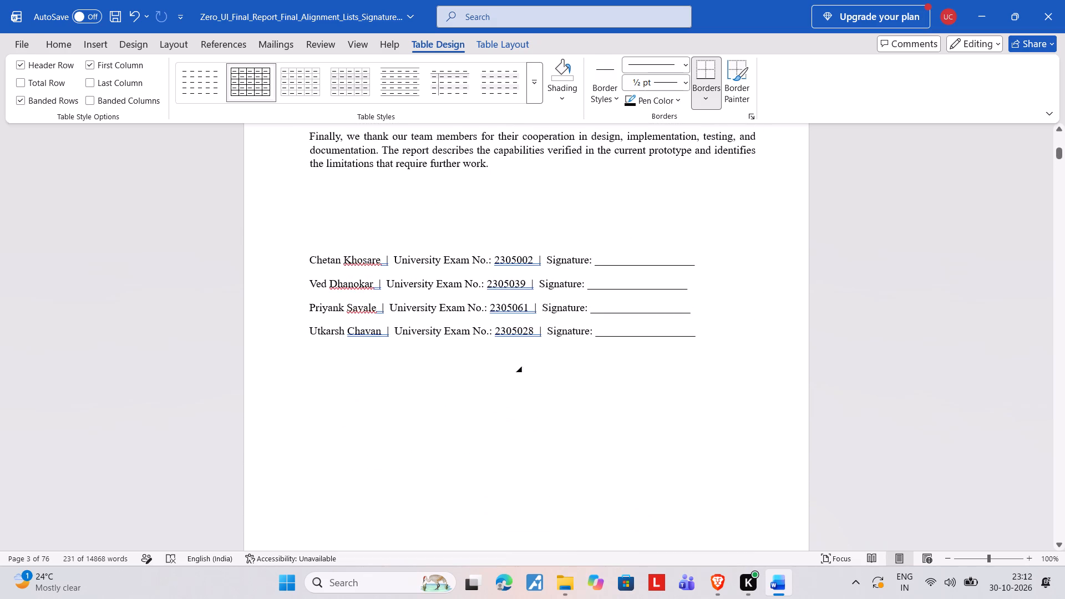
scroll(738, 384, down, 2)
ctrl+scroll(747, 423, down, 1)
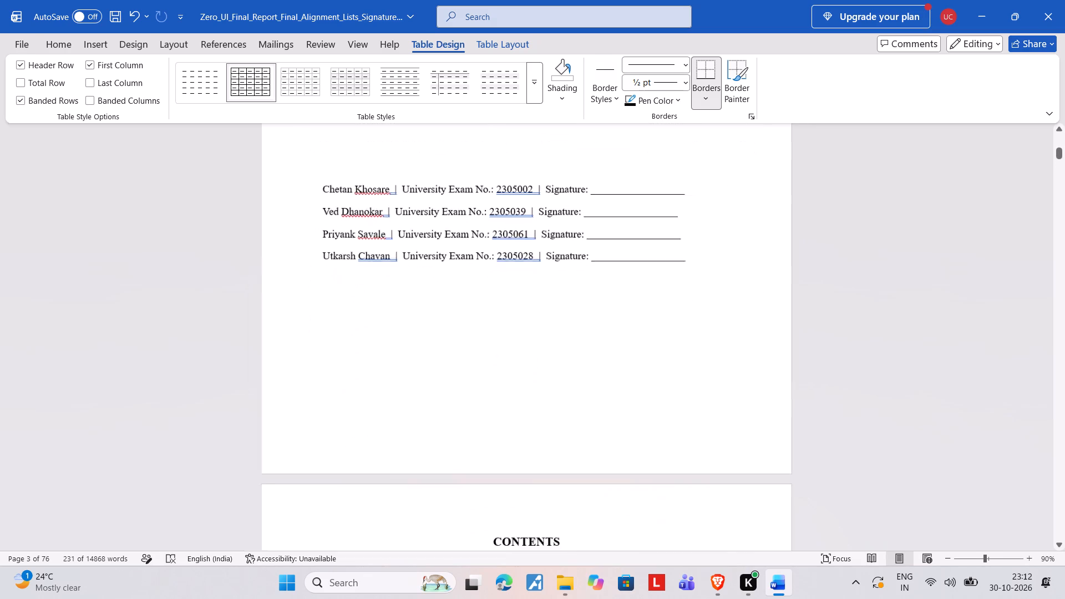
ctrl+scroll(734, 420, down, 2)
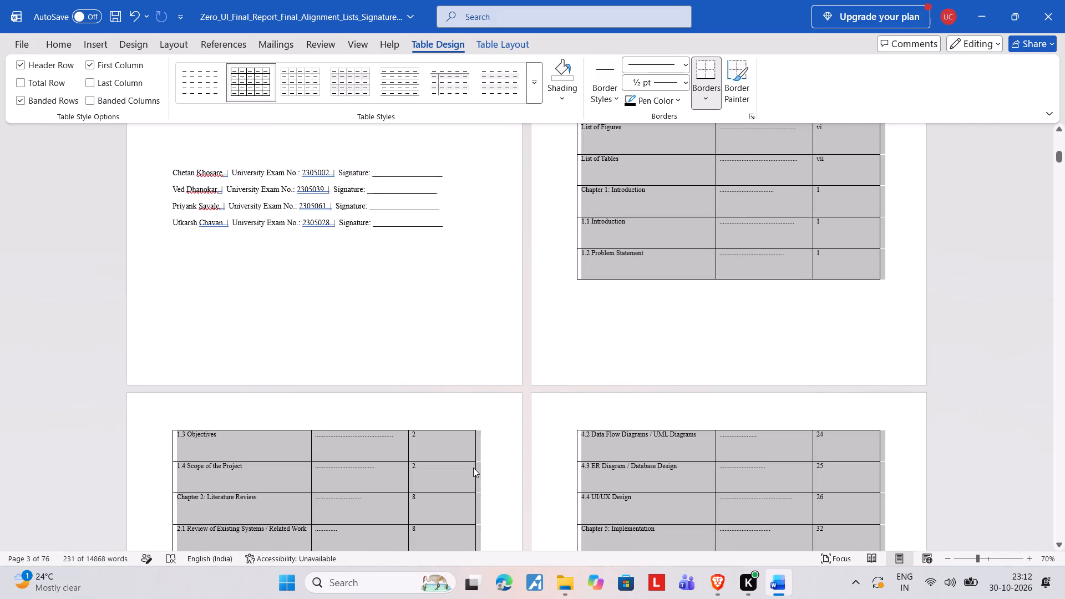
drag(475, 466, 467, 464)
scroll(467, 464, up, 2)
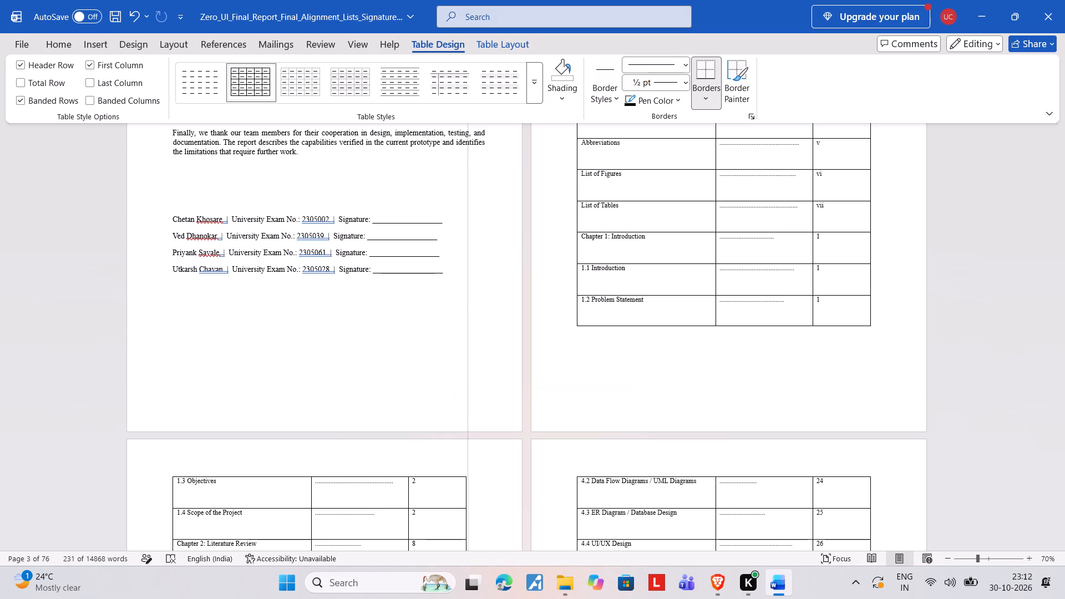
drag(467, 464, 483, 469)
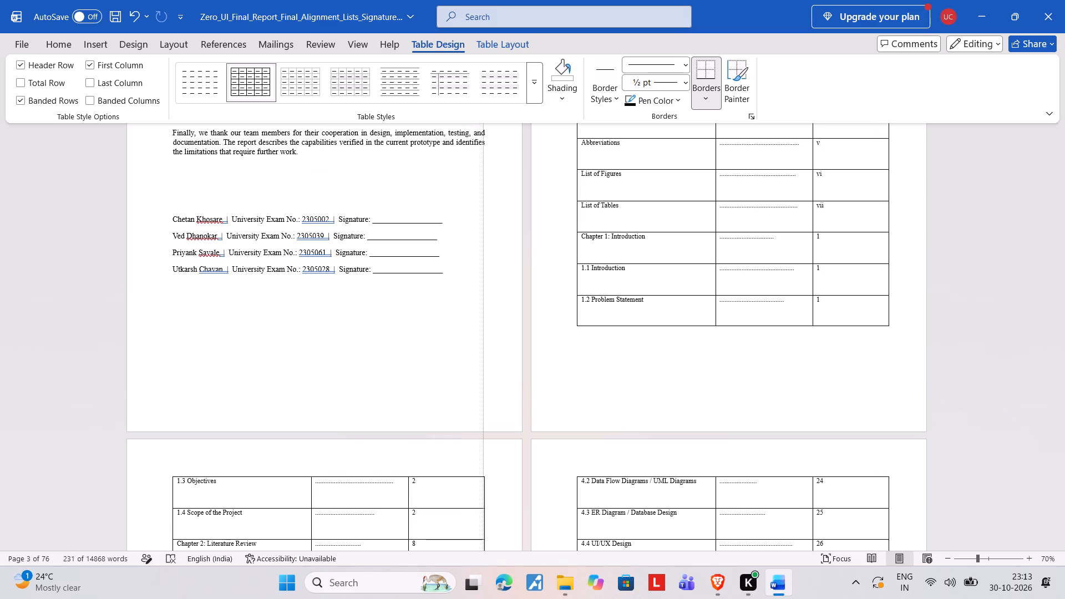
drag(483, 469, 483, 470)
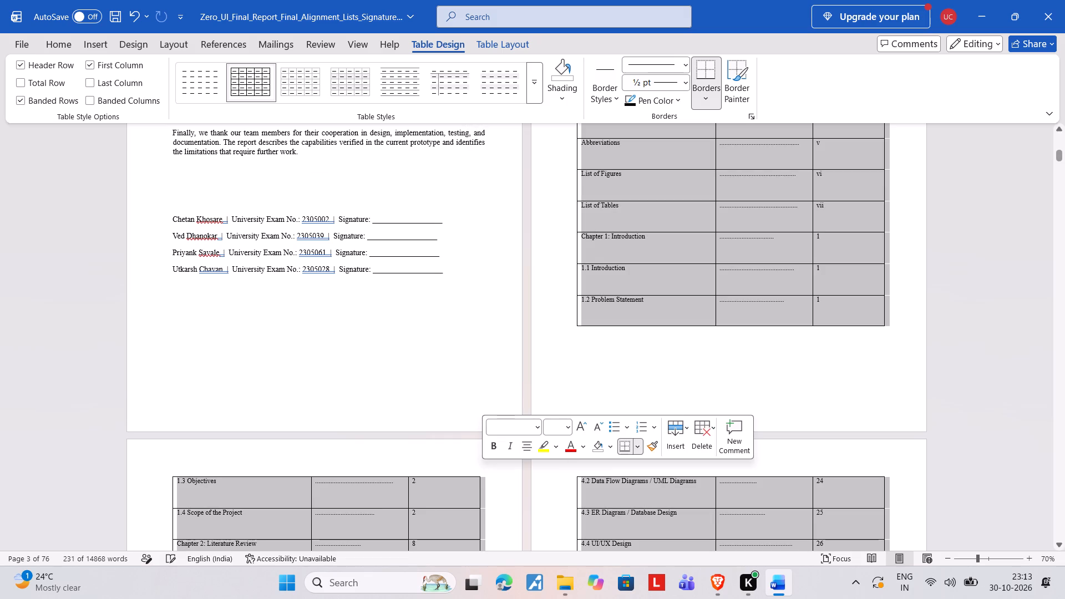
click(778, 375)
Select the whole contents table and apply AutoFit Contents to its columns.
scroll(536, 463, down, 13)
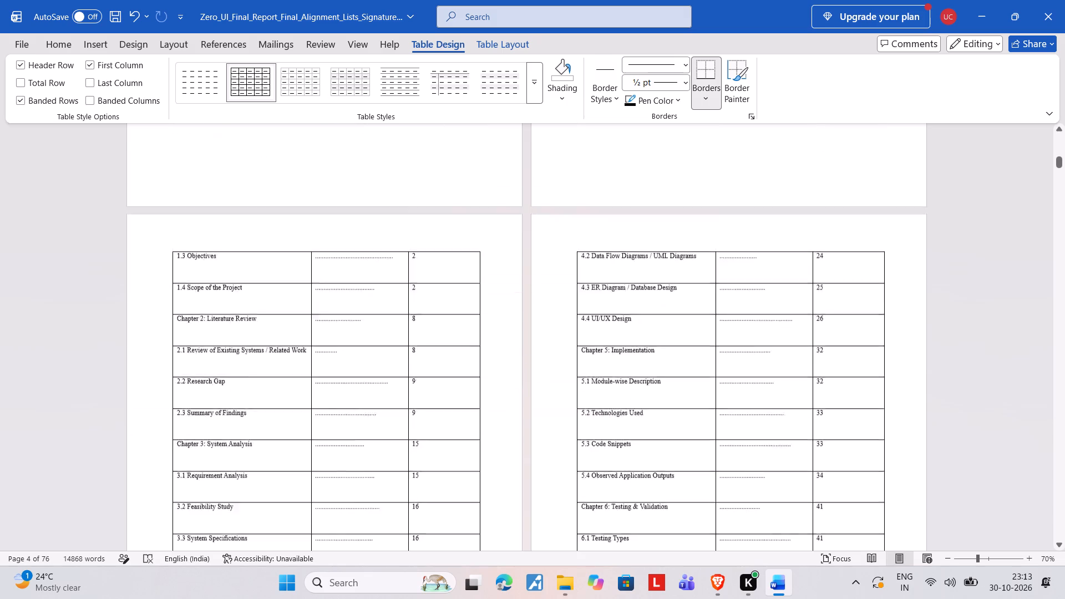
scroll(551, 456, down, 10)
scroll(763, 400, down, 5)
scroll(570, 417, down, 10)
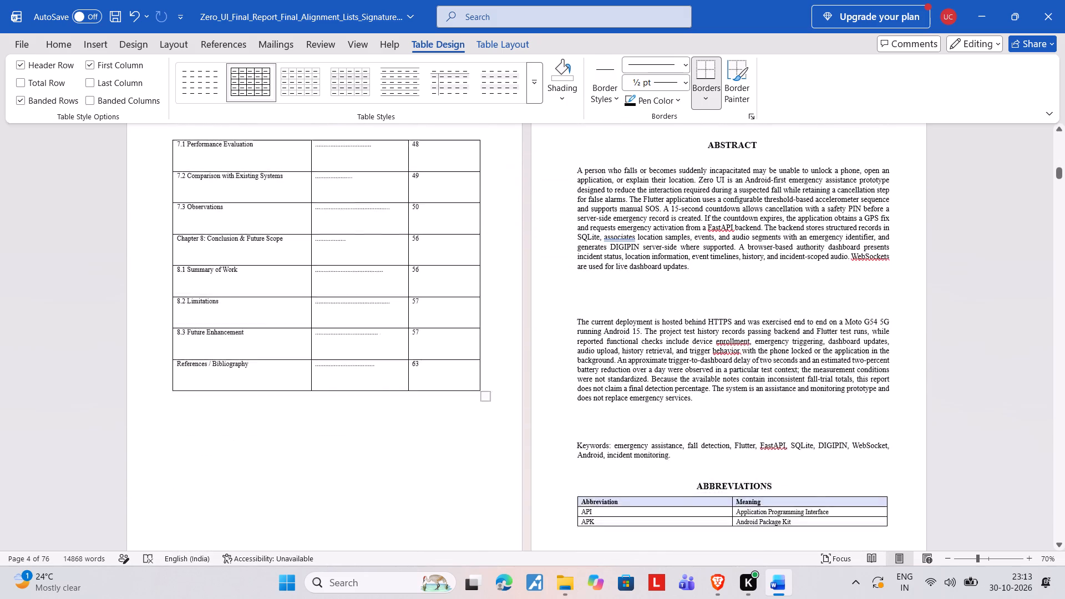
click(483, 369)
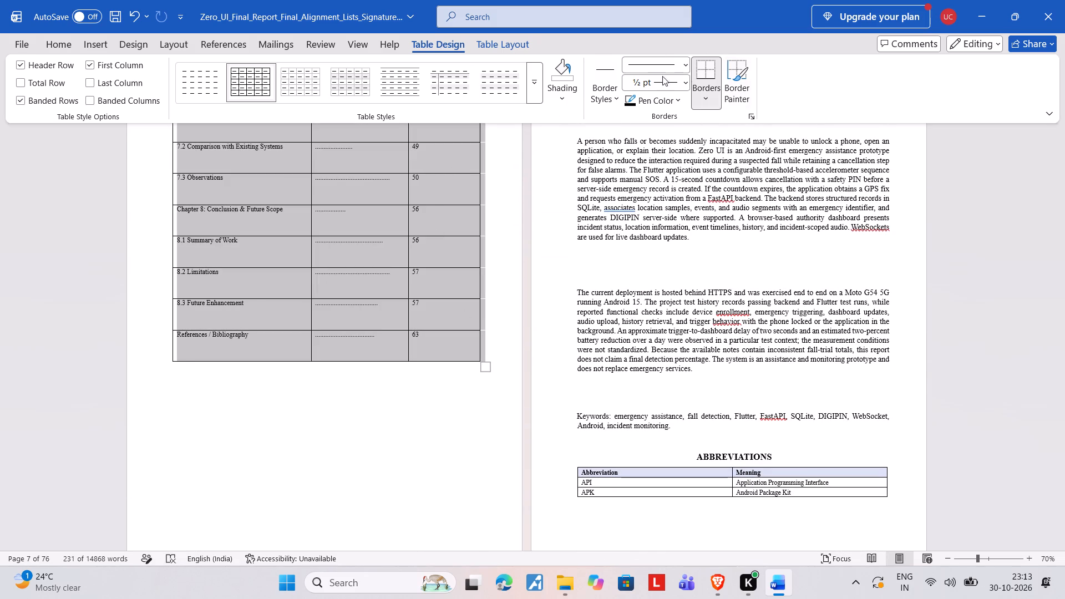
click(520, 44)
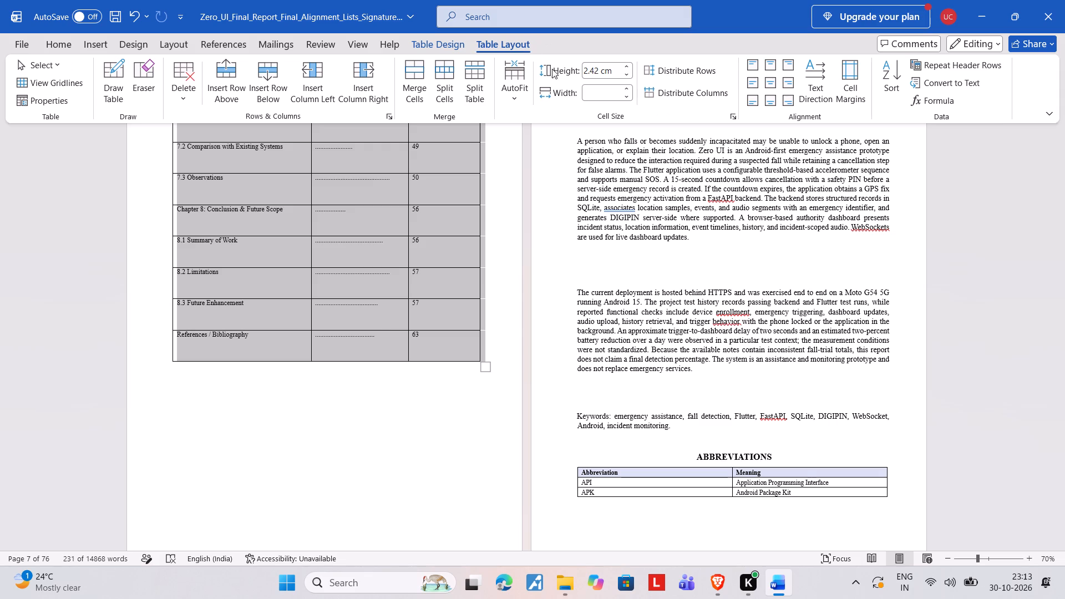
click(515, 103)
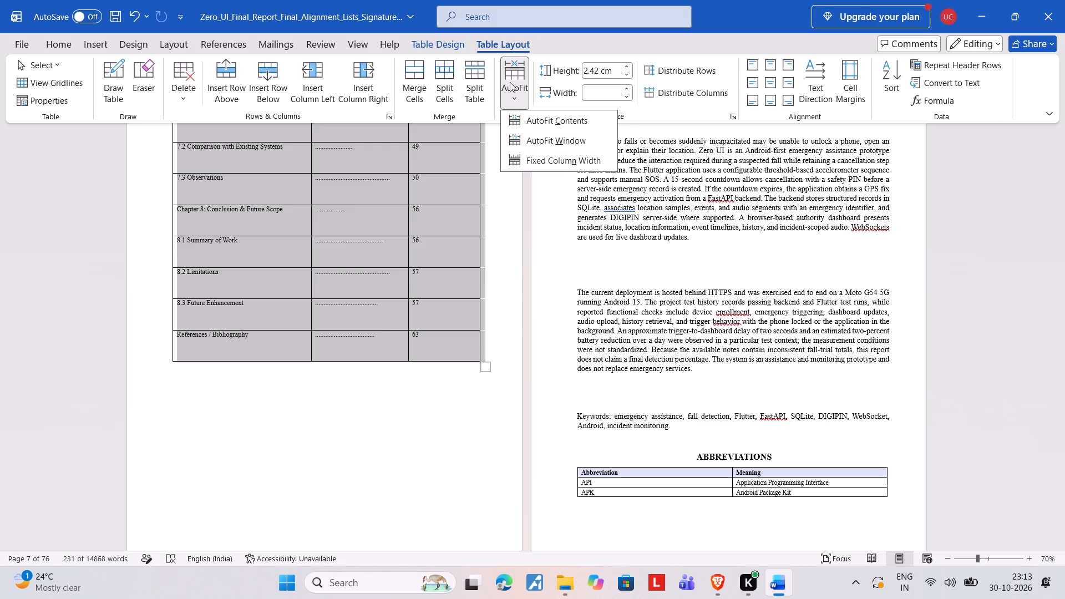
click(547, 119)
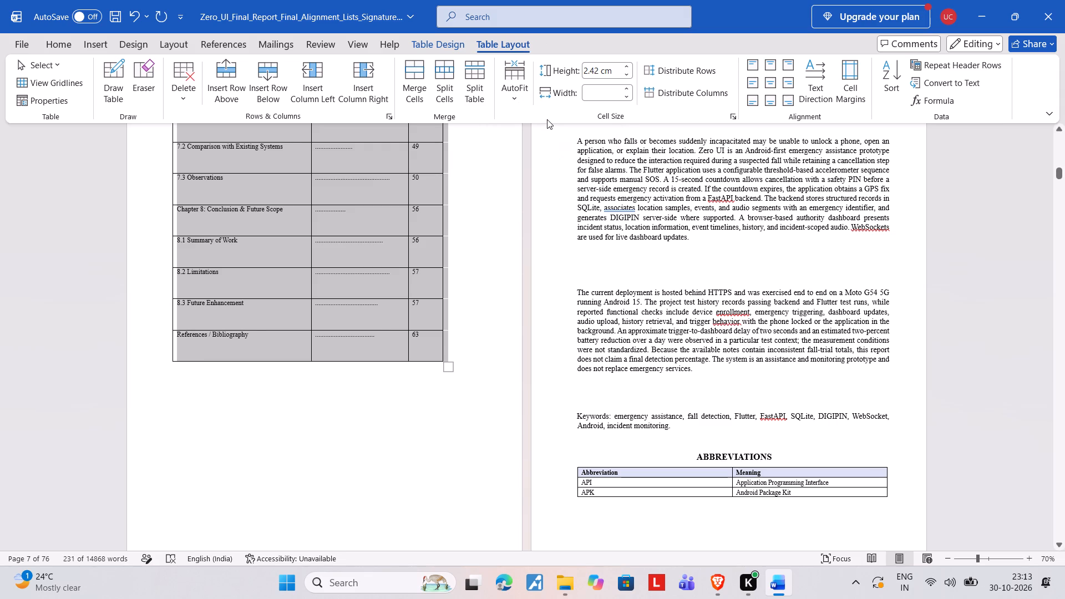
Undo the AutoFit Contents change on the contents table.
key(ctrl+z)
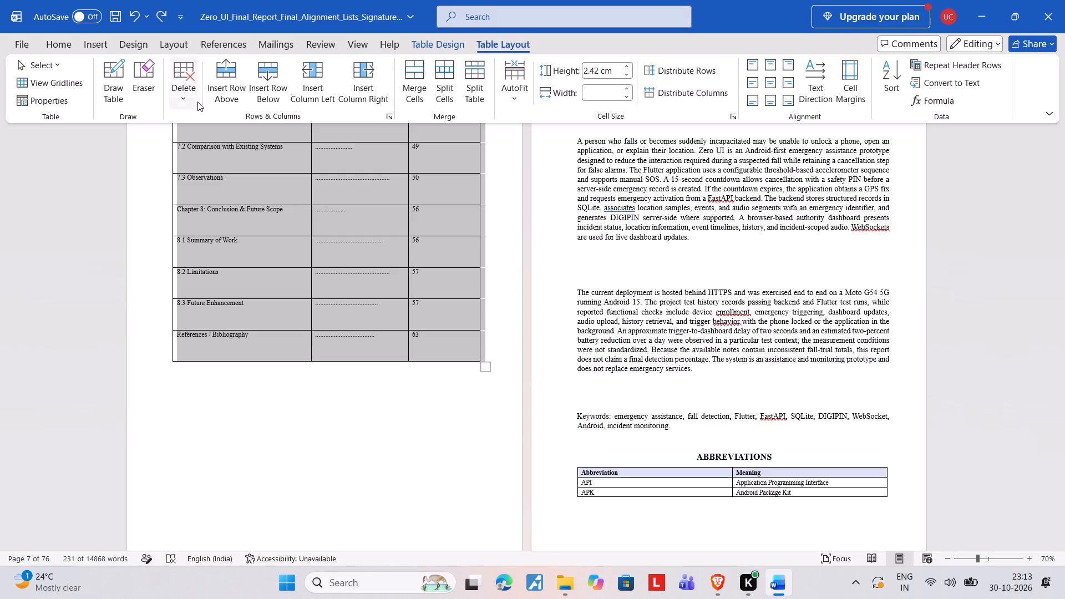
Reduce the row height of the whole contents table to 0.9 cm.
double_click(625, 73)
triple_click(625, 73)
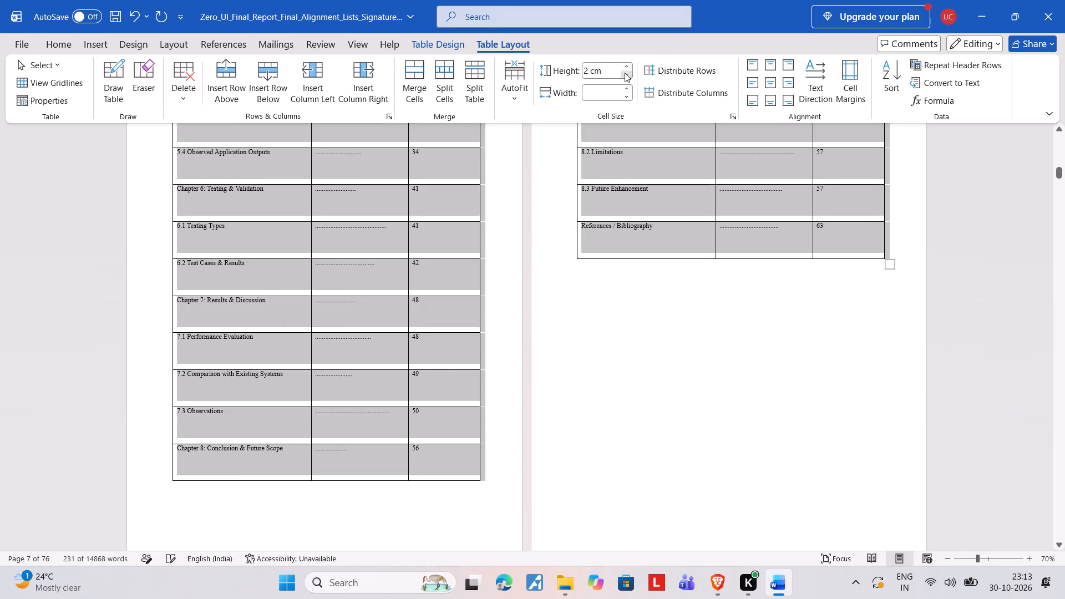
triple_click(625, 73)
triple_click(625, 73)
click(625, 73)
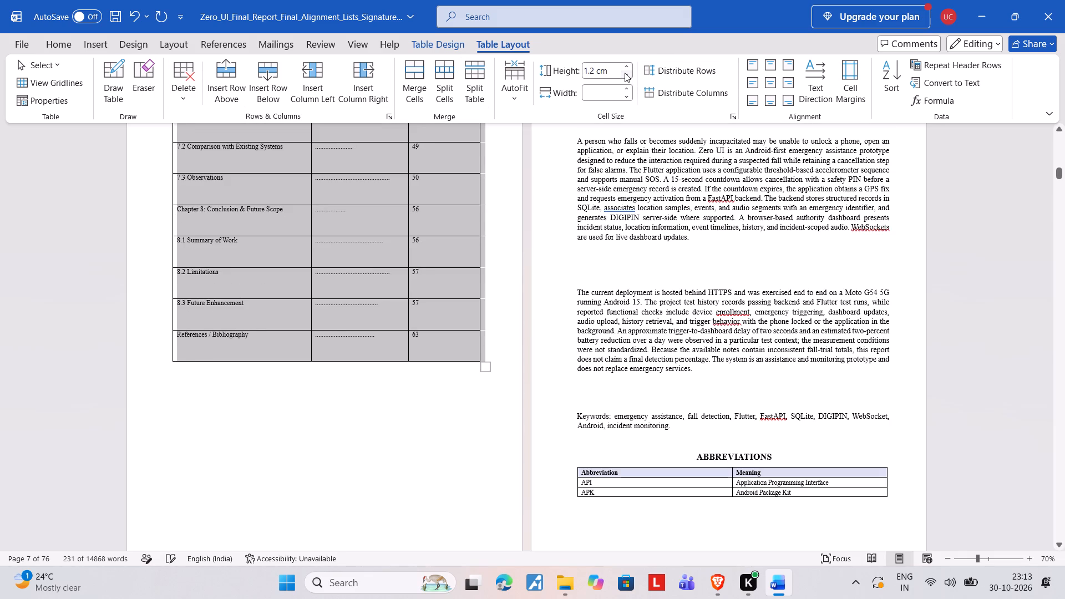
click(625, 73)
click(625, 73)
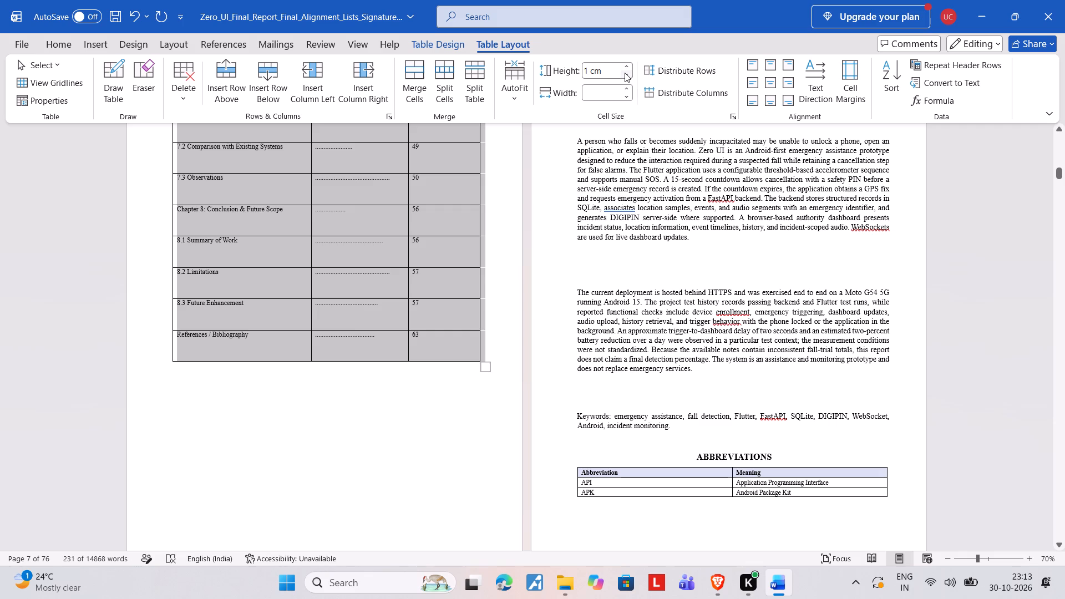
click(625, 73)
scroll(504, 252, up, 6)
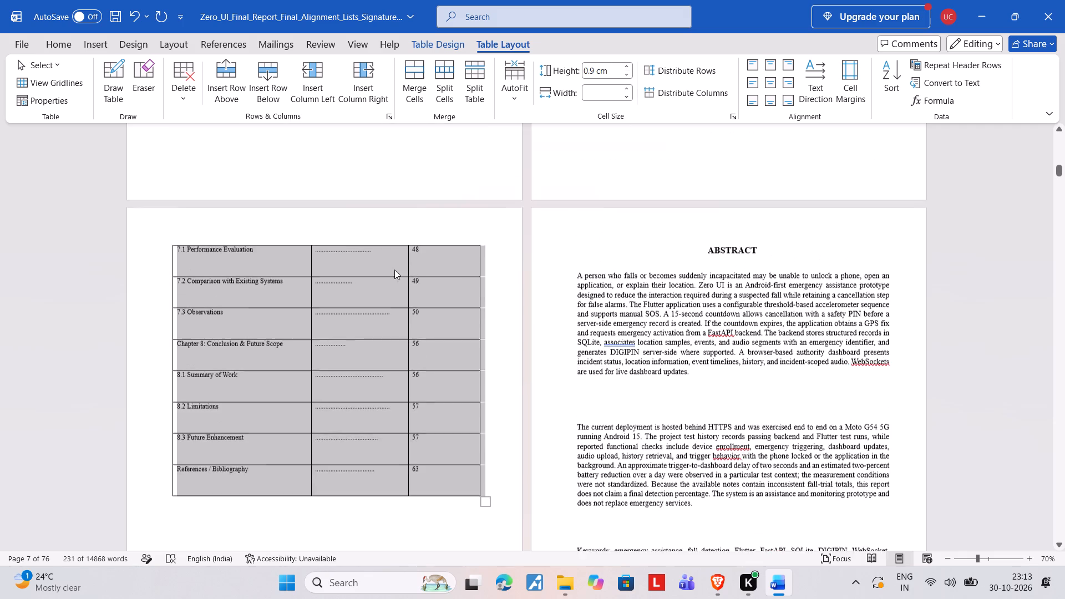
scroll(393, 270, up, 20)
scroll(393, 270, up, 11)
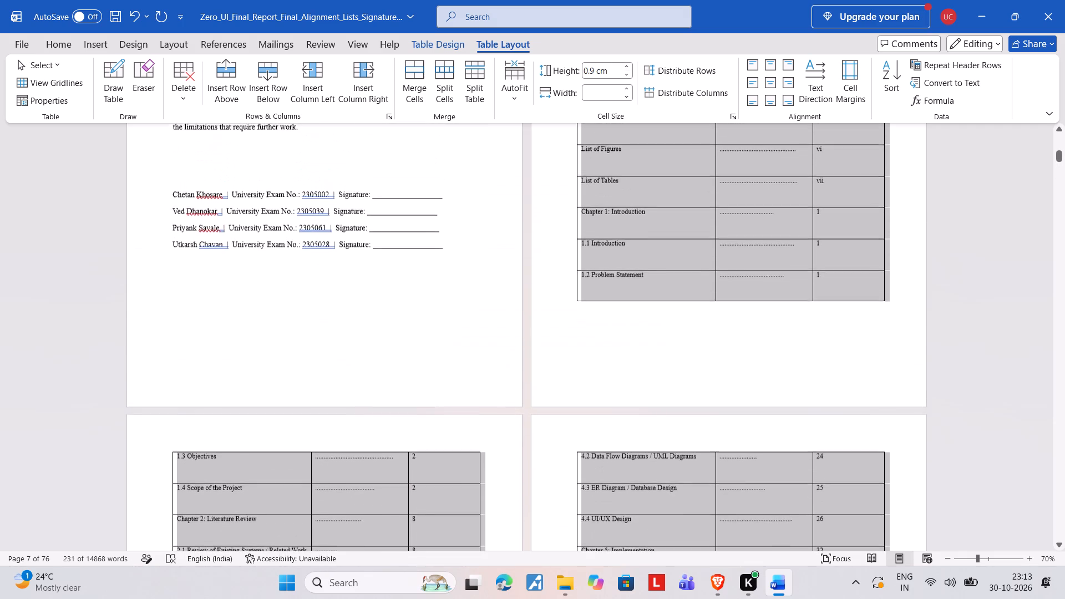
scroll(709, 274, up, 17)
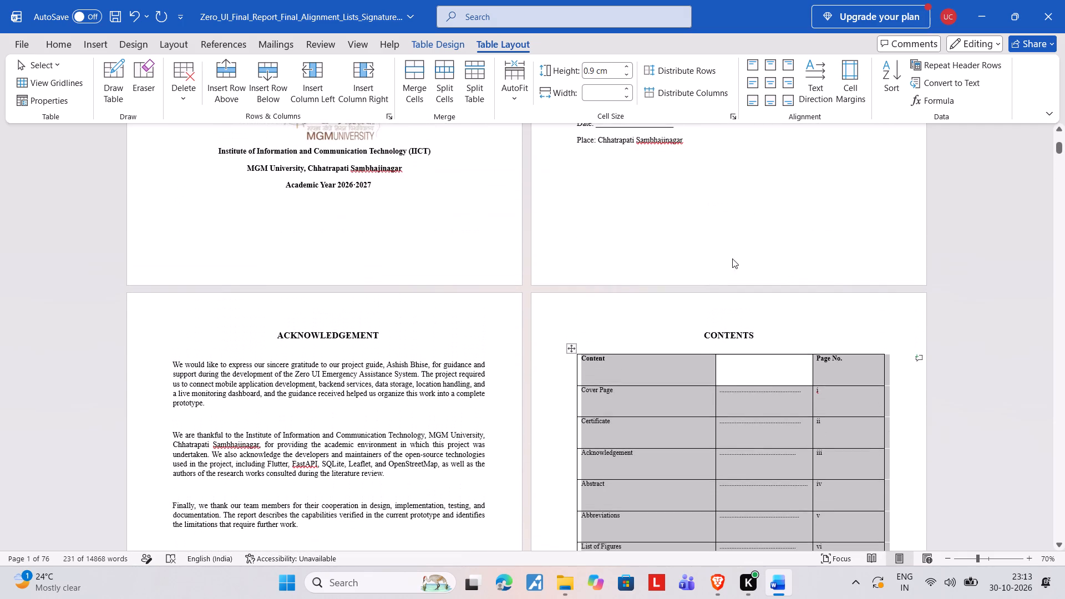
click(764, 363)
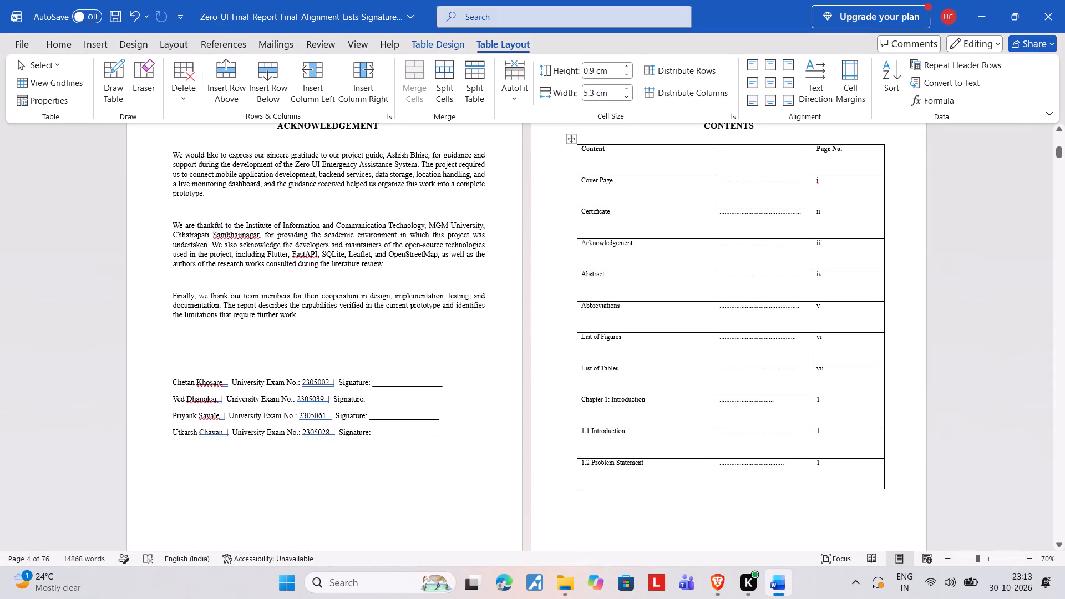
key(ctrl+z)
key(ctrl+z)
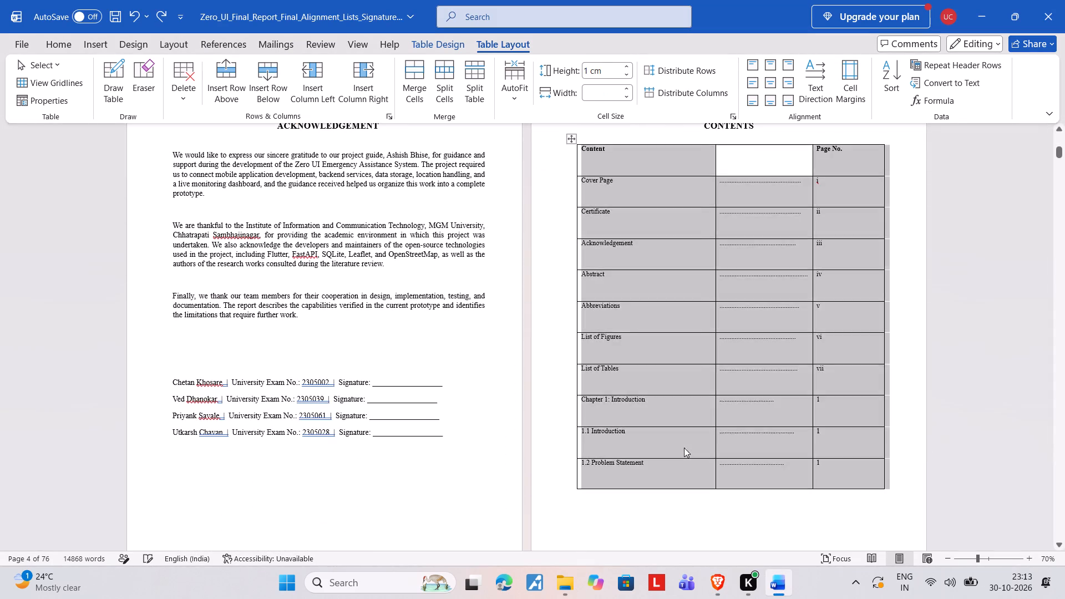
key(ctrl+z)
key(ctrl+z)
key(ctrl+z)
key(ctrl+z)
key(ctrl+z)
key(ctrl+z)
key(ctrl+z)
key(ctrl+z)
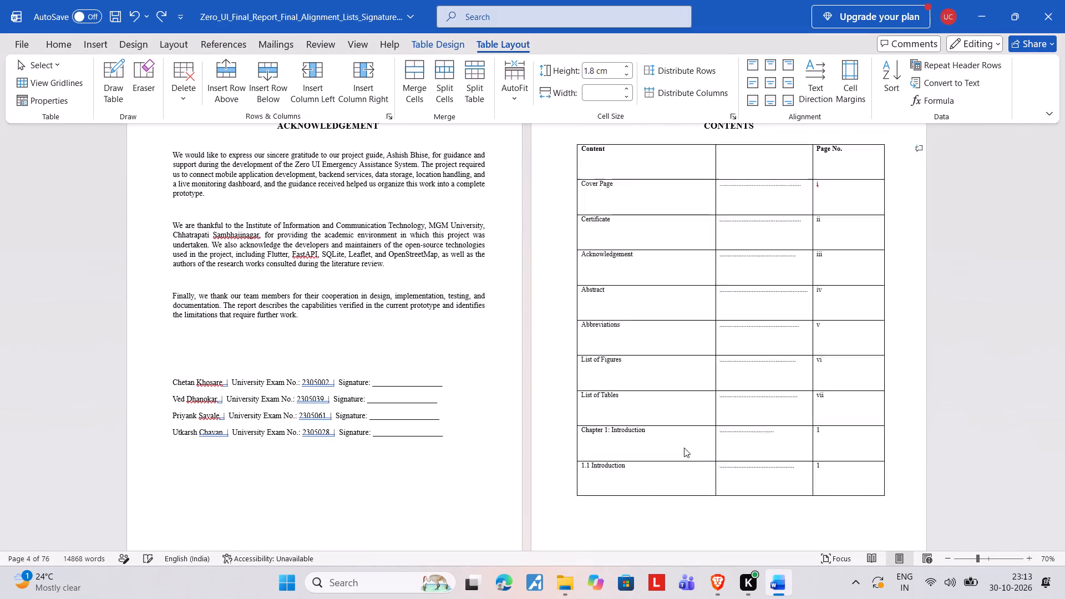
key(ctrl+z)
key(ctrl+z)
key(ctrl+z)
key(ctrl+z)
key(ctrl+z)
key(ctrl+z)
key(ctrl+z)
key(ctrl+z)
key(ctrl+z)
key(ctrl+z)
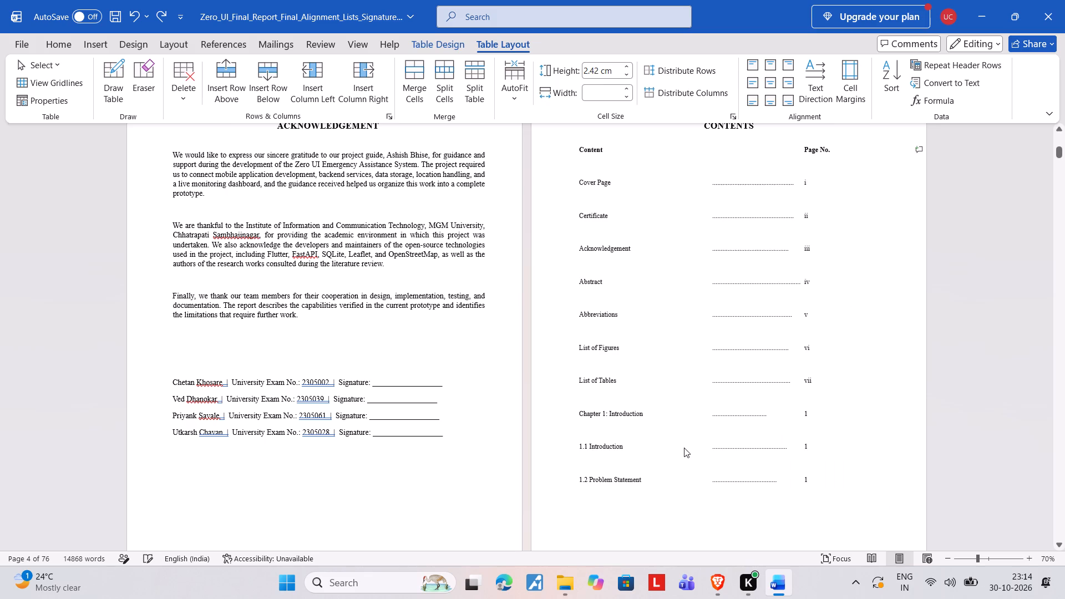
key(ctrl+z)
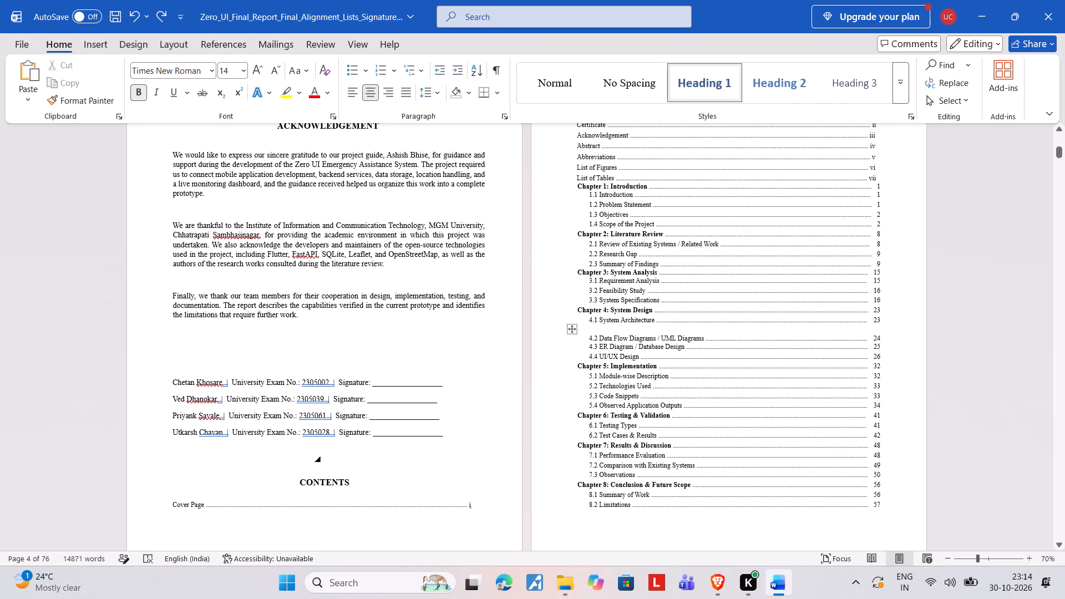
Push the CONTENTS heading and its list onto a new page by adding a paragraph before the heading.
scroll(361, 454, down, 4)
scroll(474, 389, down, 4)
right_click(474, 389)
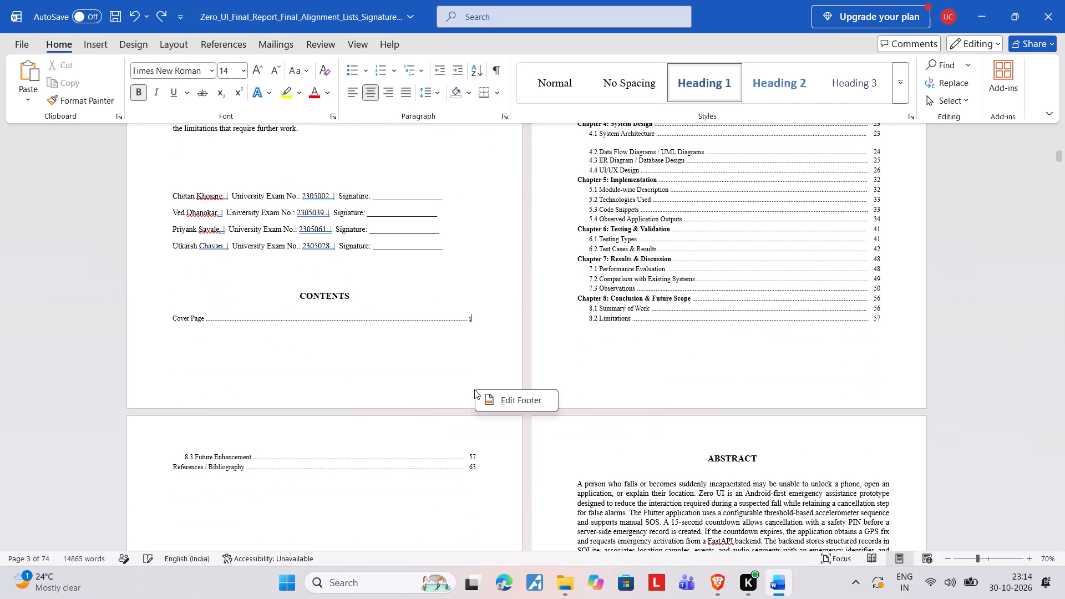
ctrl+scroll(474, 389, up, 3)
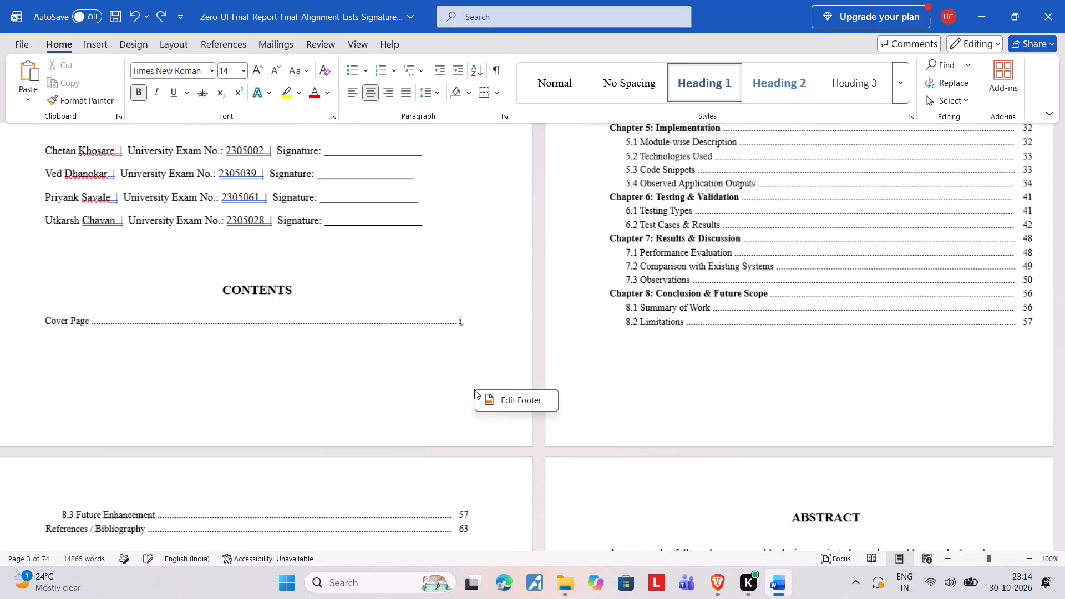
click(474, 260)
click(502, 272)
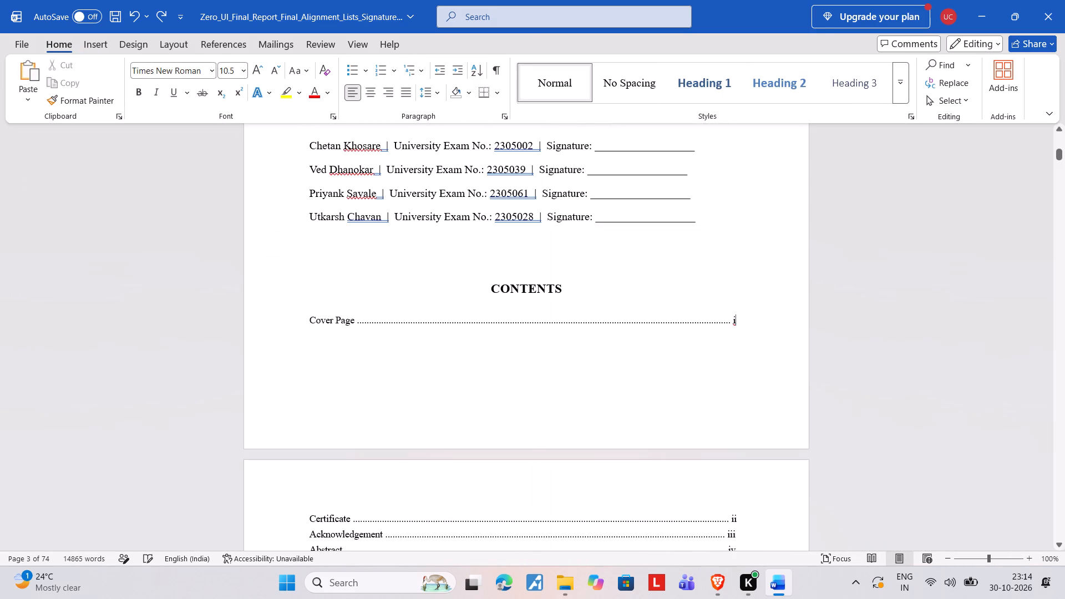
click(485, 281)
key(Return)
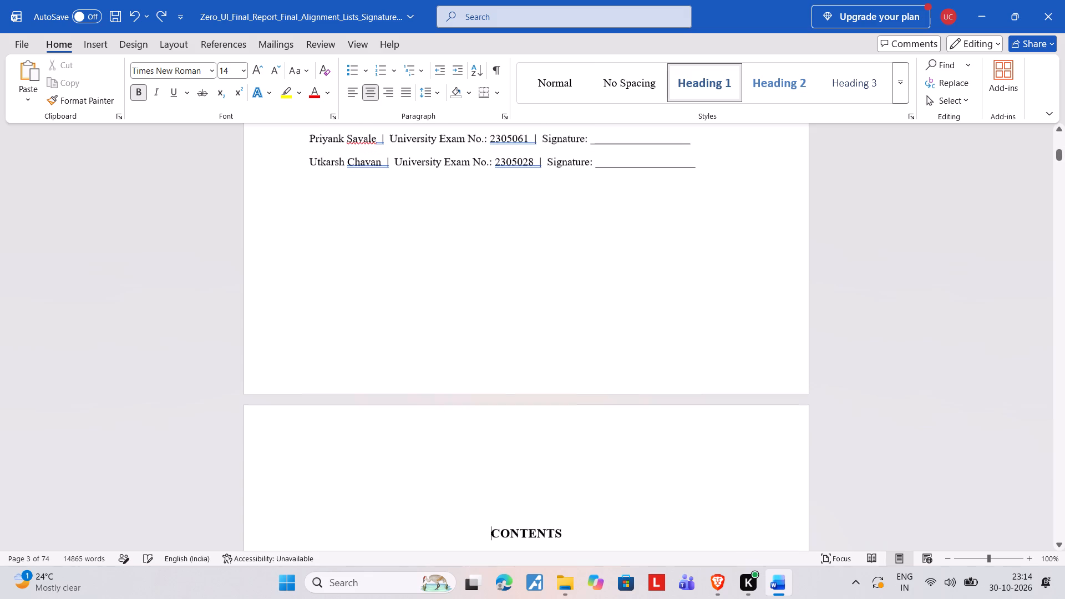
Remove the blank line above CONTENTS and re-break before it so the heading starts at the top of its page.
scroll(500, 276, down, 5)
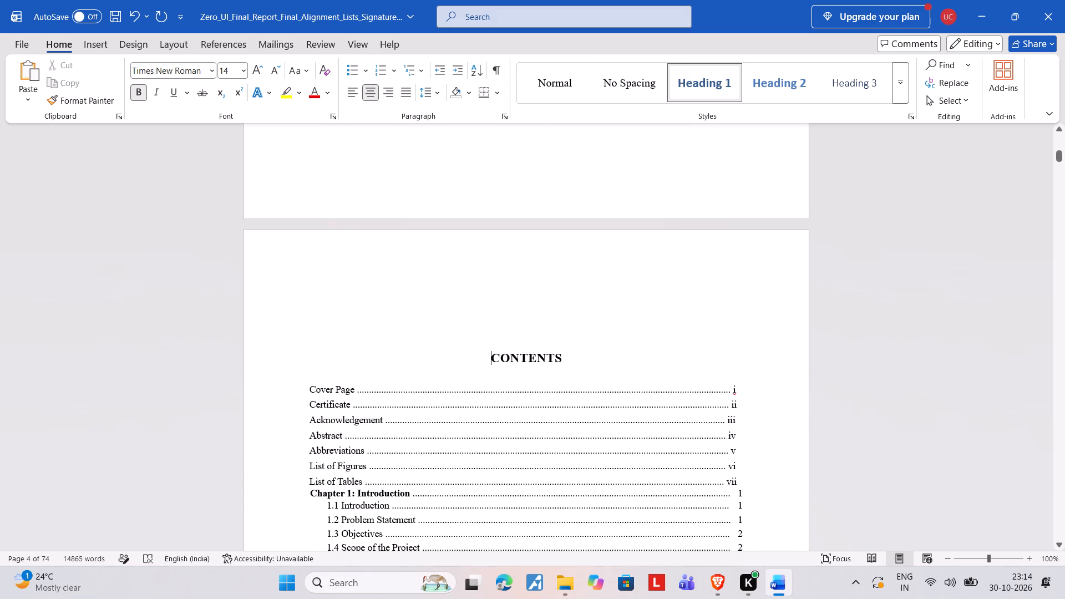
click(503, 331)
key(Down)
key(Up)
key(BackSpace)
key(BackSpace)
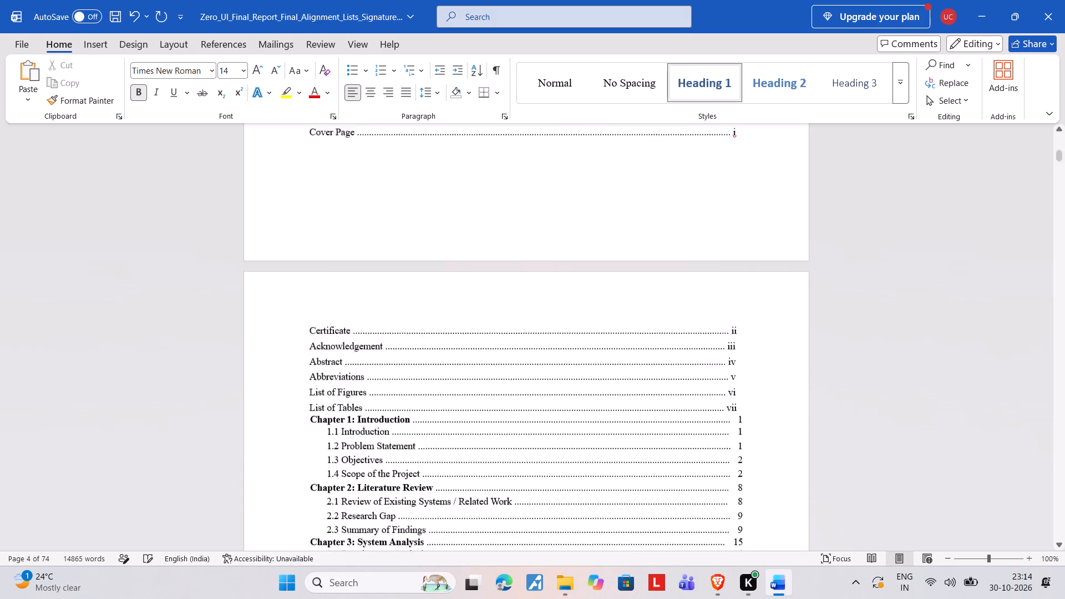
key(Return)
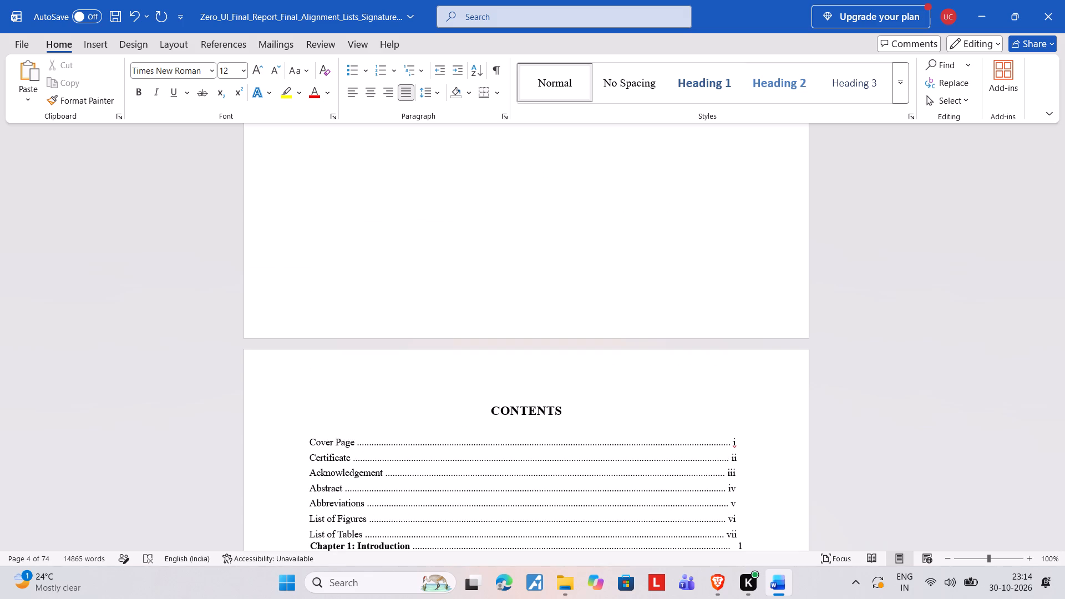
Copy the second contents table, from 4.2 Data Flow Diagrams / UML Diagrams through References / Bibliography.
scroll(515, 428, down, 7)
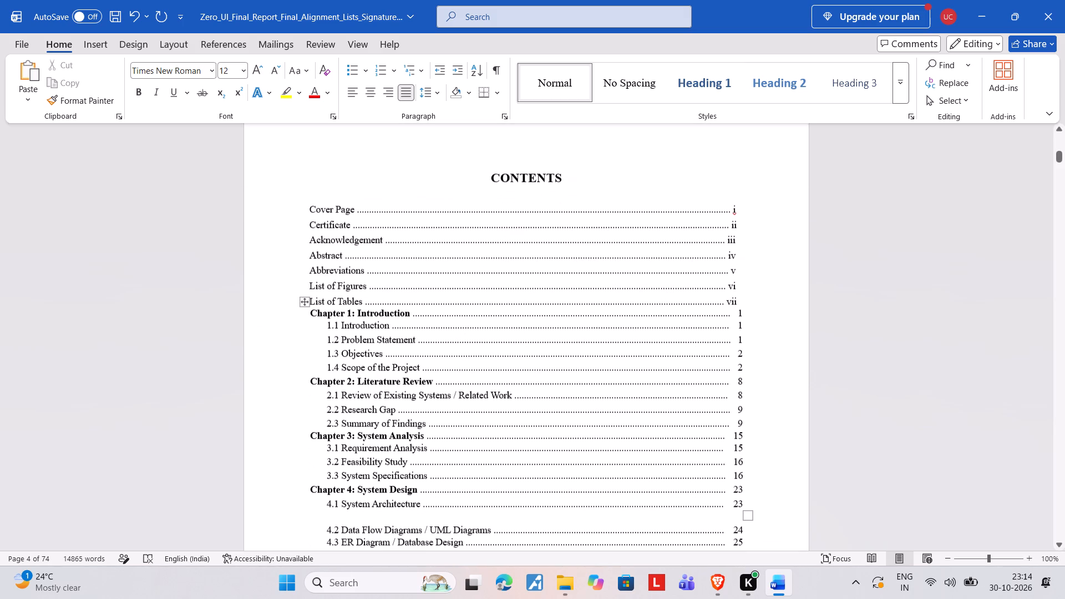
scroll(783, 309, down, 3)
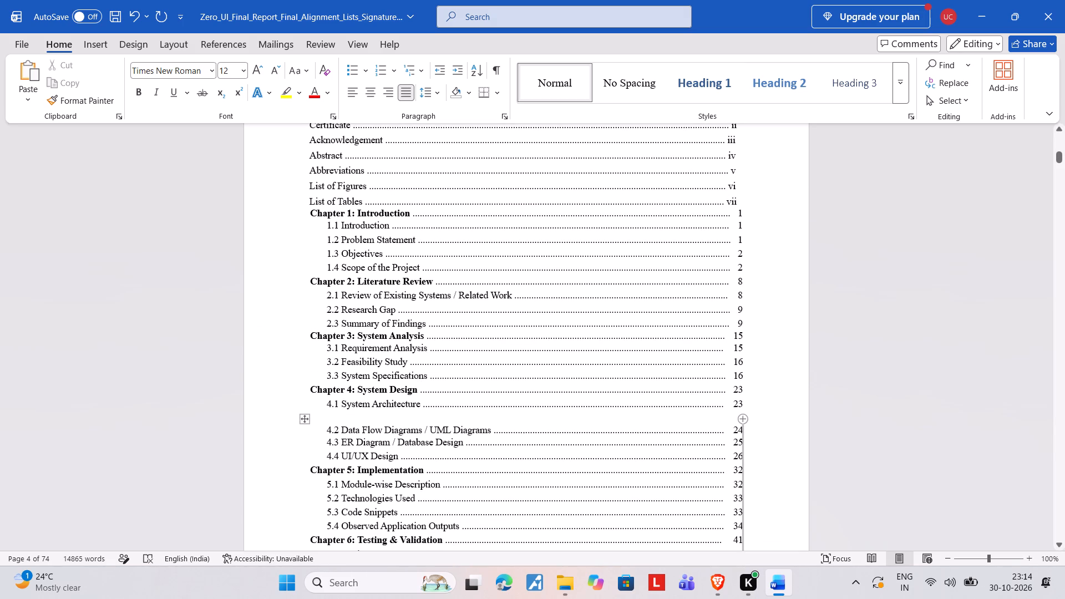
scroll(431, 438, down, 6)
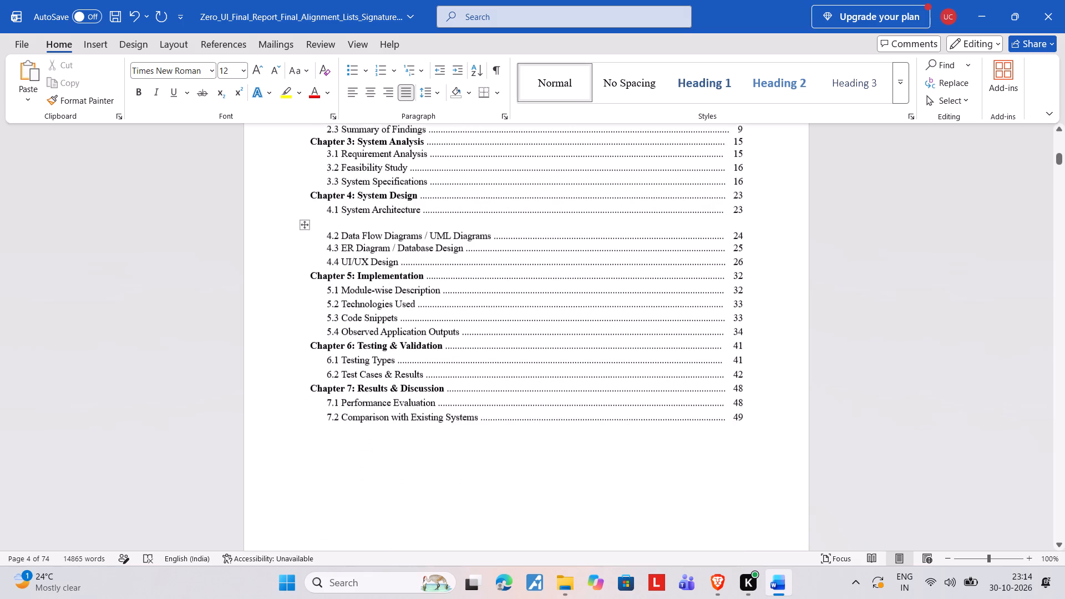
scroll(445, 431, down, 6)
click(750, 502)
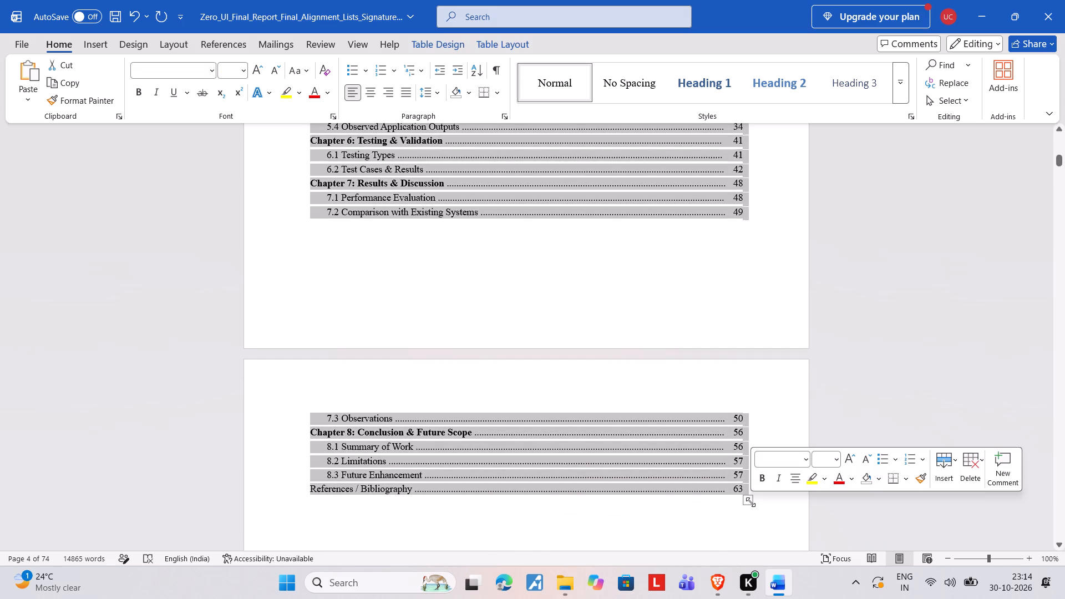
key(ctrl+c)
Insert rows below 4.1 System Architecture in the first contents table and paste the copied entries there.
scroll(707, 464, up, 7)
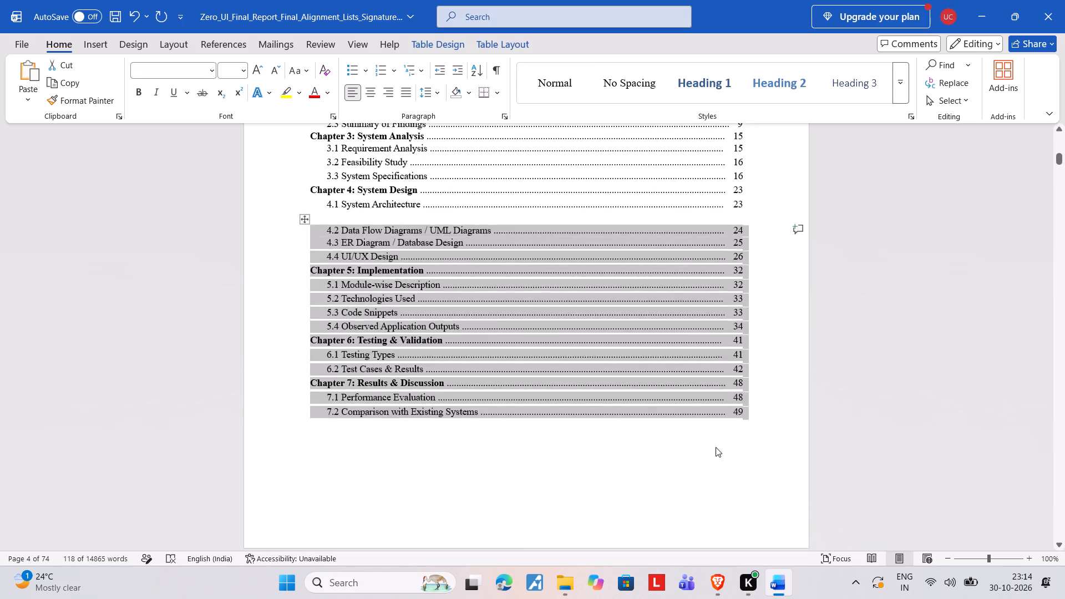
scroll(716, 447, up, 3)
click(741, 337)
click(750, 347)
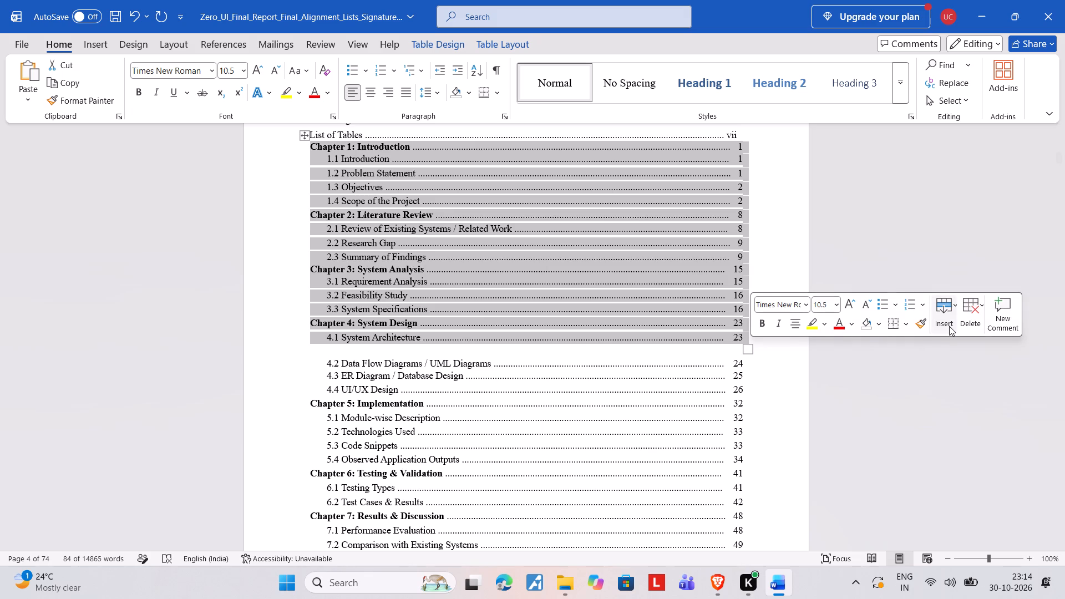
click(949, 322)
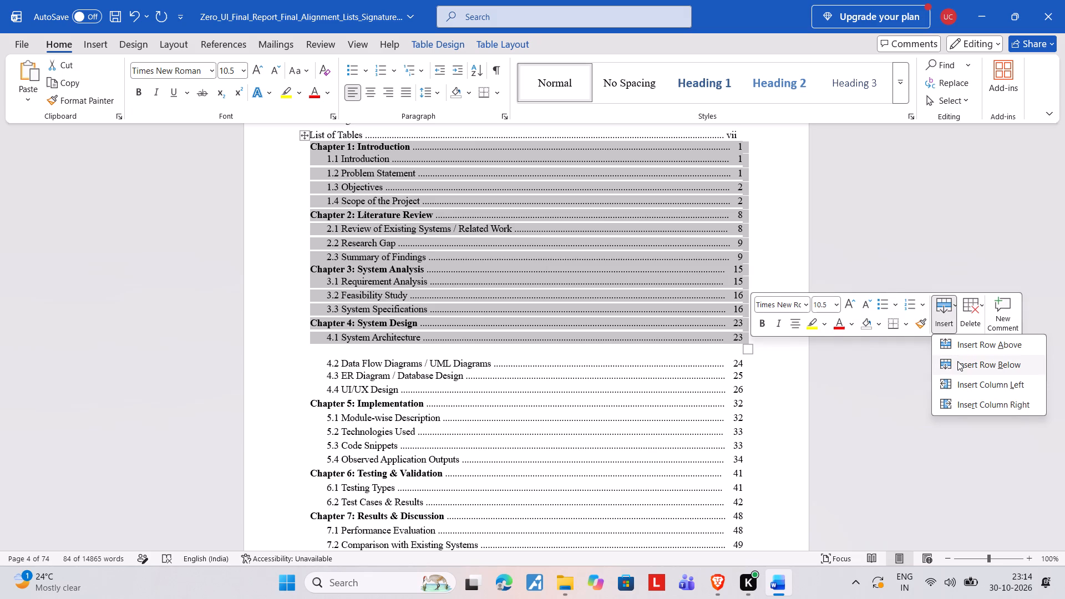
click(957, 361)
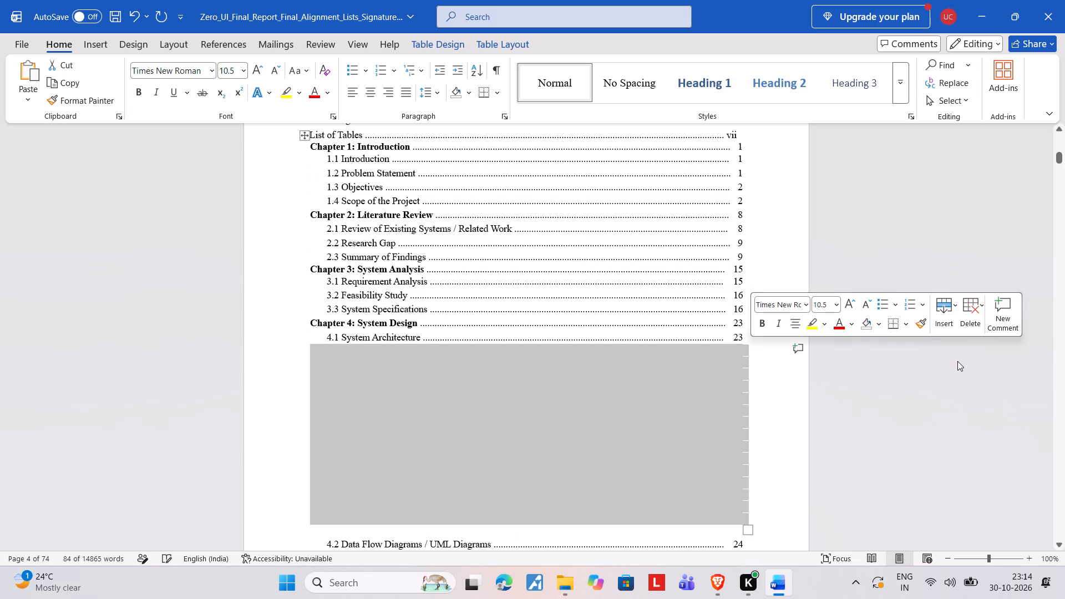
key(ctrl+v)
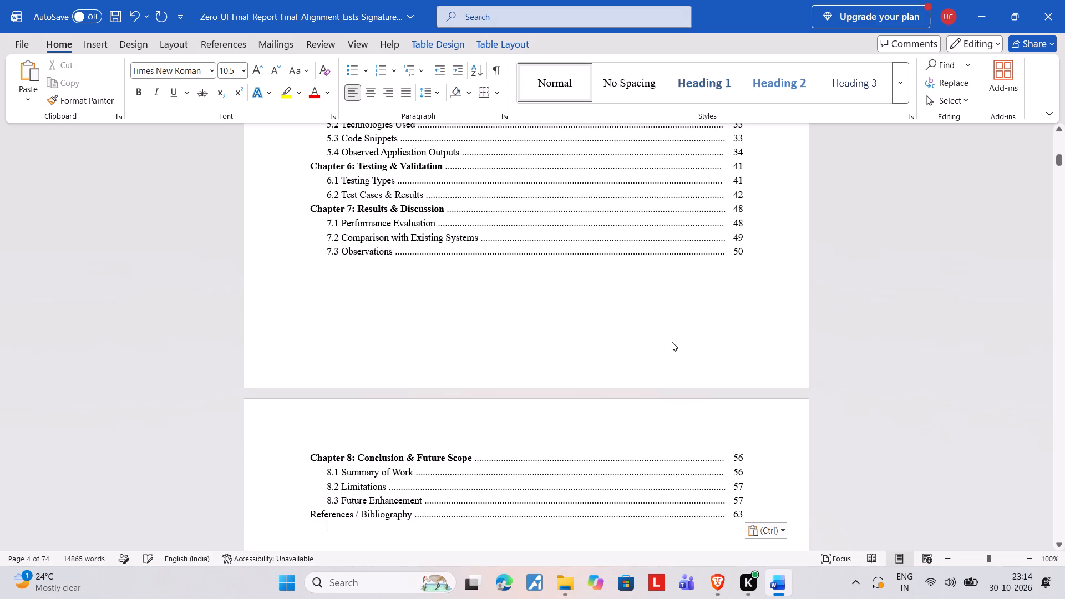
Delete the leftover second contents table, from 4.2 Data Flow Diagrams / UML Diagrams through References / Bibliography, below the merged one.
scroll(608, 393, down, 14)
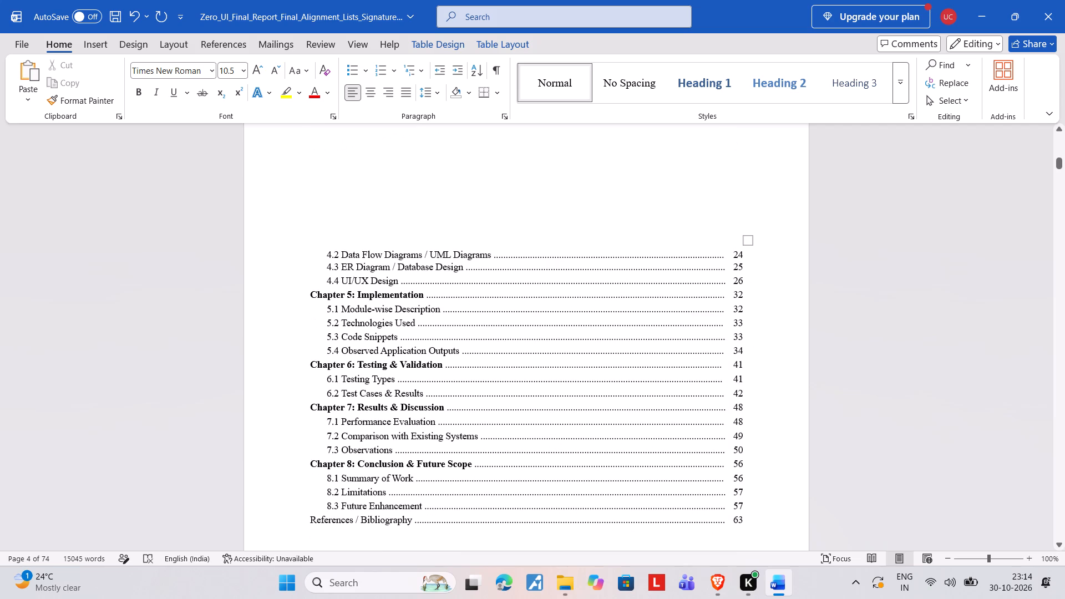
click(751, 242)
click(698, 458)
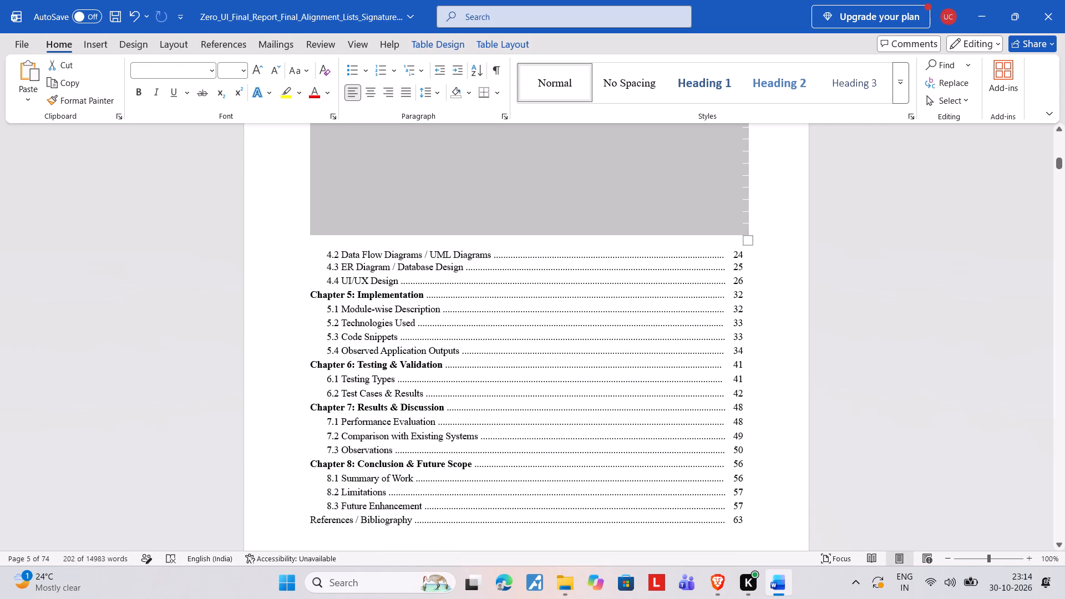
scroll(748, 534, down, 6)
click(736, 317)
click(745, 336)
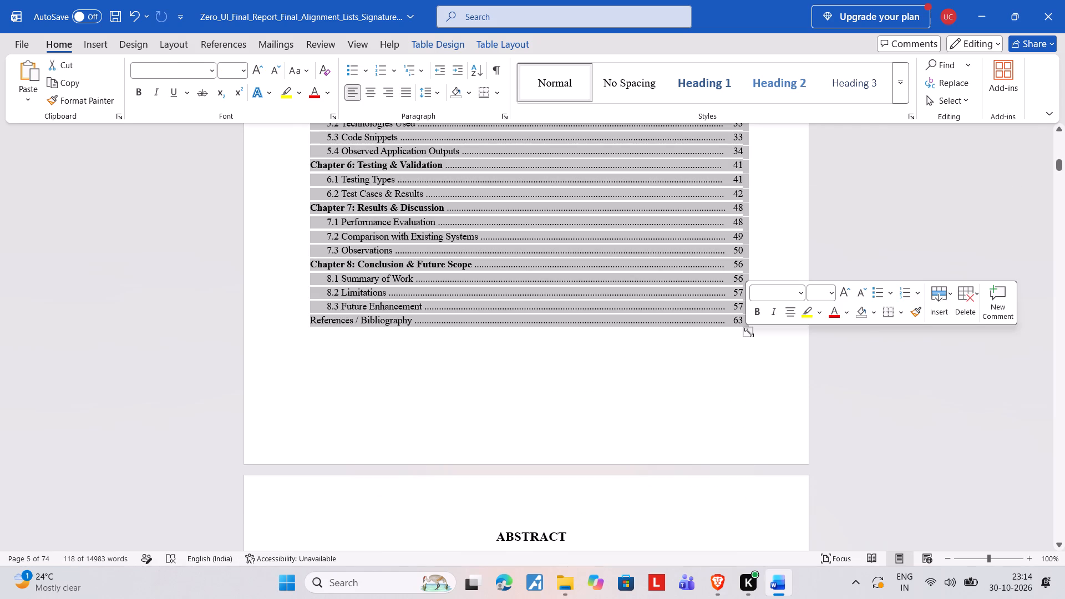
key(Delete)
Shrink the merged contents table's height so the Chapter 8 entries move up onto the first contents page.
scroll(749, 332, up, 18)
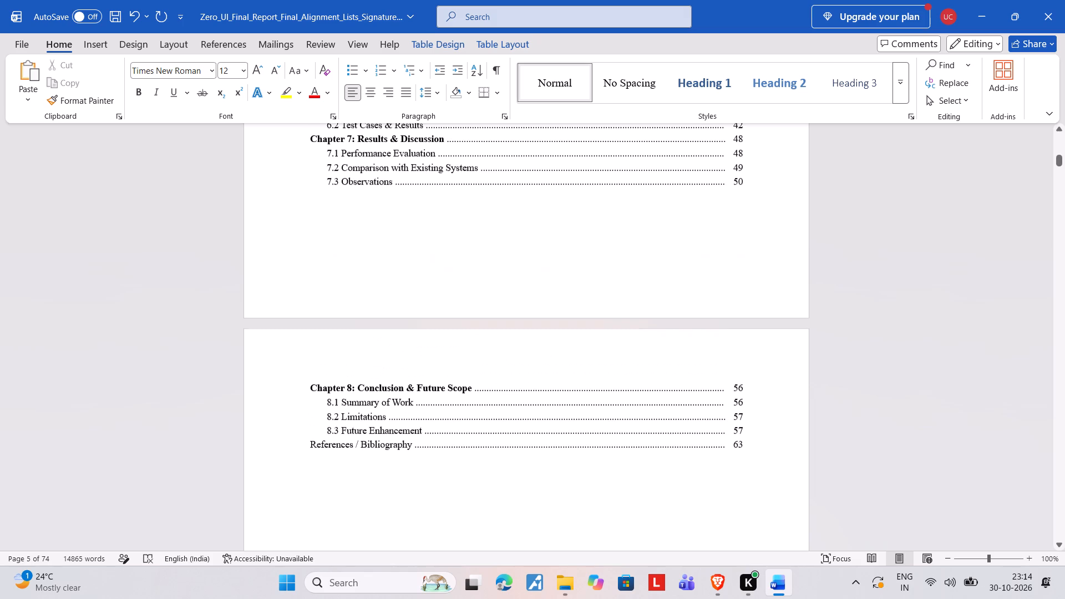
click(719, 415)
click(738, 451)
scroll(740, 503, down, 6)
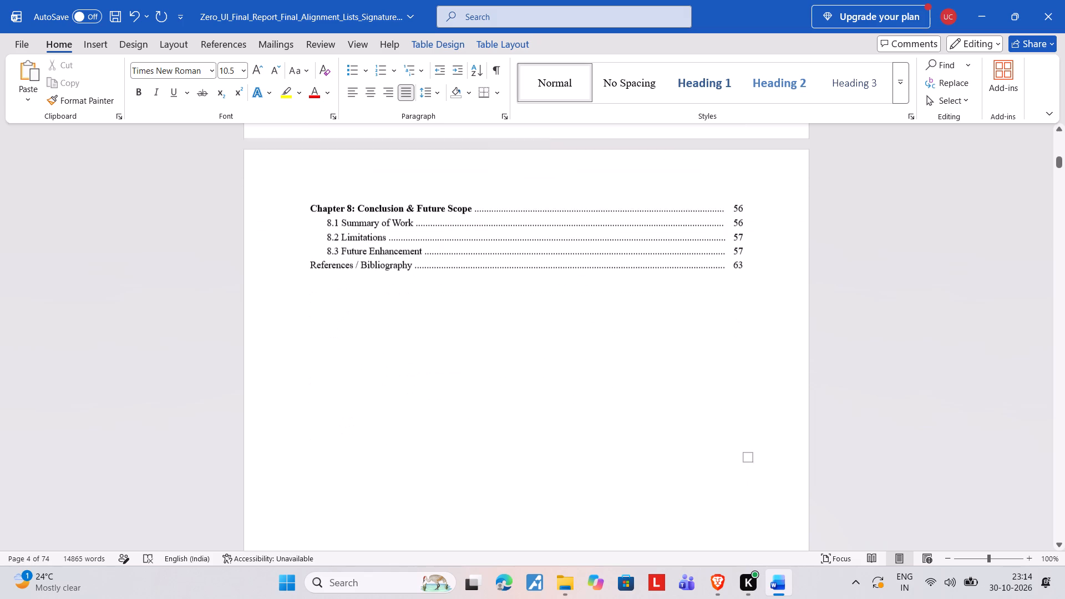
click(751, 441)
drag(751, 441, 749, 435)
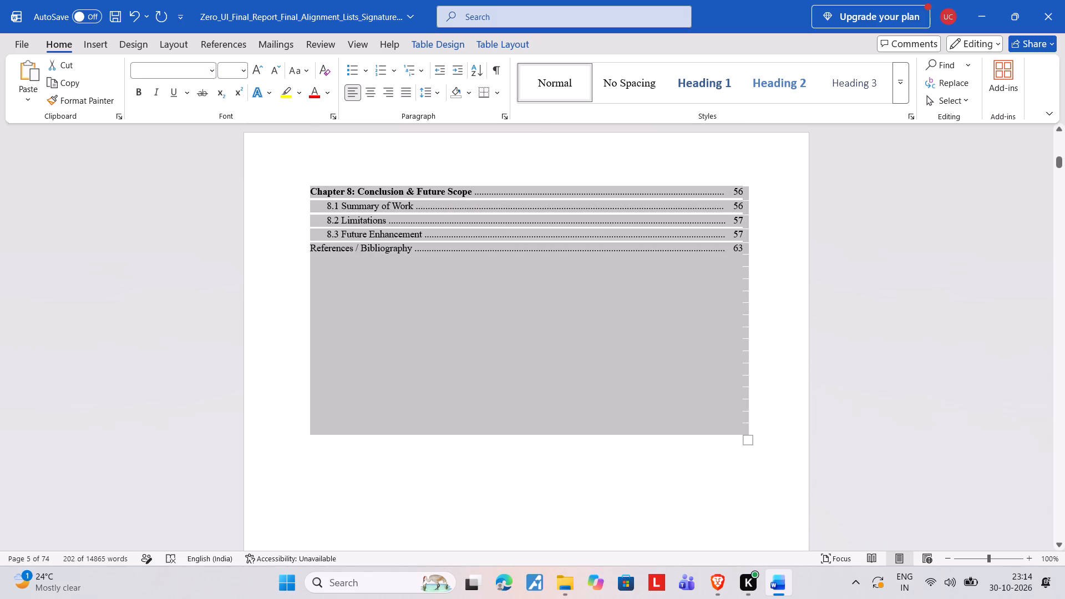
drag(749, 435, 744, 256)
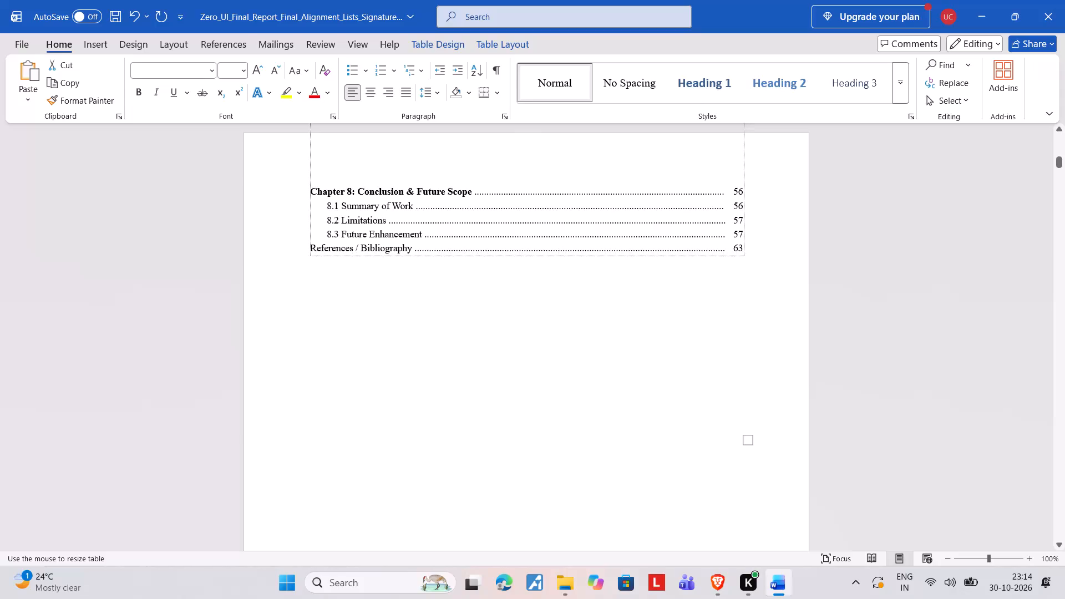
drag(744, 256, 745, 261)
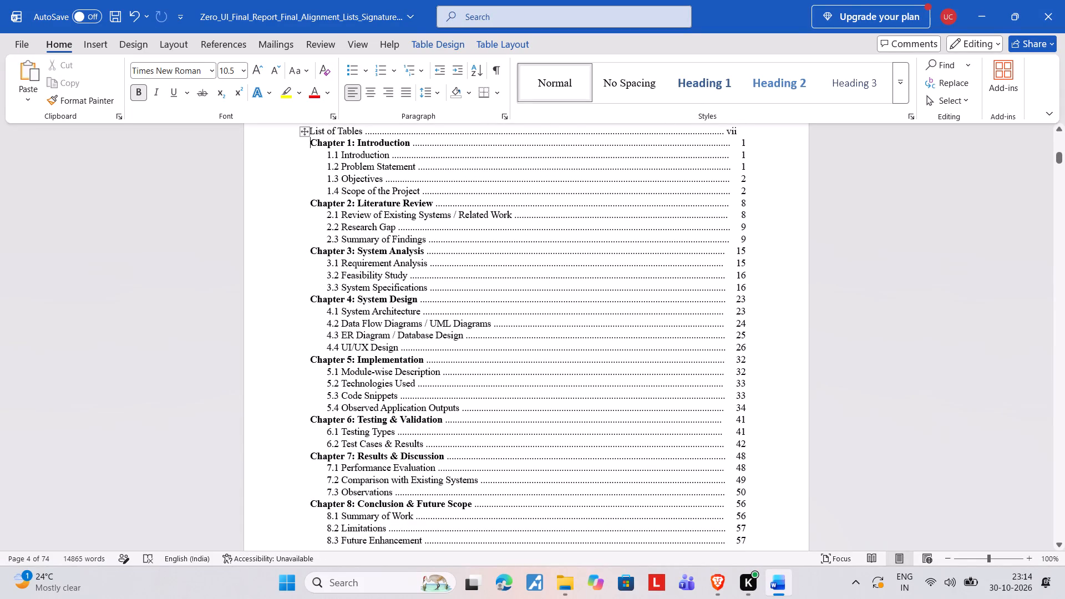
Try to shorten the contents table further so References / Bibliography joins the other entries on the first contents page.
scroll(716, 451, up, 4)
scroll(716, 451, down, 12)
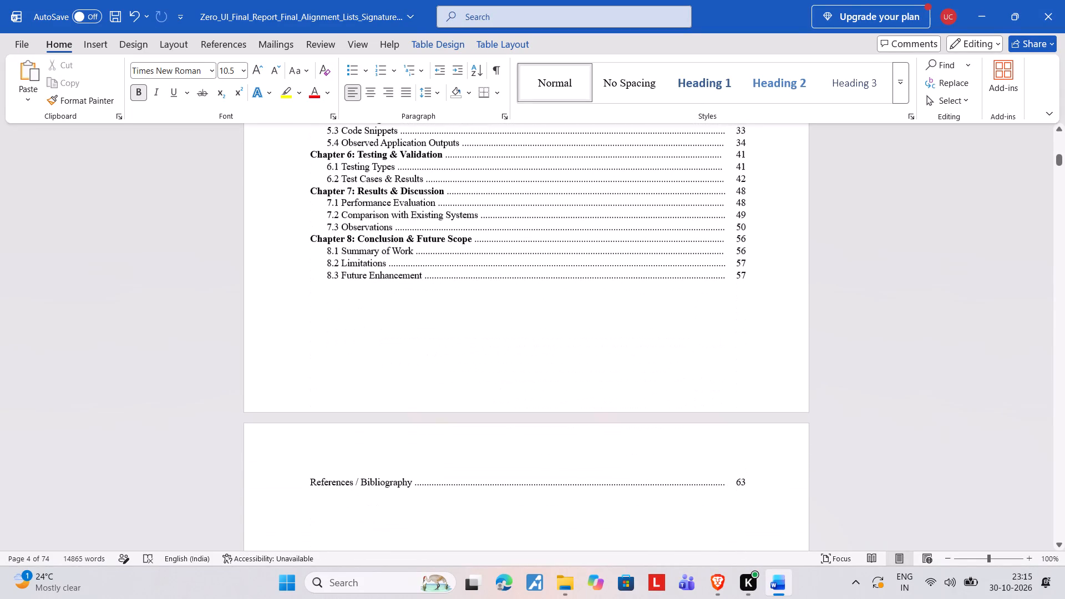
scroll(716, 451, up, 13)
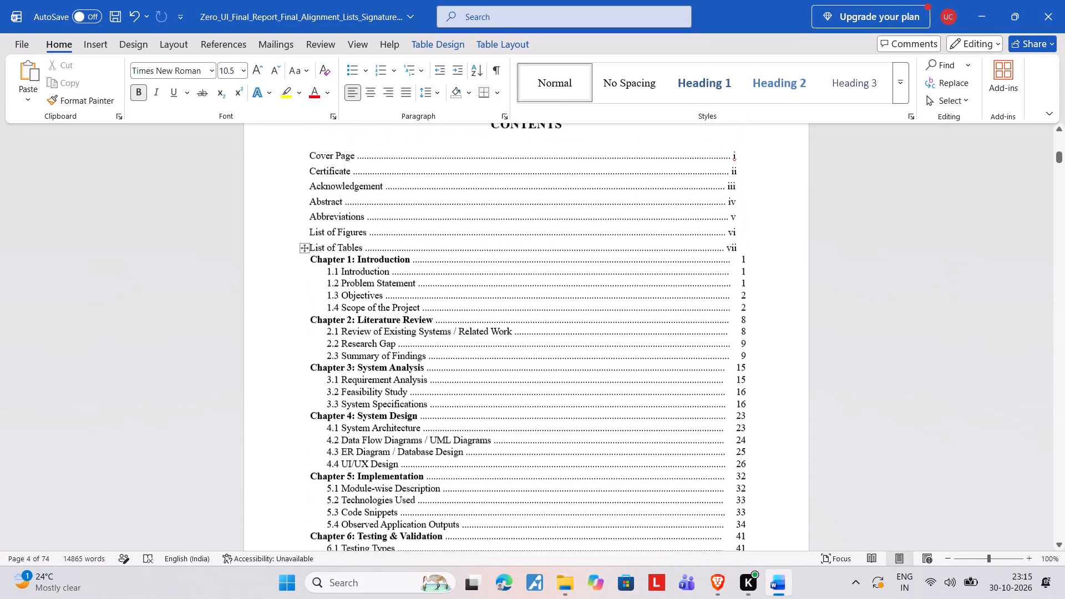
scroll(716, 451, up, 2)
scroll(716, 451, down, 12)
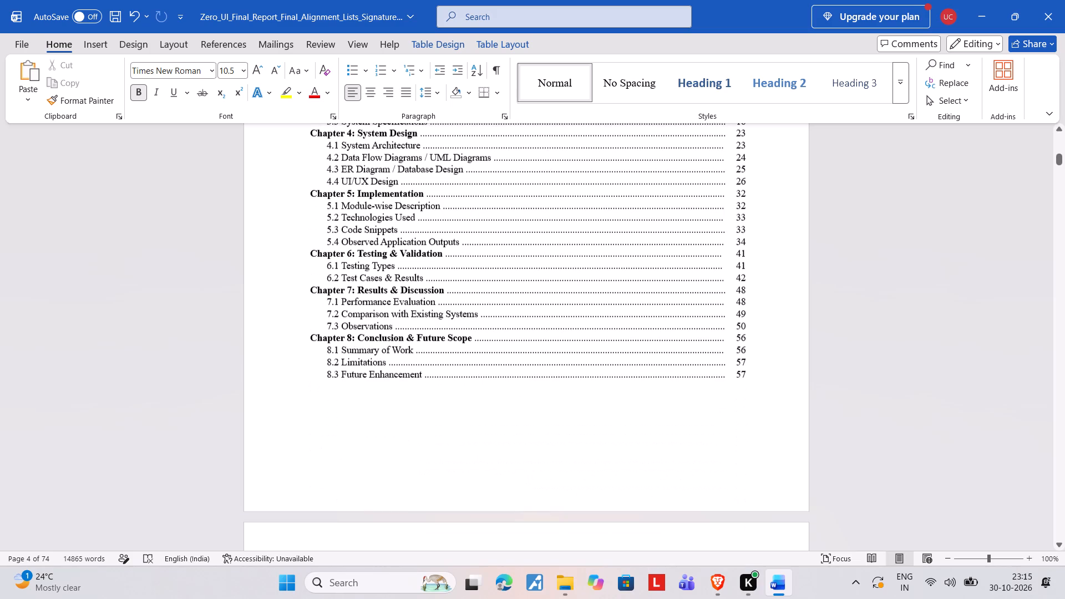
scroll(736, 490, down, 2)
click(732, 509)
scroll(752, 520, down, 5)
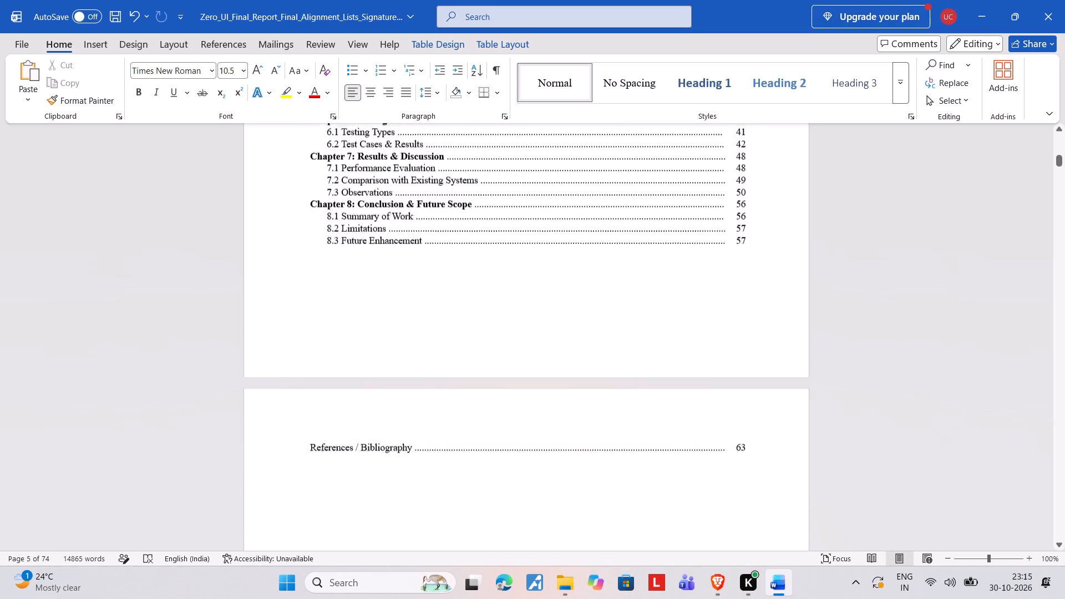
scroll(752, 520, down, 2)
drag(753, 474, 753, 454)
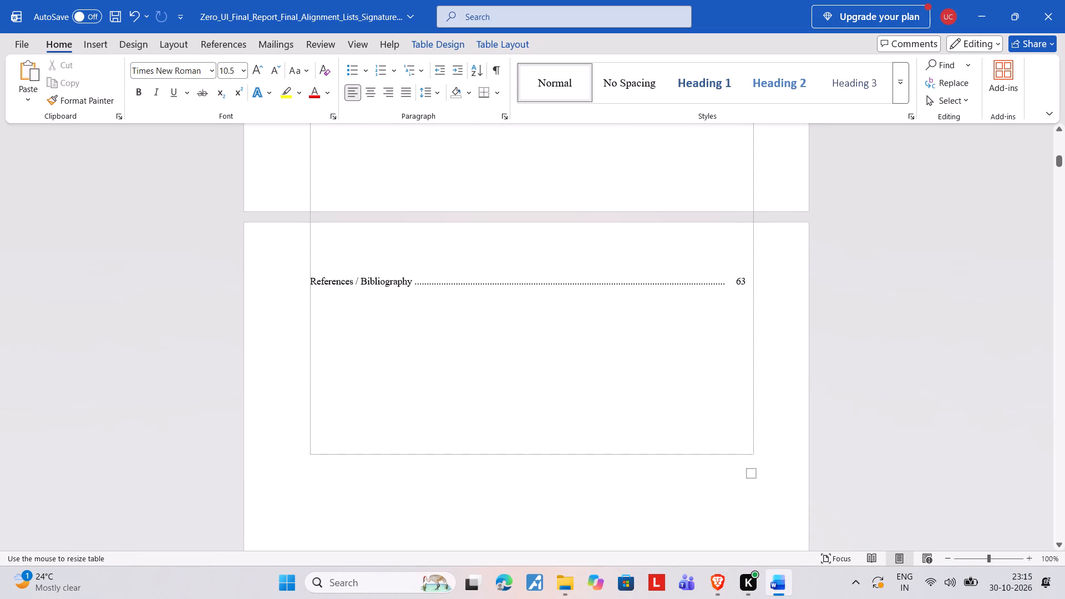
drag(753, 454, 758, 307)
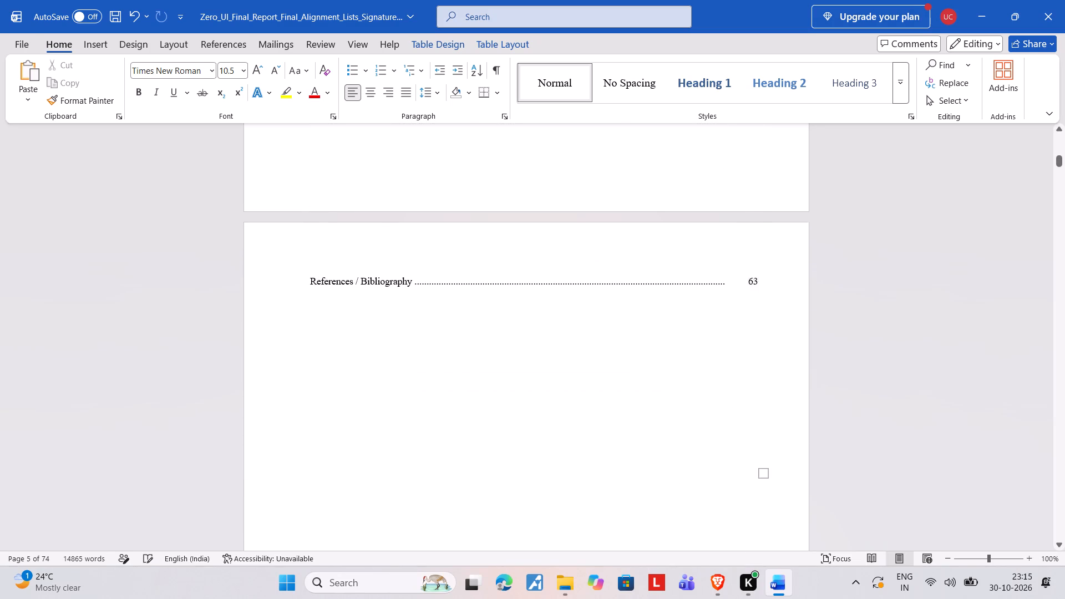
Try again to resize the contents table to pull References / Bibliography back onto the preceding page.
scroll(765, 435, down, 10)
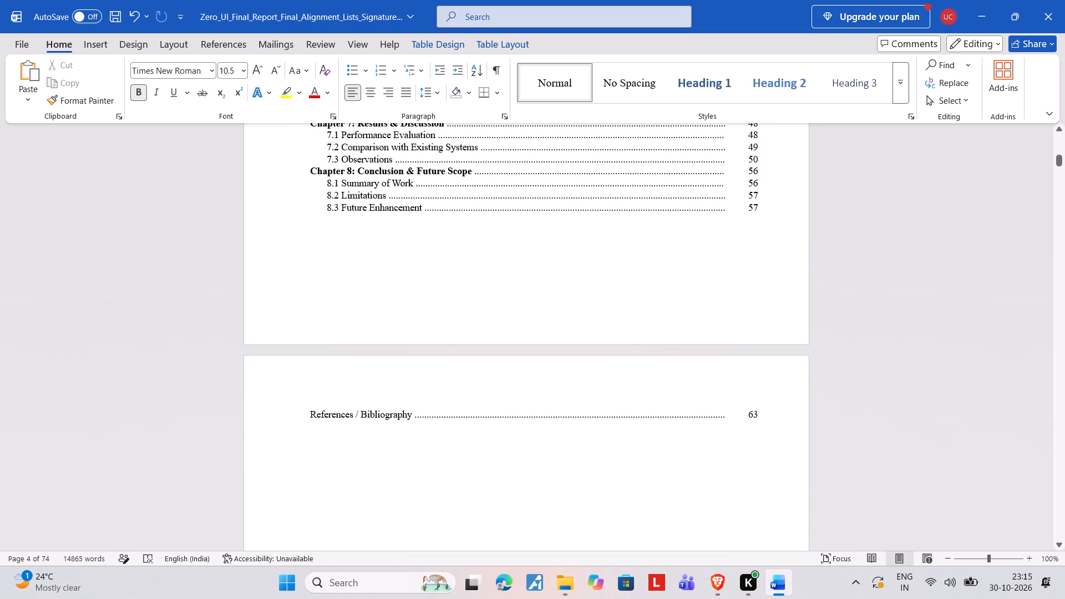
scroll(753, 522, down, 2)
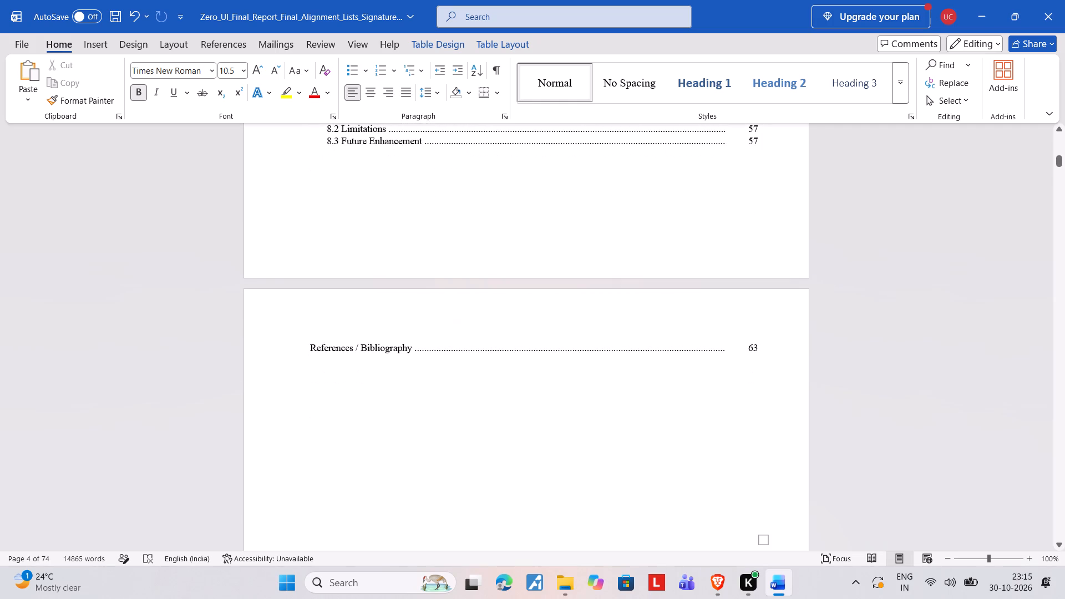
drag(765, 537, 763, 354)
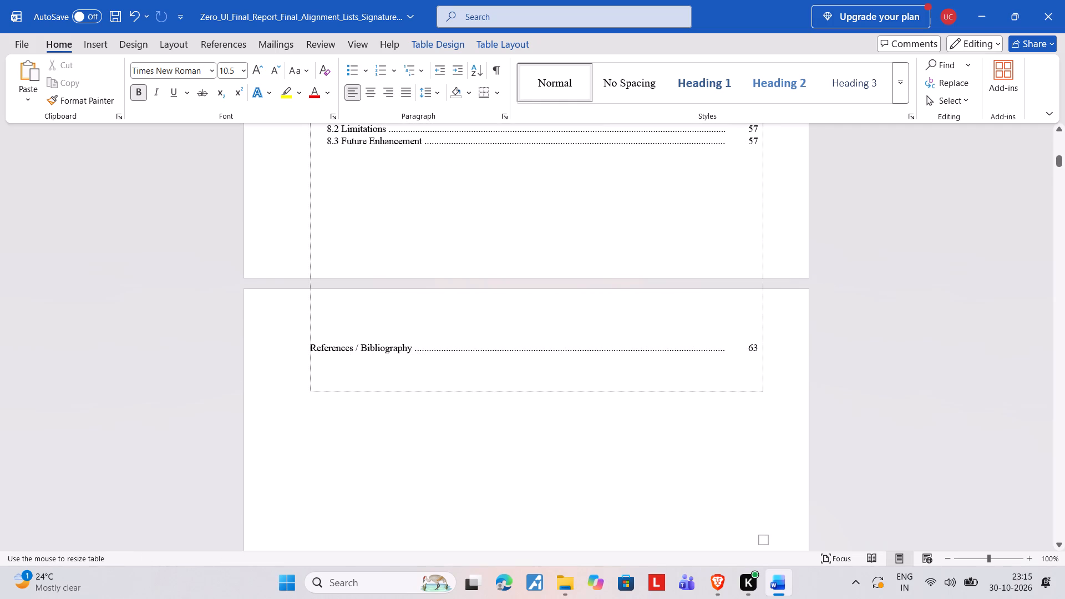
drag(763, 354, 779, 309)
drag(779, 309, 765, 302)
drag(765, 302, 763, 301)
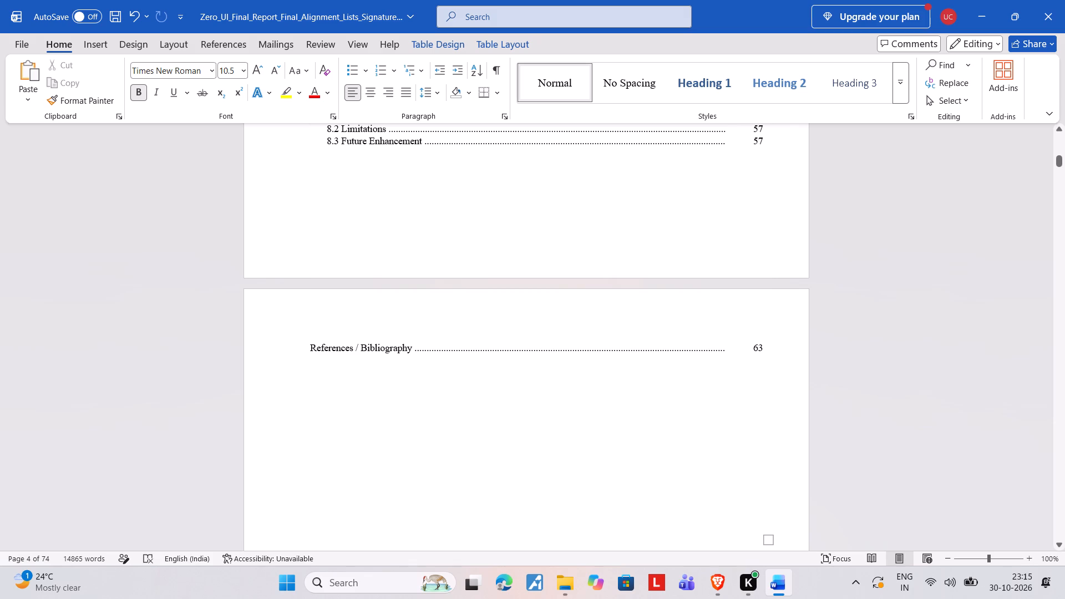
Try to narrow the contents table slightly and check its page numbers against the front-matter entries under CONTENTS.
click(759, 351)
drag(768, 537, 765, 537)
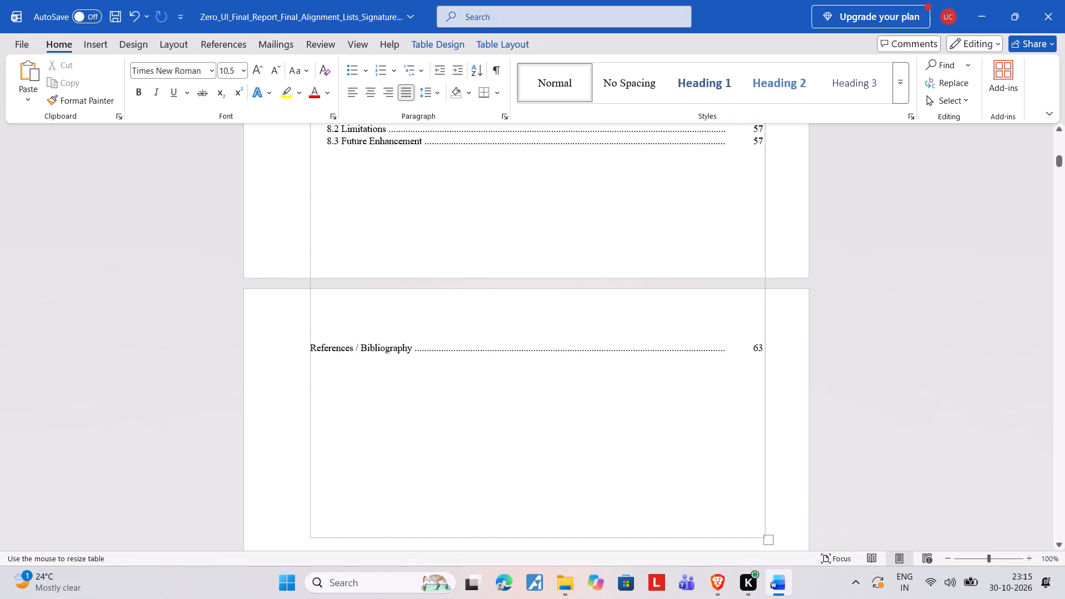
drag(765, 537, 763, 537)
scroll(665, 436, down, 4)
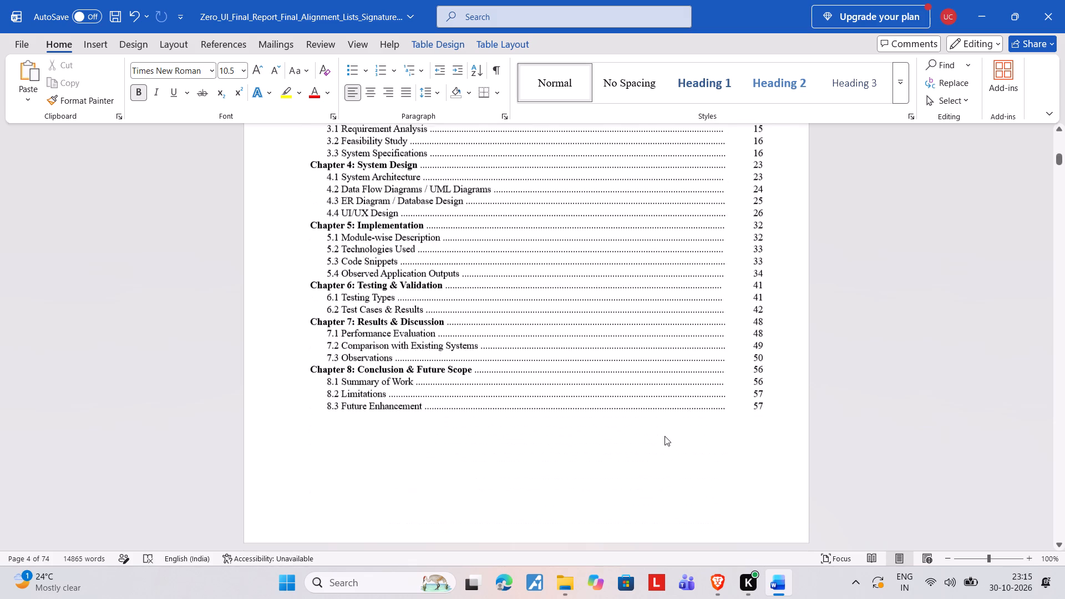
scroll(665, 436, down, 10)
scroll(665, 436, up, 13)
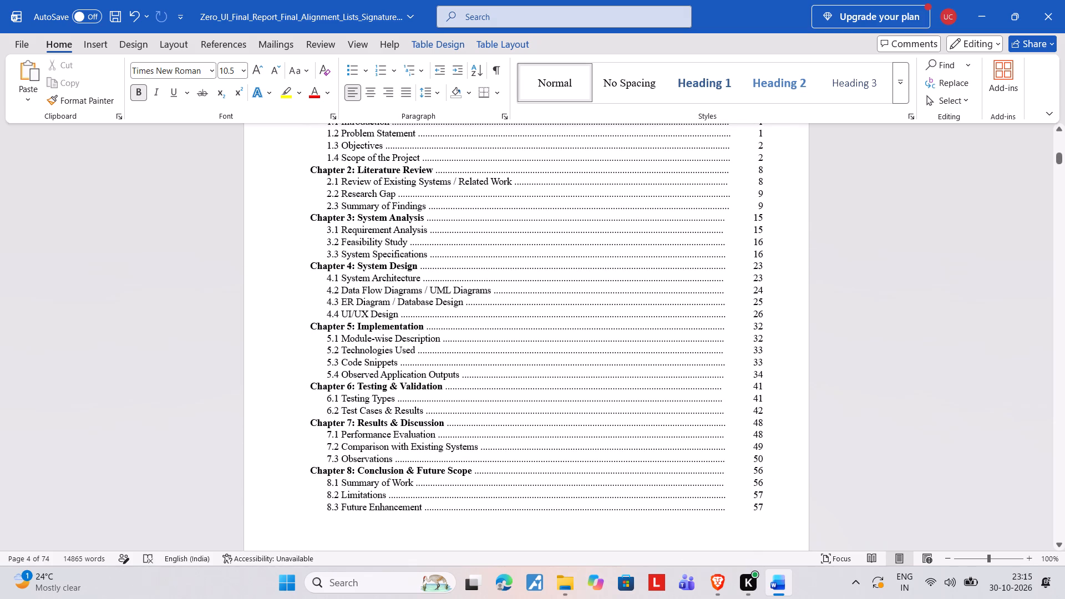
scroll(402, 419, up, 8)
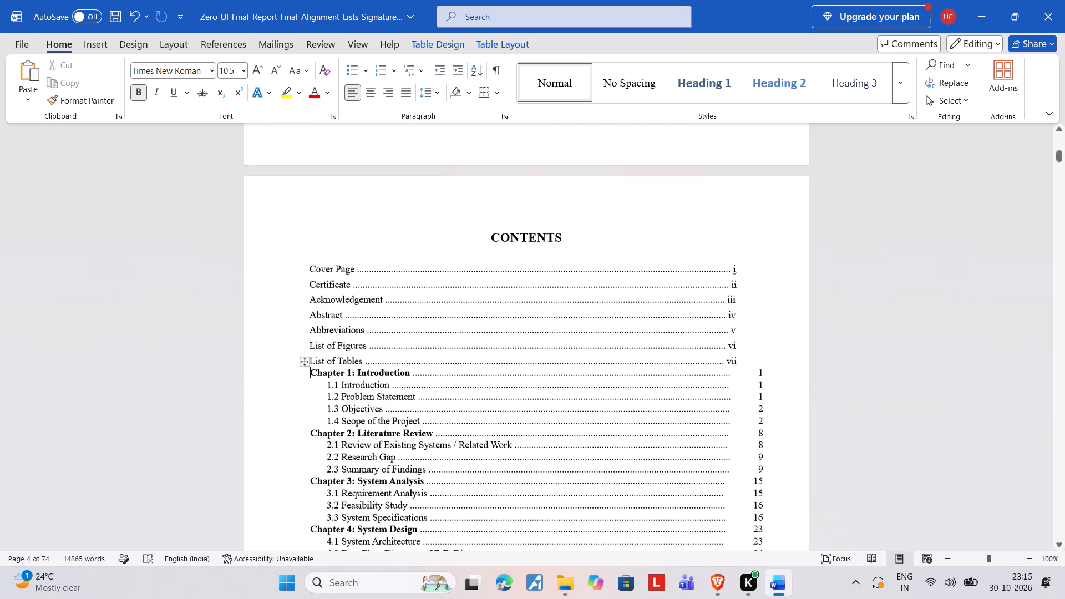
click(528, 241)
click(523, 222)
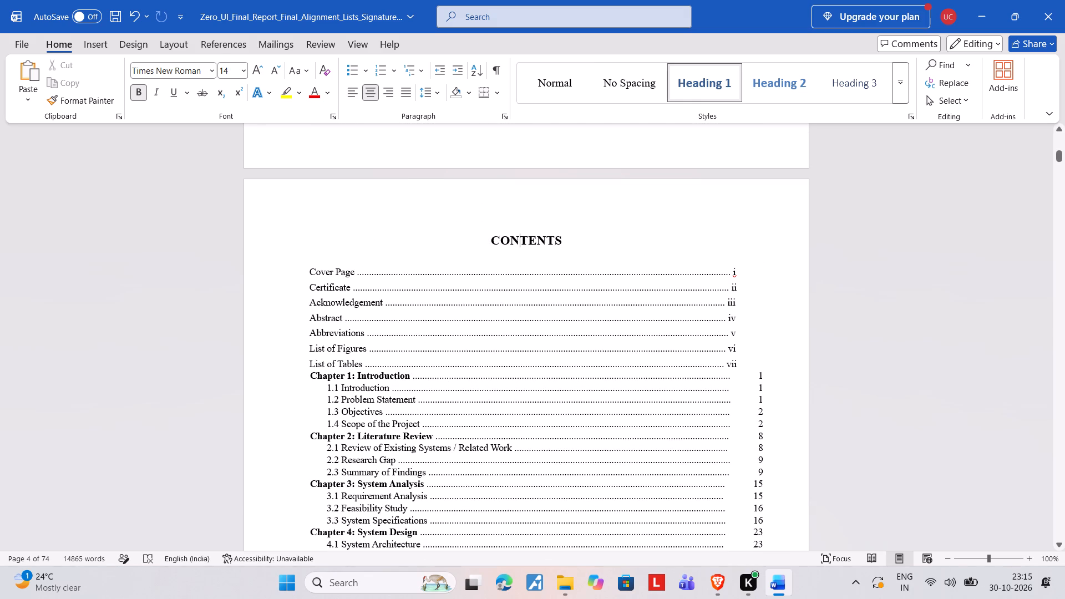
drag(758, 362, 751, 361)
Narrow the contents table so its page-number column sits close to the roman numerals of the front-matter entries.
scroll(769, 353, down, 13)
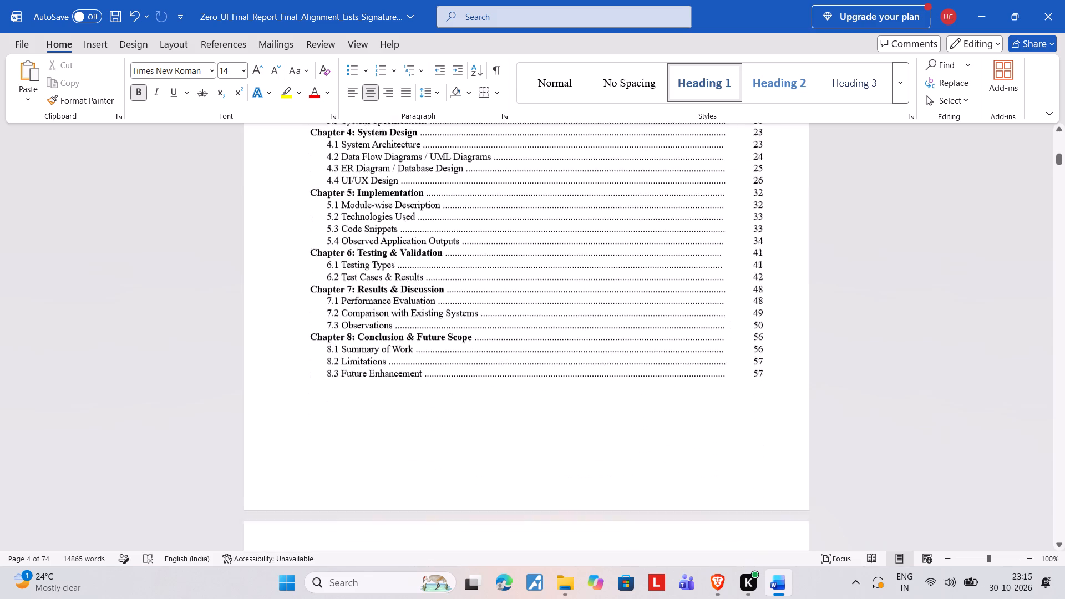
scroll(773, 361, down, 1)
scroll(754, 515, down, 4)
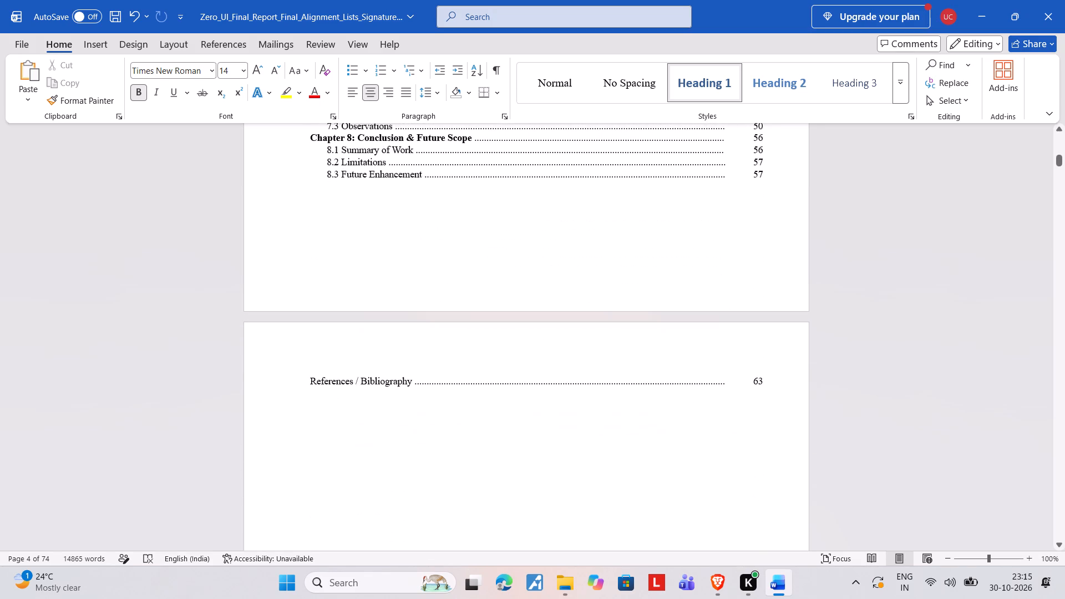
scroll(761, 519, down, 3)
drag(769, 476, 759, 474)
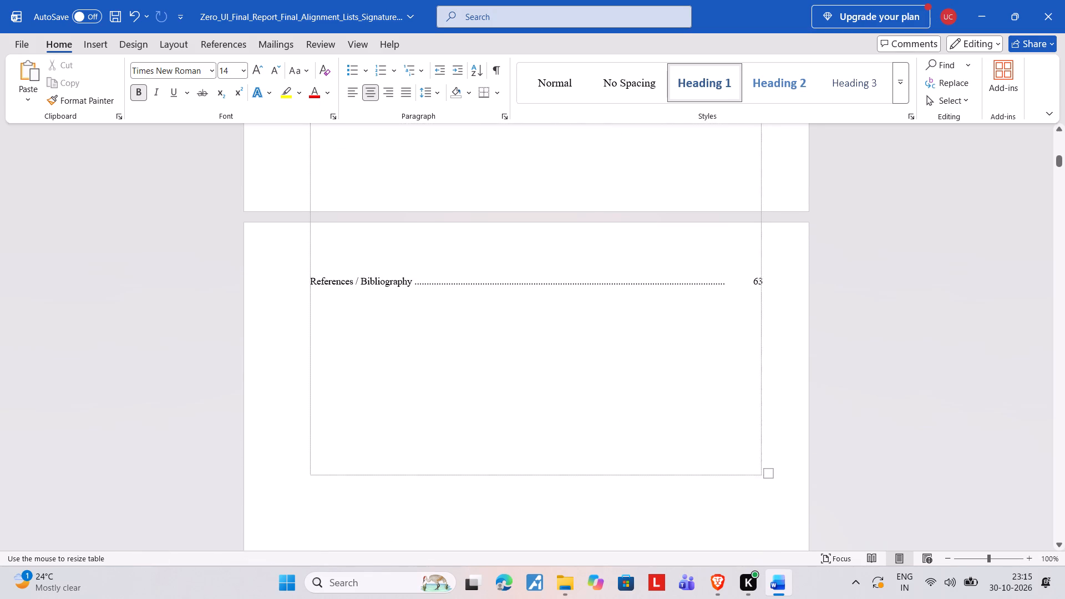
drag(759, 474, 742, 471)
Centre-align the lines from the CONTENTS heading through 1.1 Introduction.
scroll(725, 432, up, 2)
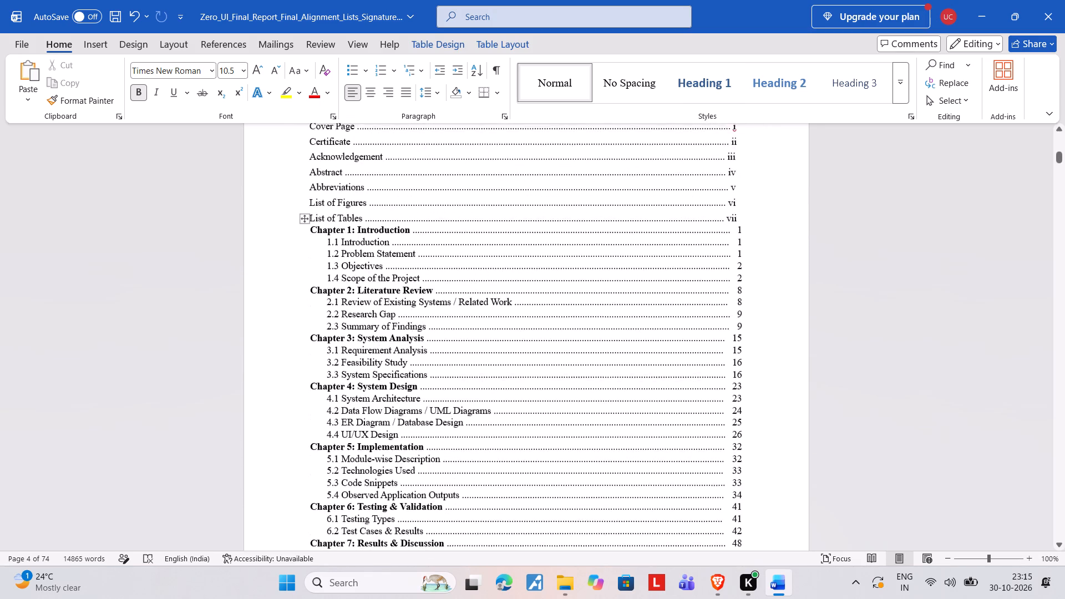
scroll(725, 432, up, 3)
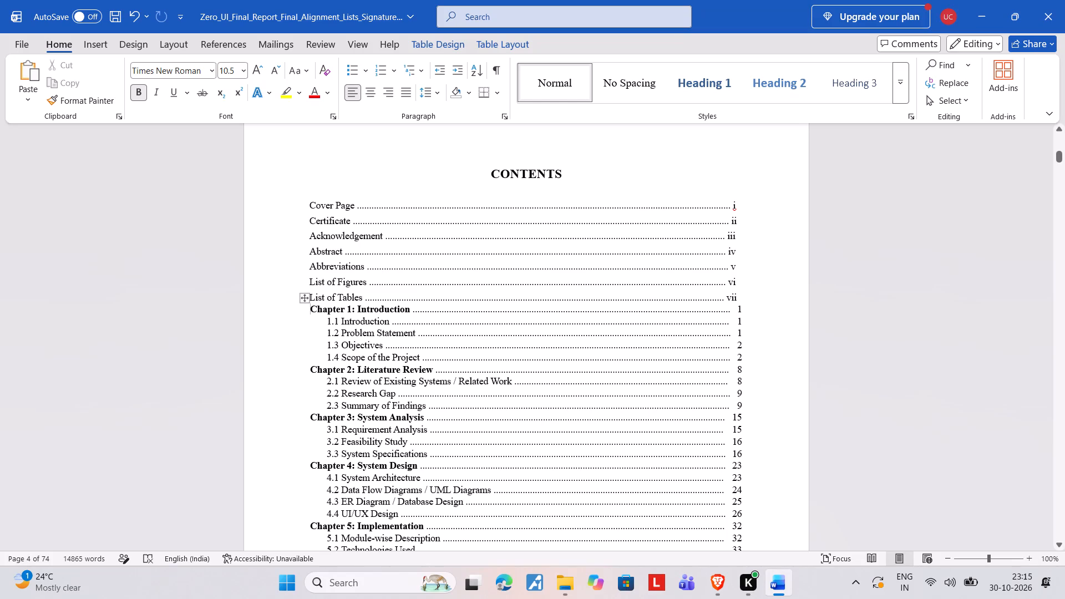
drag(296, 199, 686, 297)
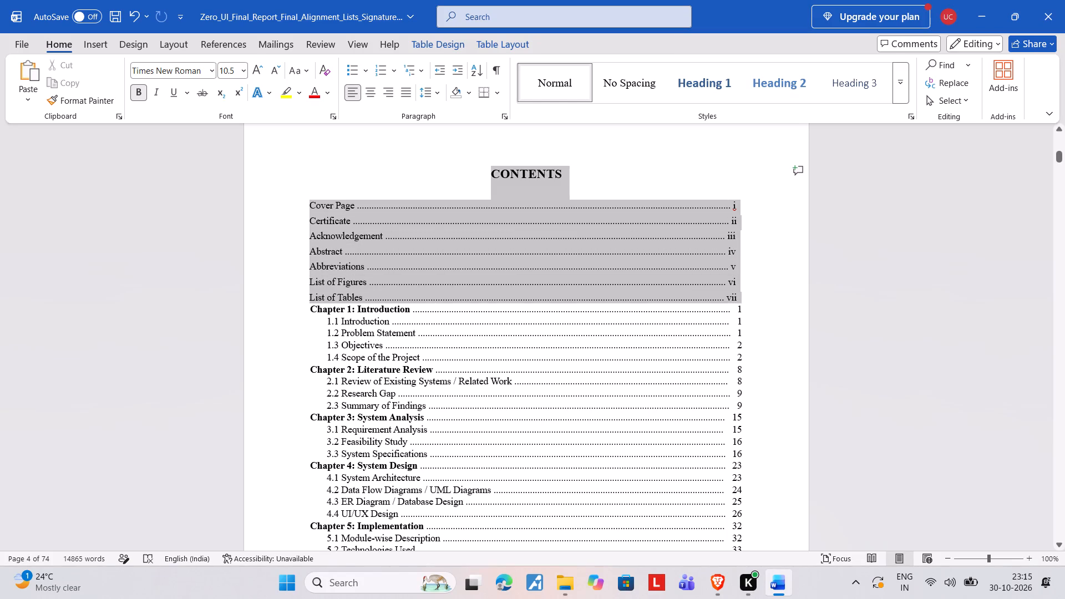
drag(686, 297, 699, 325)
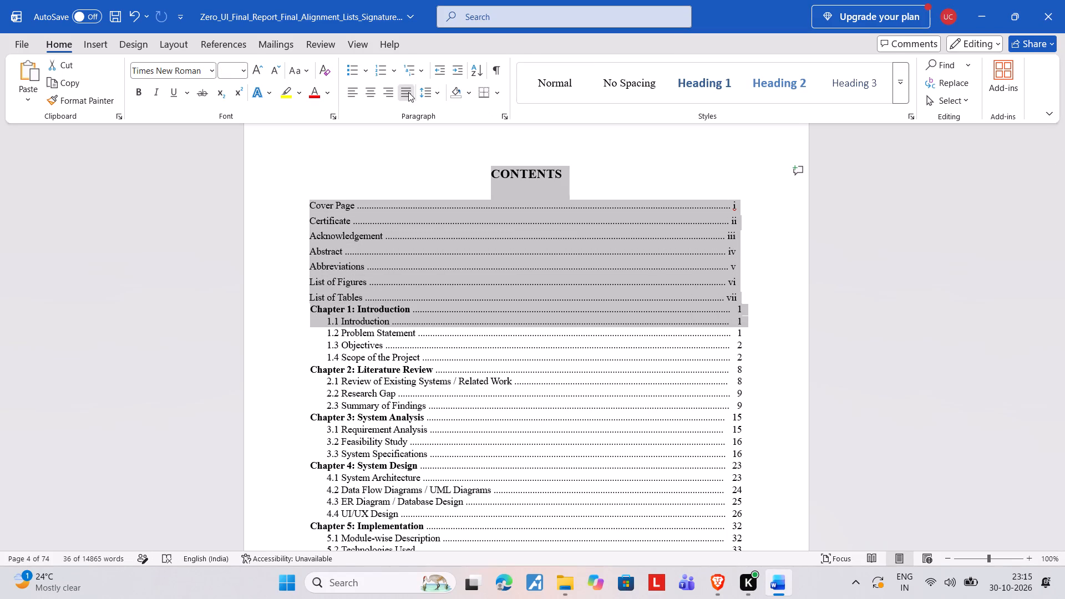
click(408, 92)
click(408, 92)
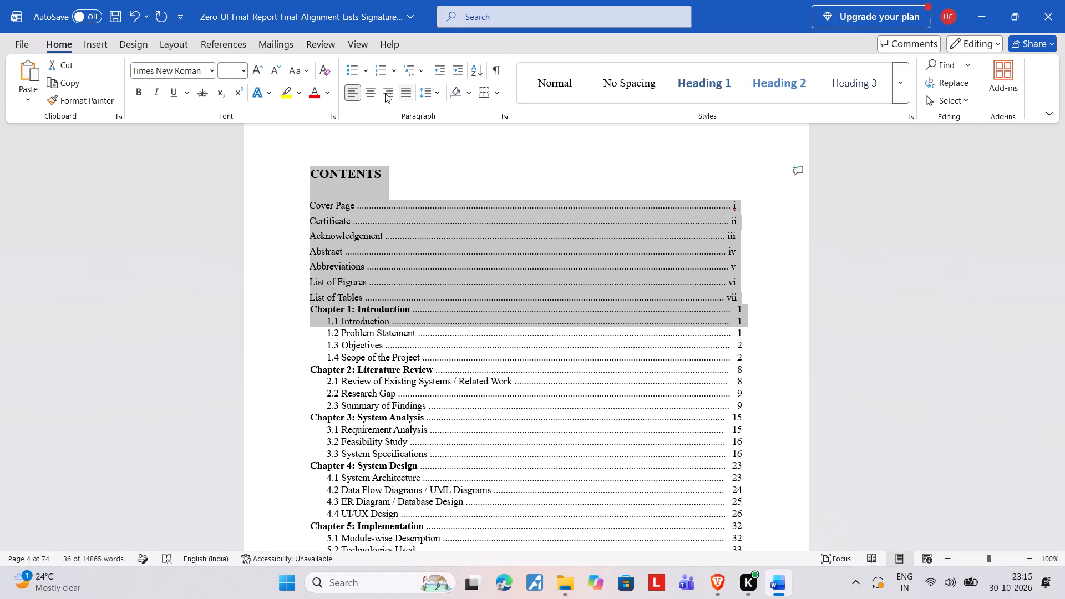
click(372, 91)
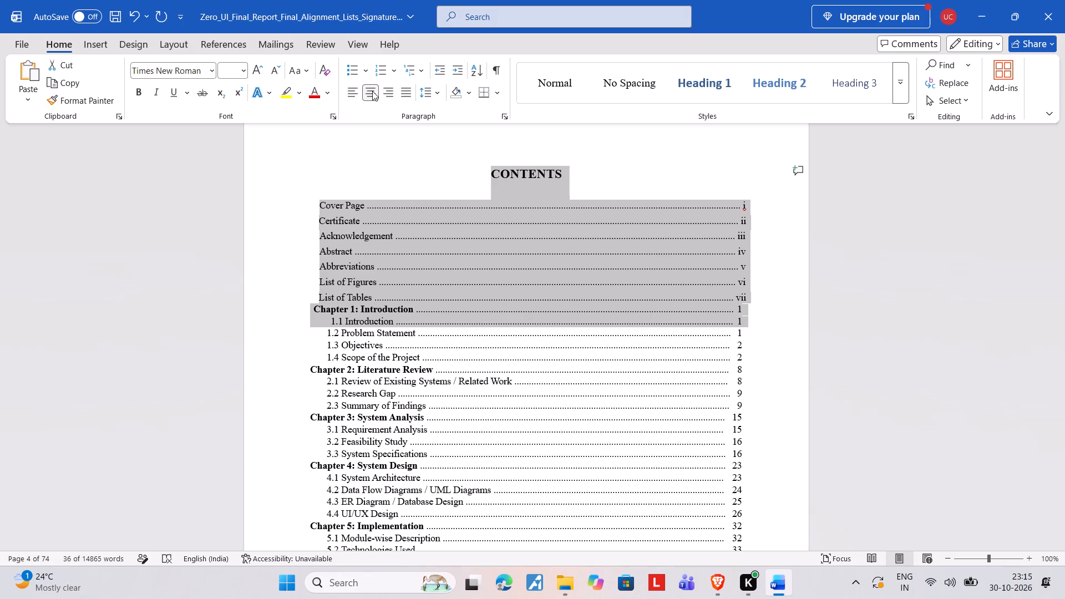
click(288, 242)
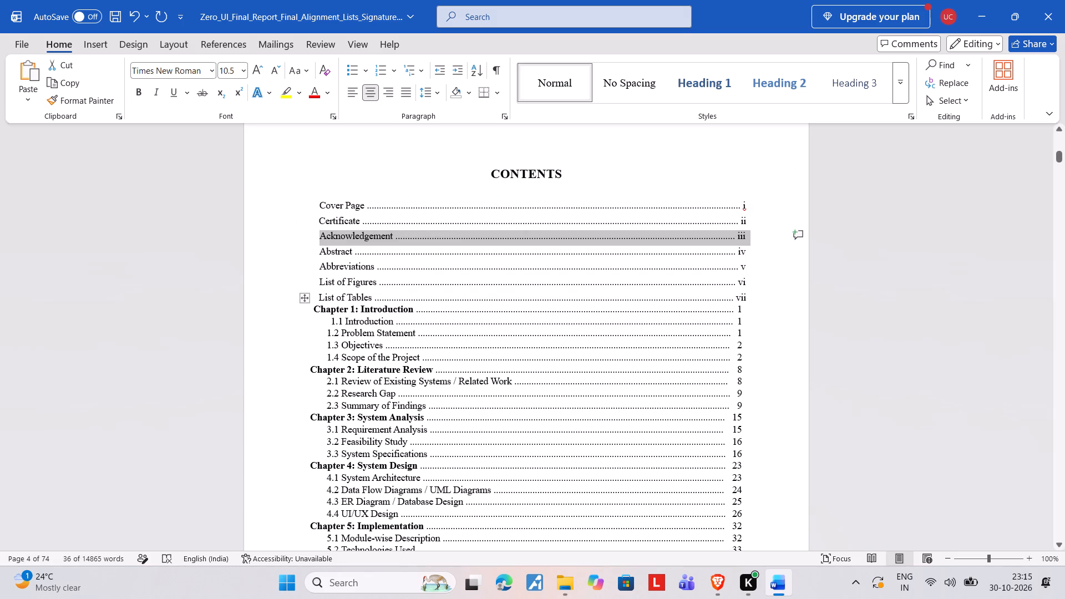
Justify the contents entries 1.1 Introduction through 1.4 Scope of the Project.
click(947, 407)
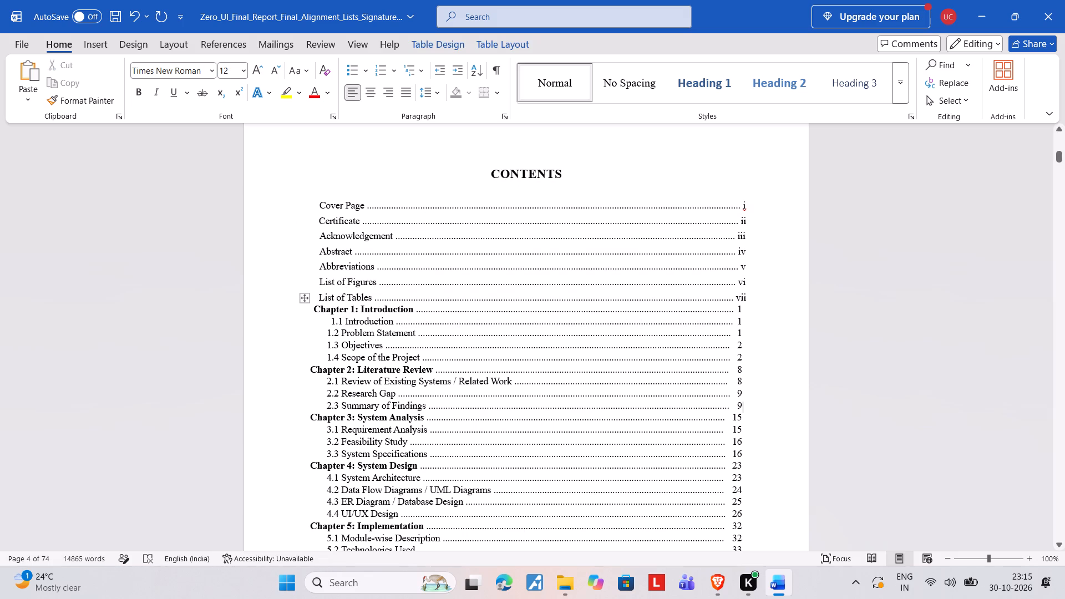
drag(326, 322, 640, 353)
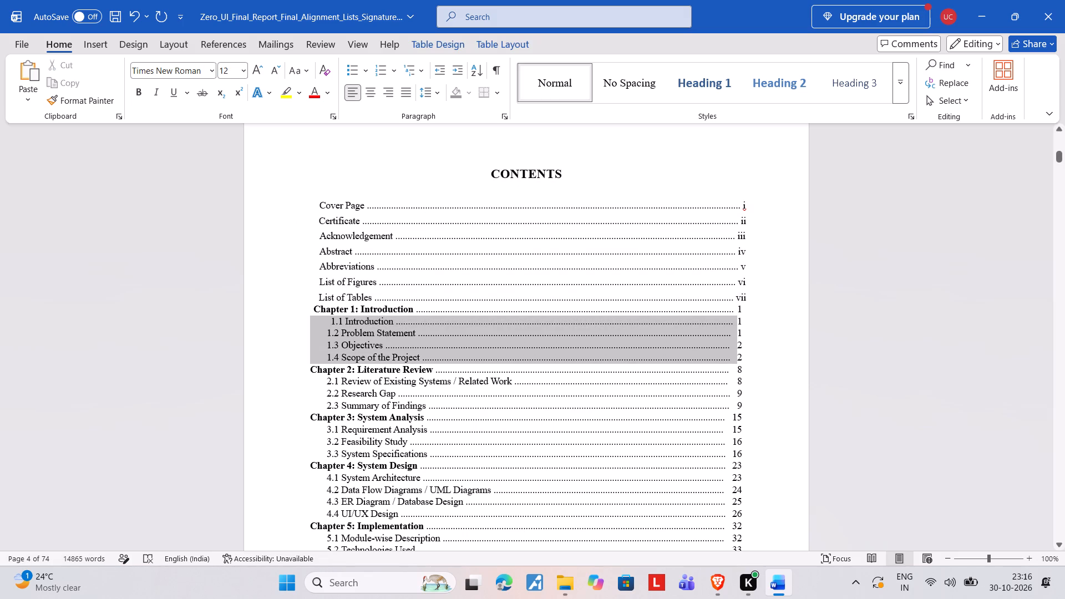
drag(640, 353, 686, 354)
click(409, 93)
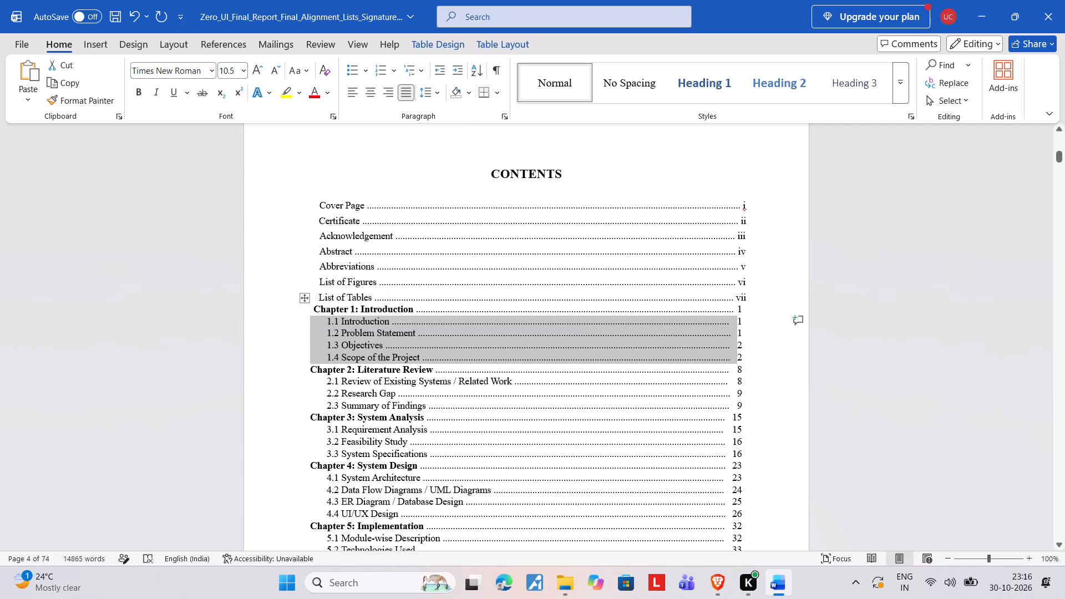
Justify the front-matter entries from Cover Page through List of Tables under the CONTENTS heading.
drag(317, 204, 656, 295)
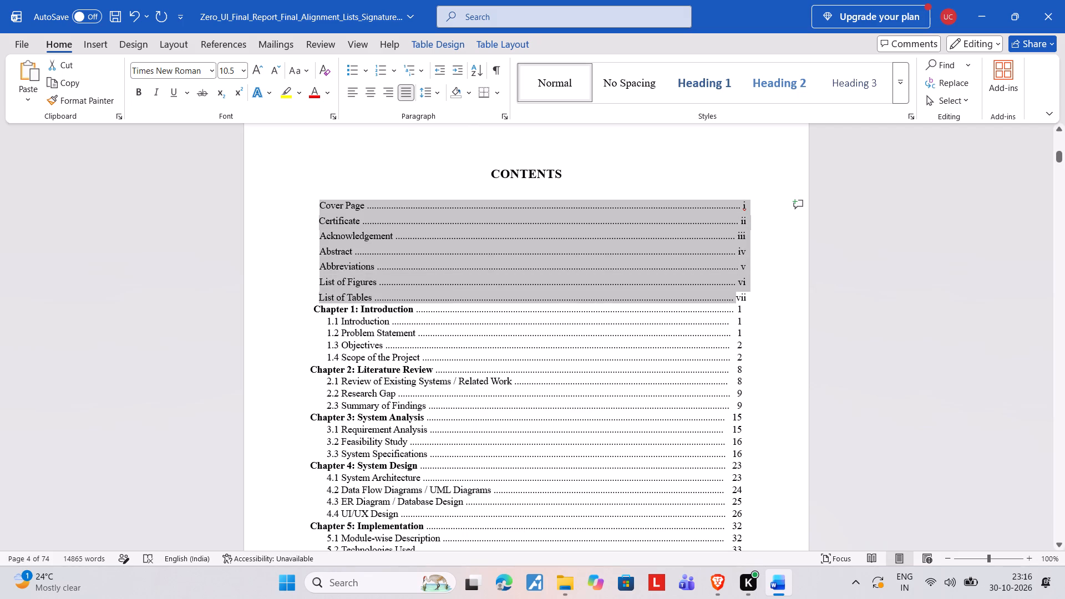
drag(656, 295, 763, 293)
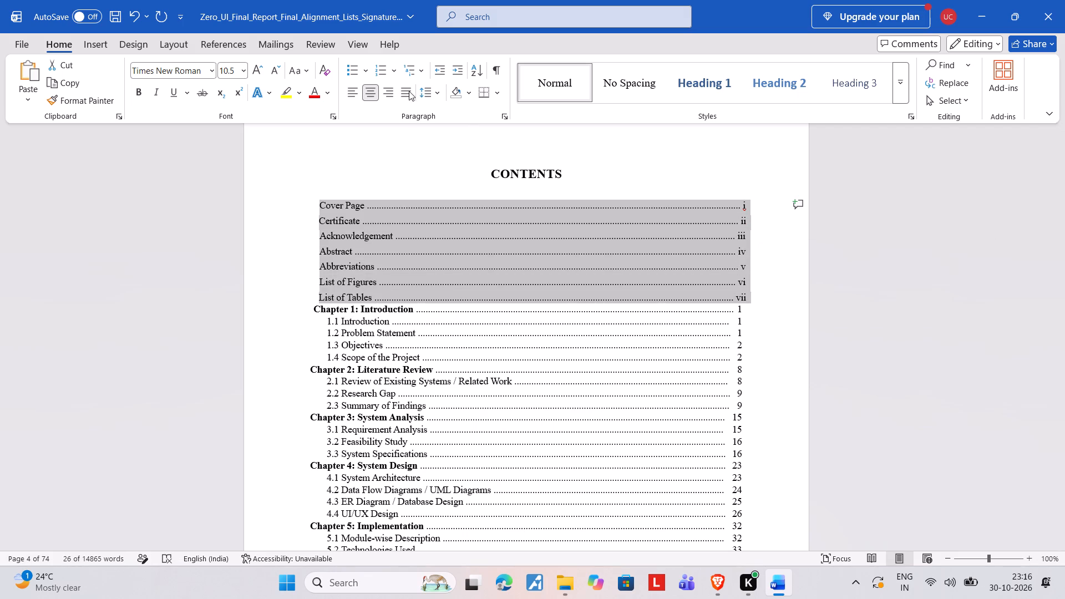
click(409, 91)
click(946, 454)
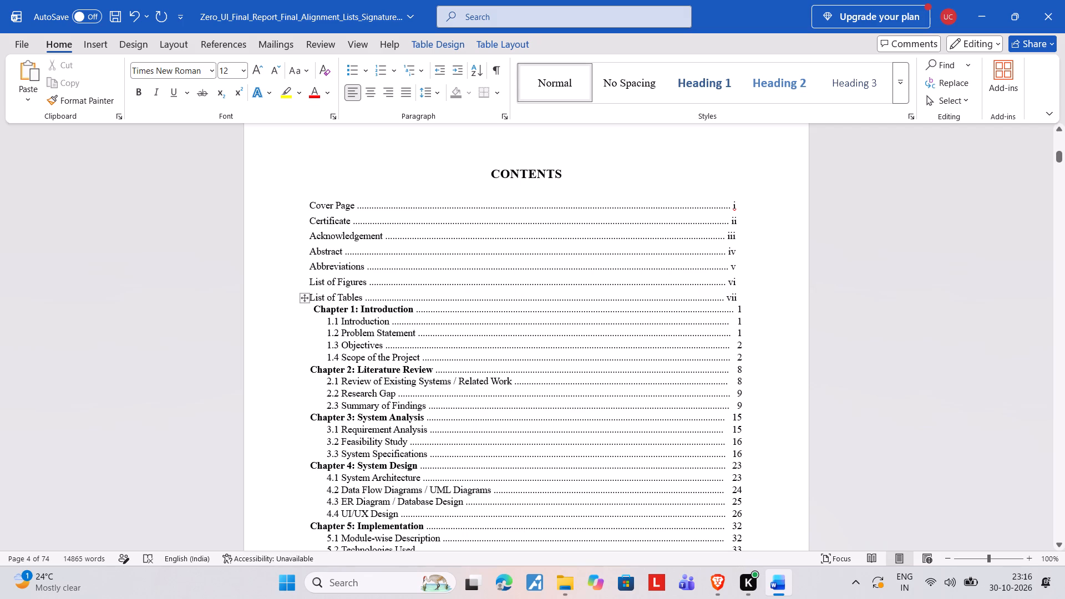
Lengthen the dot leaders of the Cover Page and Certificate entries by one dot each to shift their roman numerals outward.
click(728, 207)
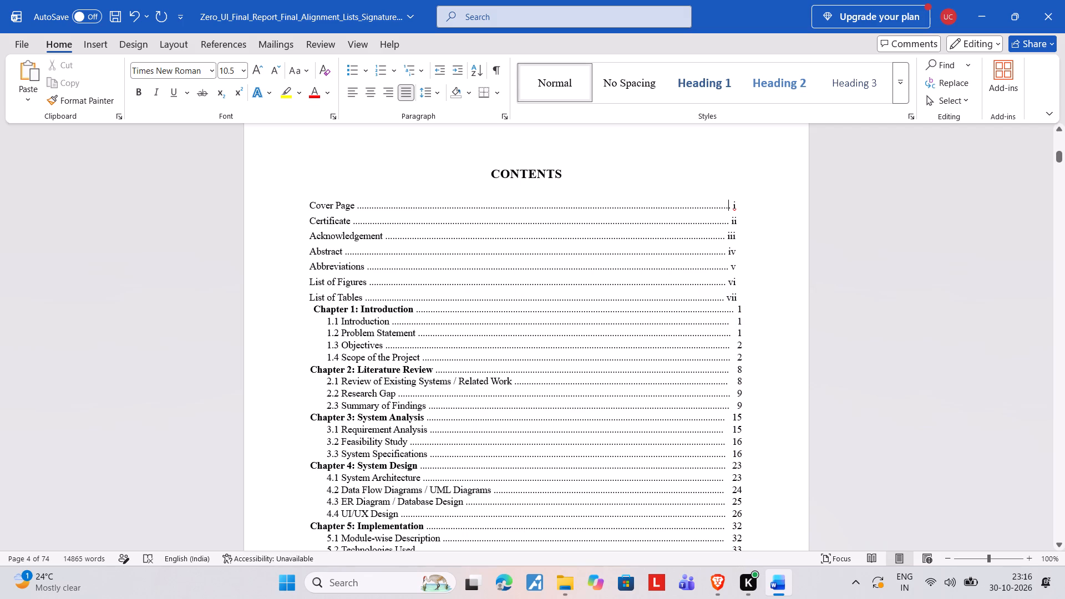
key(Right)
key(period)
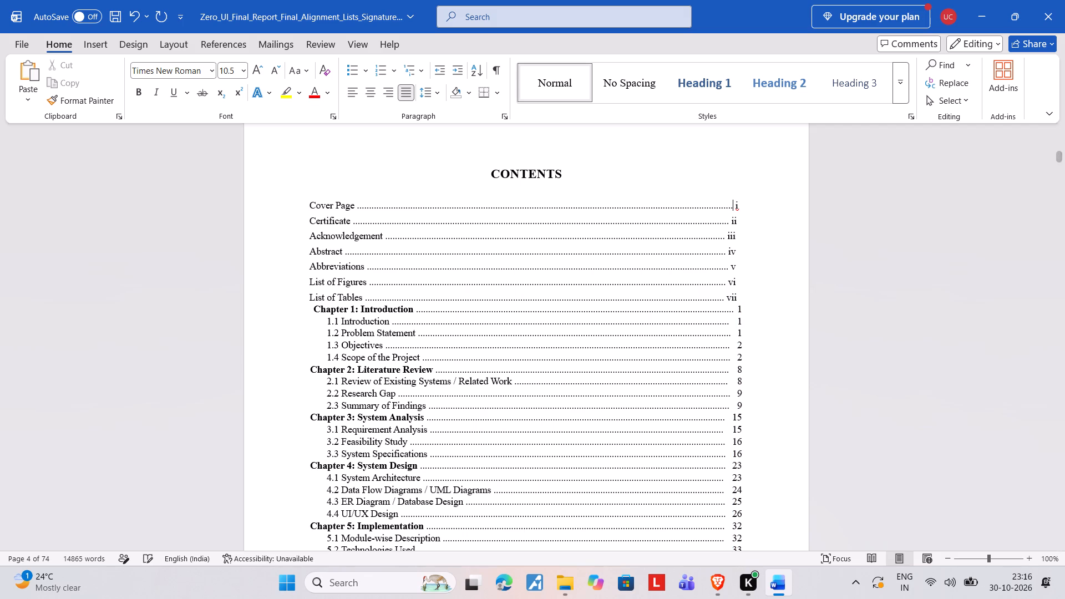
key(Down)
key(Left)
double_click(933, 242)
key(Left)
key(Up)
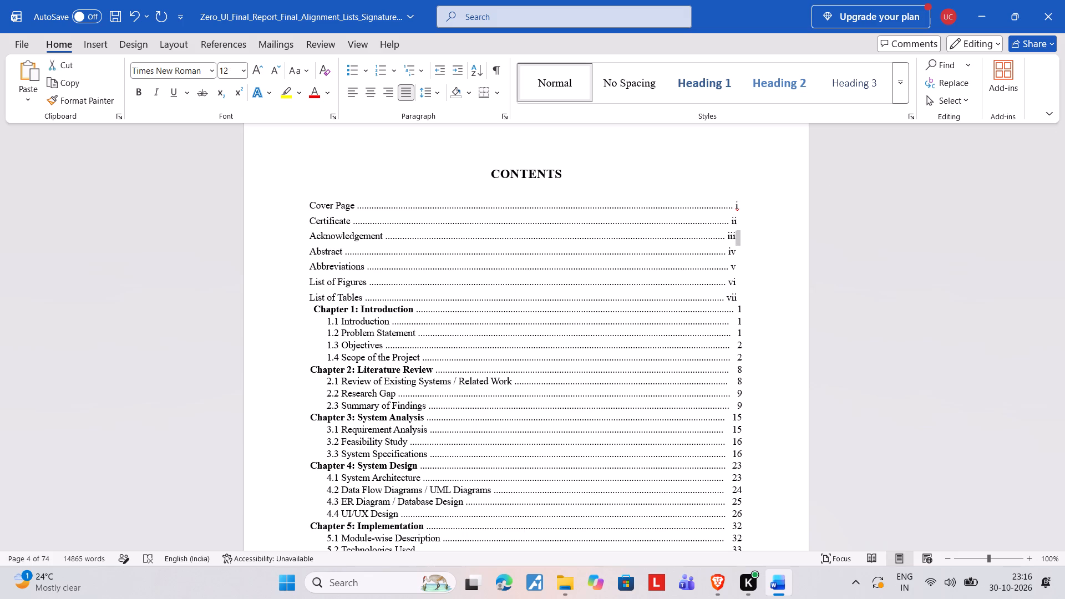
key(Left)
key(Left)
key(Left)
text(..)
key(Down)
key(Up)
key(BackSpace)
Lengthen the dot leaders of the Acknowledgement and Abstract entries by two dots each to line up their roman numerals.
key(Down)
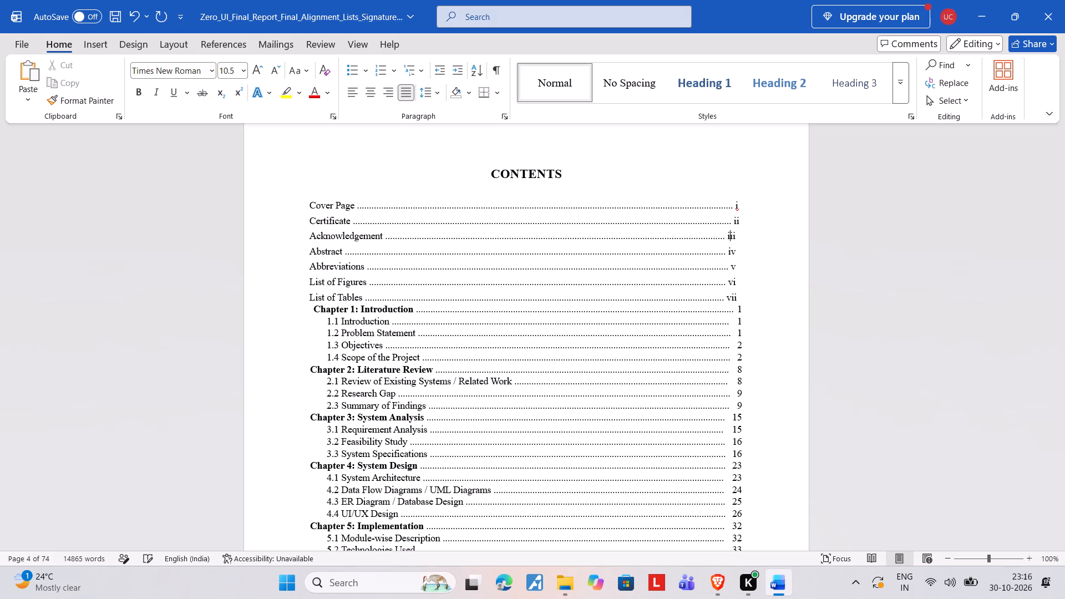
key(Left)
key(Left)
text(..)
key(period)
key(BackSpace)
key(Down)
key(Down)
key(Left)
key(Left)
key(Up)
text(..)
Add one leader dot to the Abbreviations entry and two each to List of Figures and List of Tables.
key(Down)
key(Left)
key(period)
key(Down)
key(Left)
key(Left)
text(..)
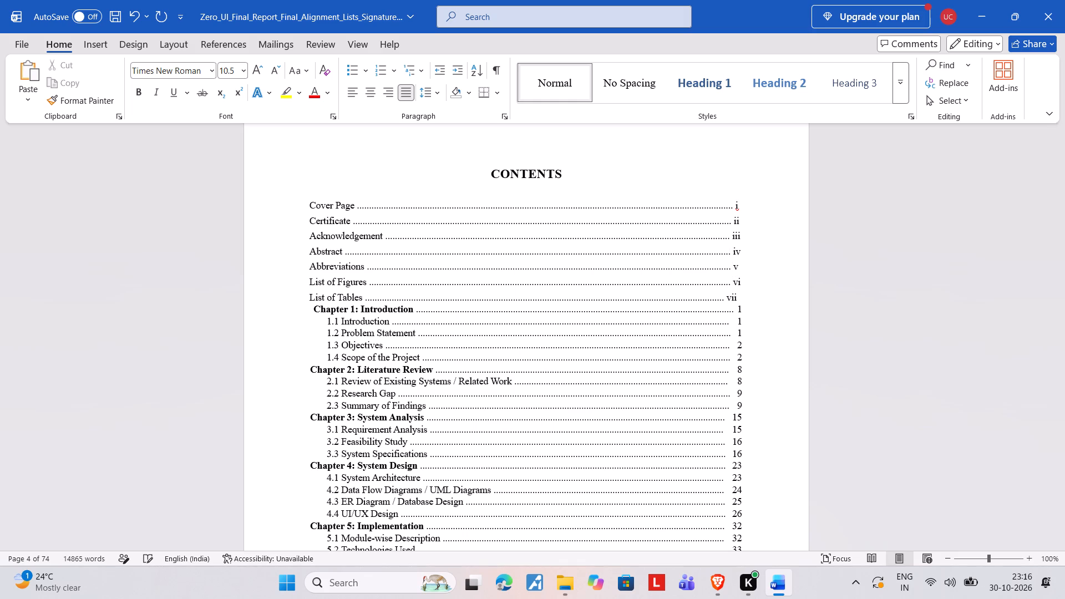
key(Down)
key(Left)
key(Left)
text(..)
key(period)
key(BackSpace)
Examine the contents table's page break and the empty space between 8.3 Future Enhancement and References / Bibliography.
scroll(593, 451, down, 6)
scroll(593, 451, up, 3)
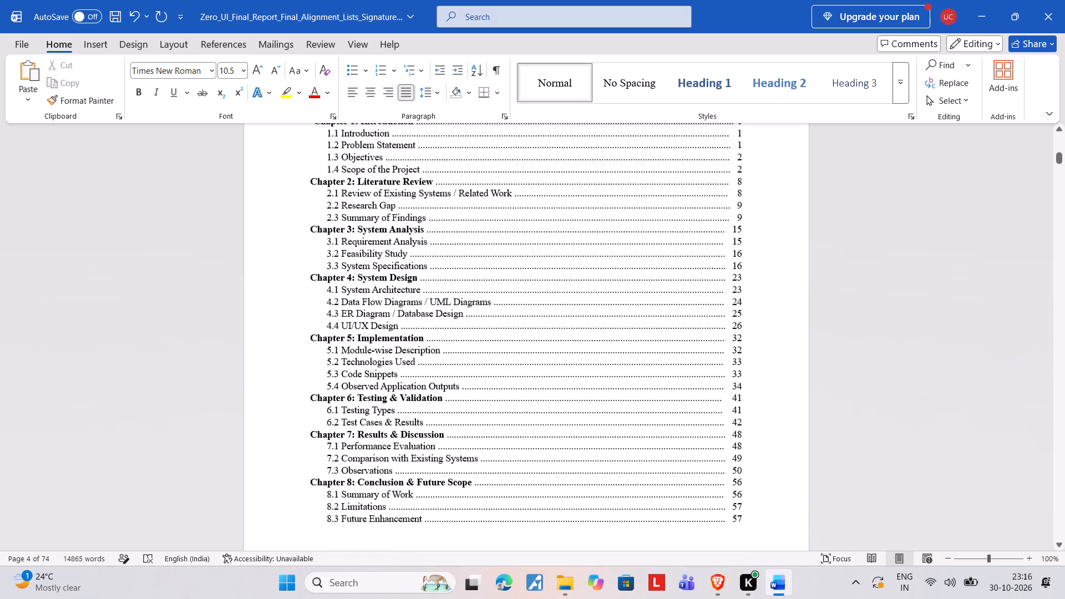
scroll(593, 451, up, 1)
scroll(593, 451, down, 10)
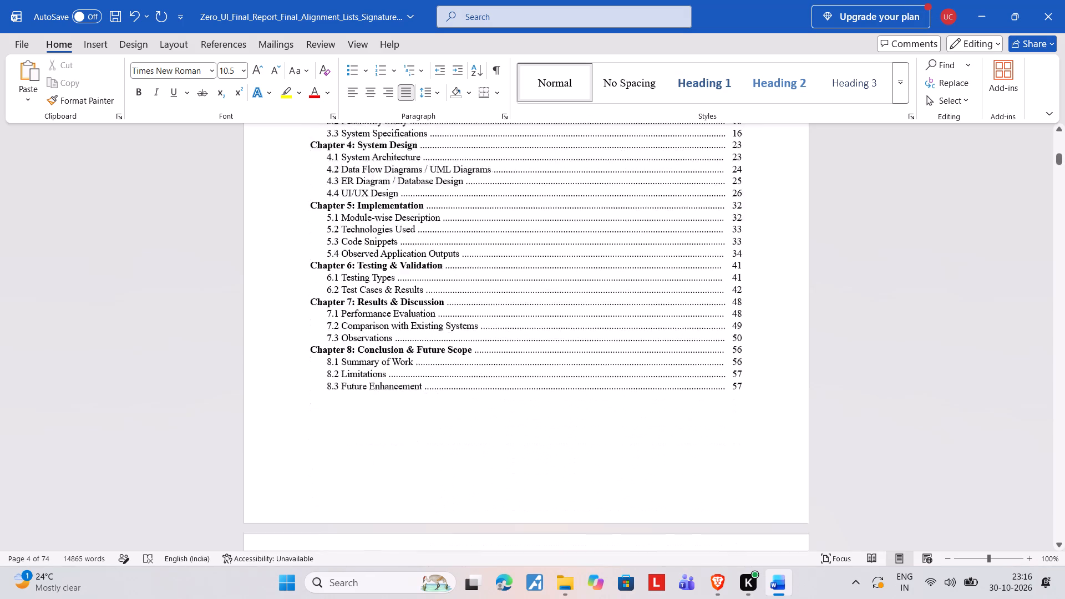
scroll(593, 451, down, 2)
click(559, 324)
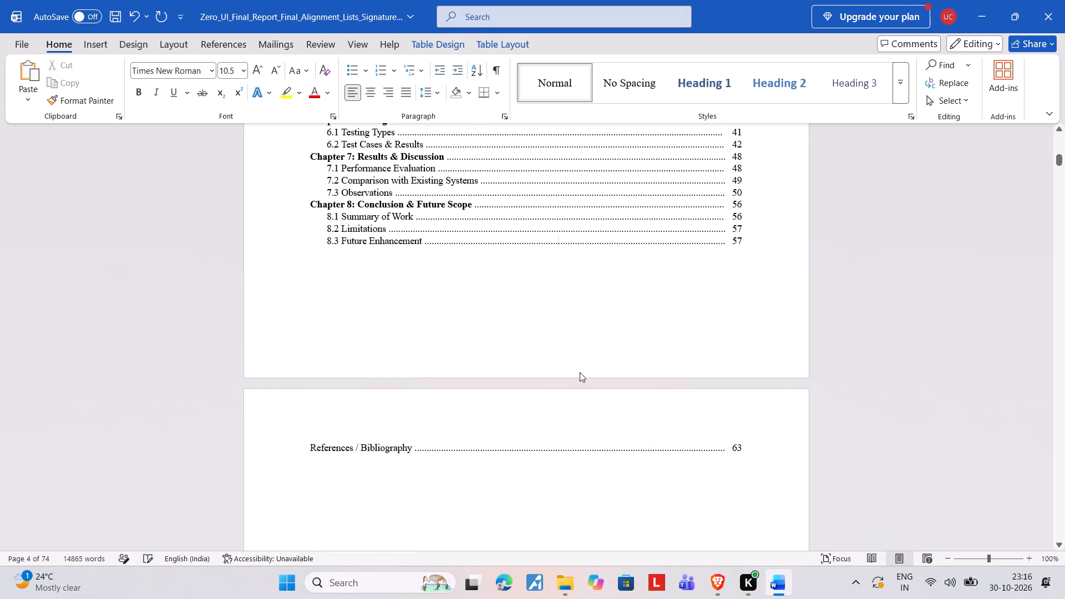
click(580, 372)
click(767, 238)
click(443, 329)
scroll(484, 396, up, 18)
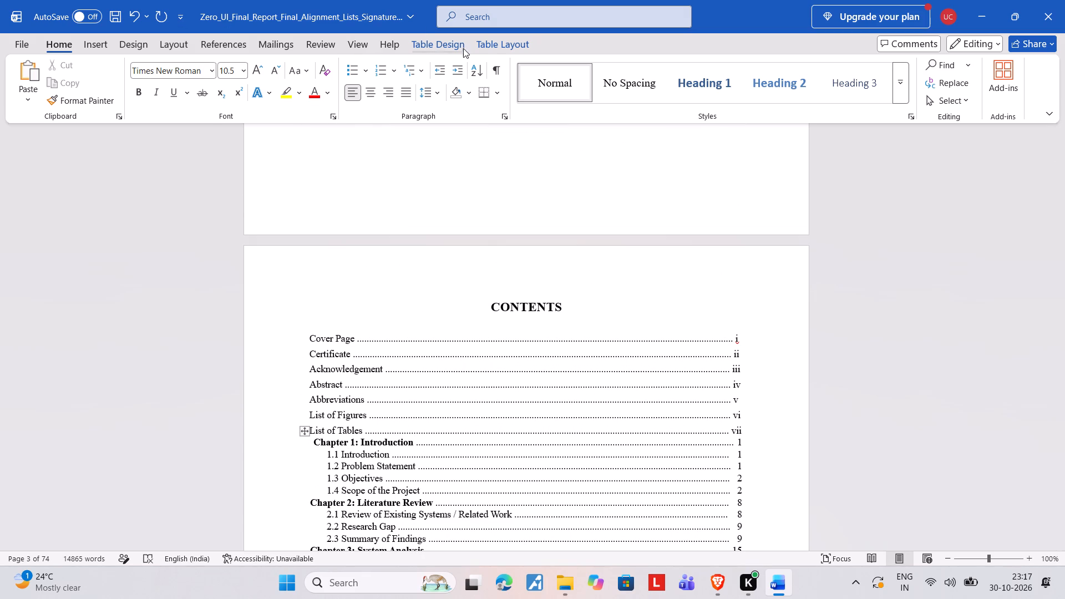
click(402, 282)
click(485, 306)
click(485, 306)
scroll(556, 441, down, 13)
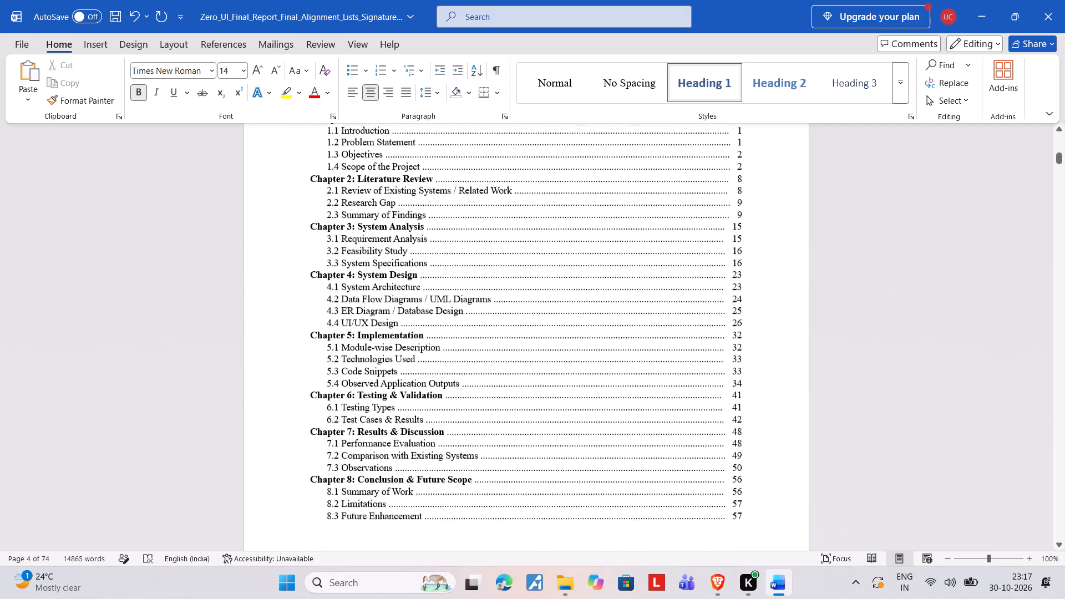
scroll(556, 441, down, 5)
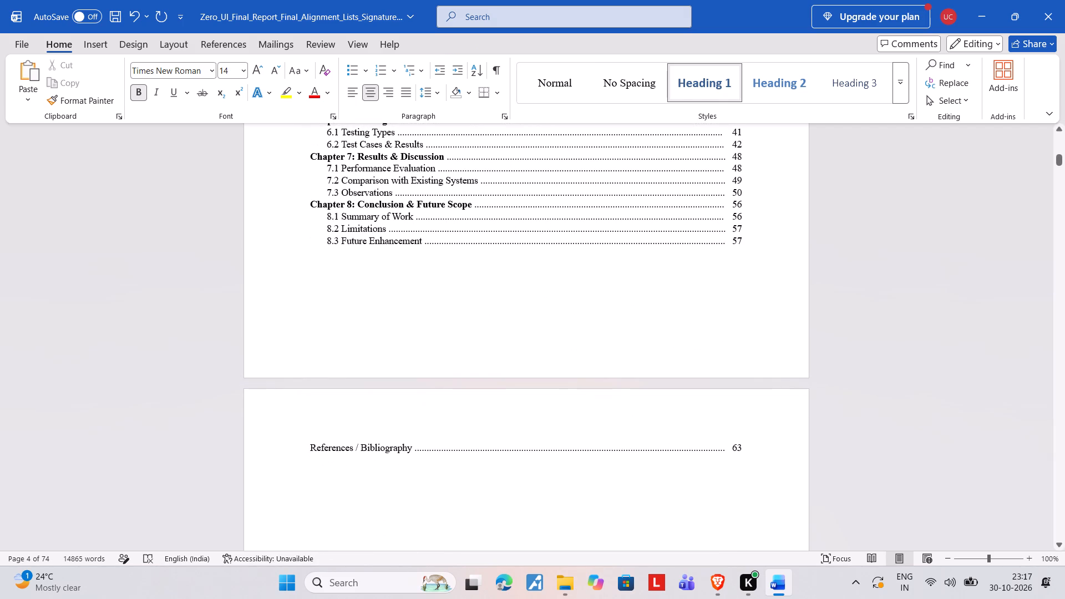
key(Print)
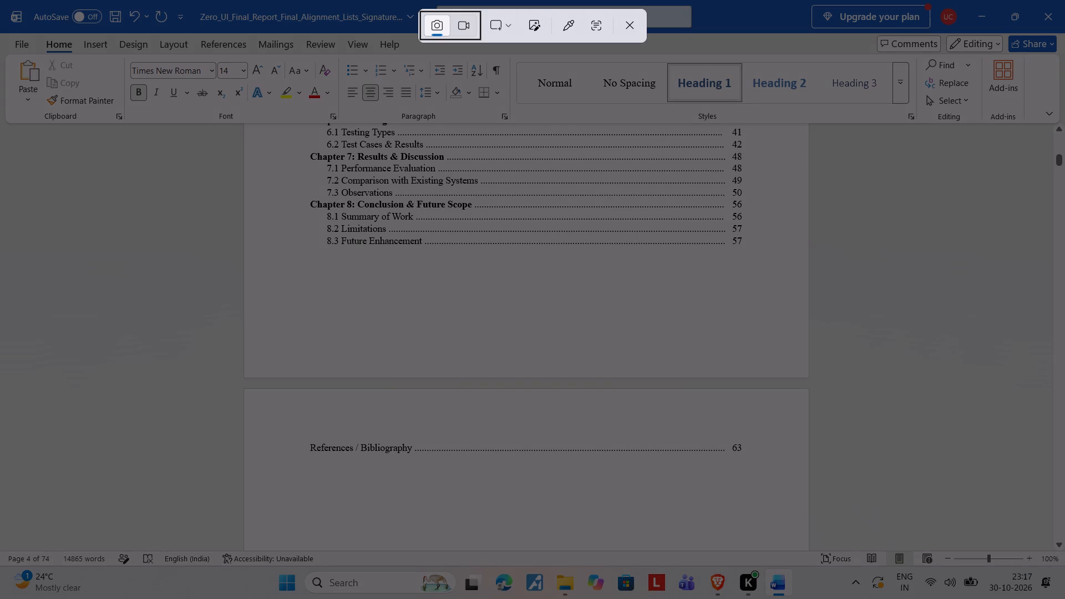
drag(189, 170, 963, 506)
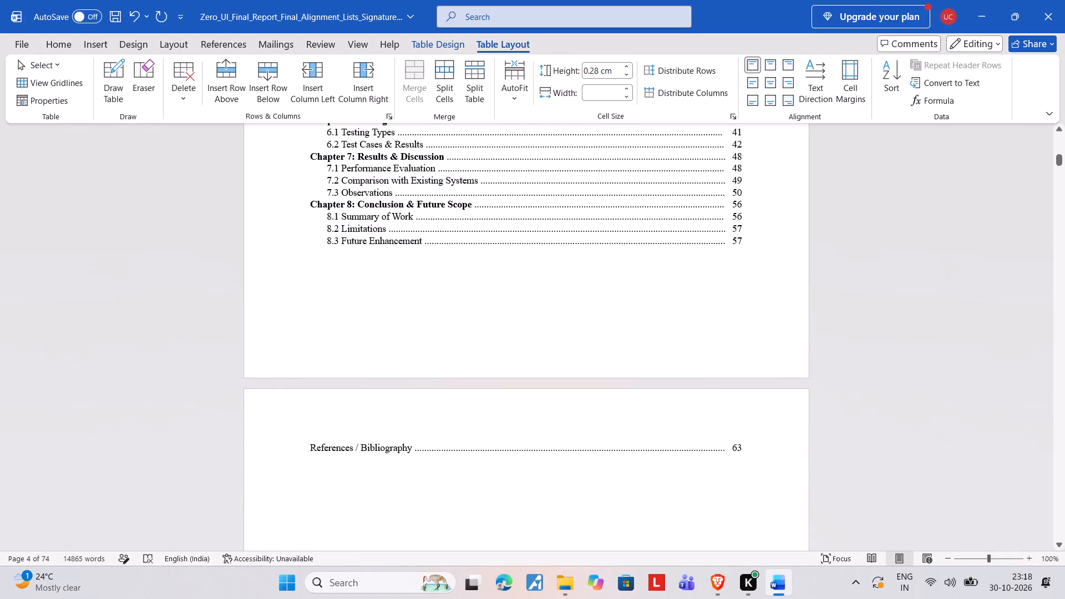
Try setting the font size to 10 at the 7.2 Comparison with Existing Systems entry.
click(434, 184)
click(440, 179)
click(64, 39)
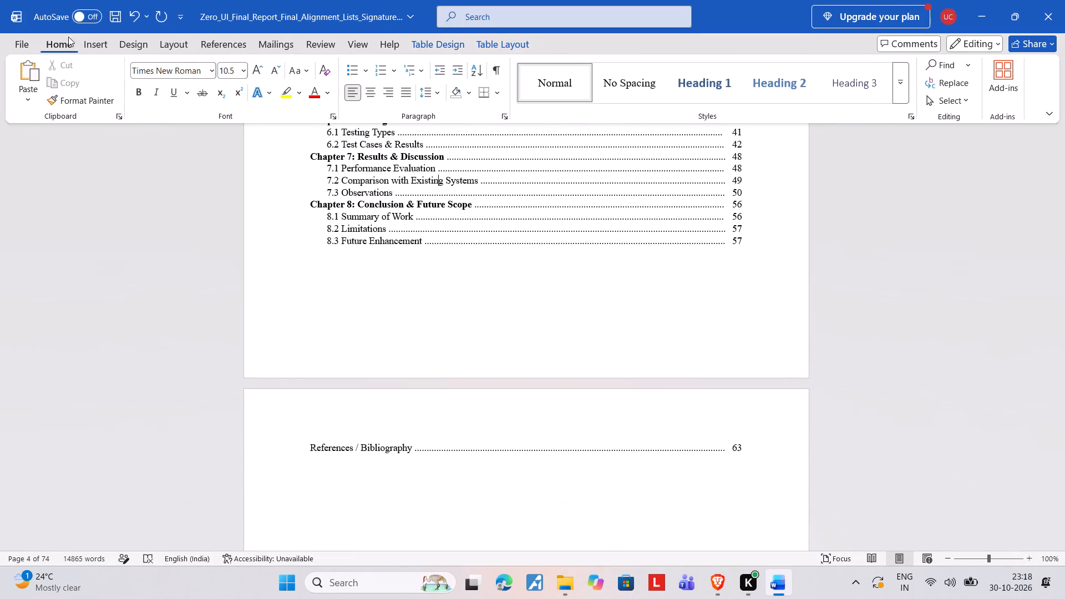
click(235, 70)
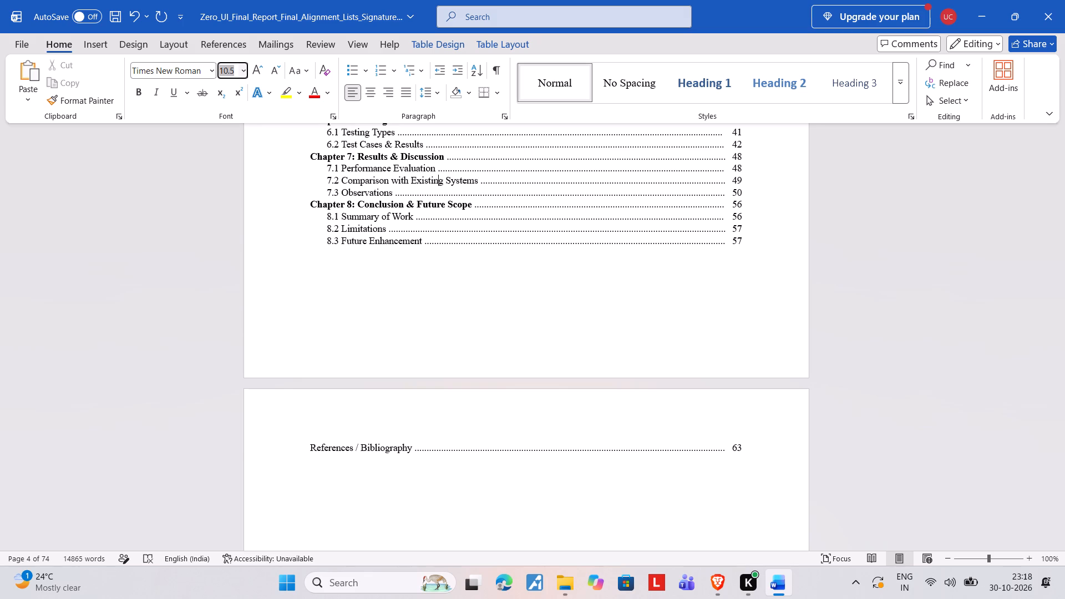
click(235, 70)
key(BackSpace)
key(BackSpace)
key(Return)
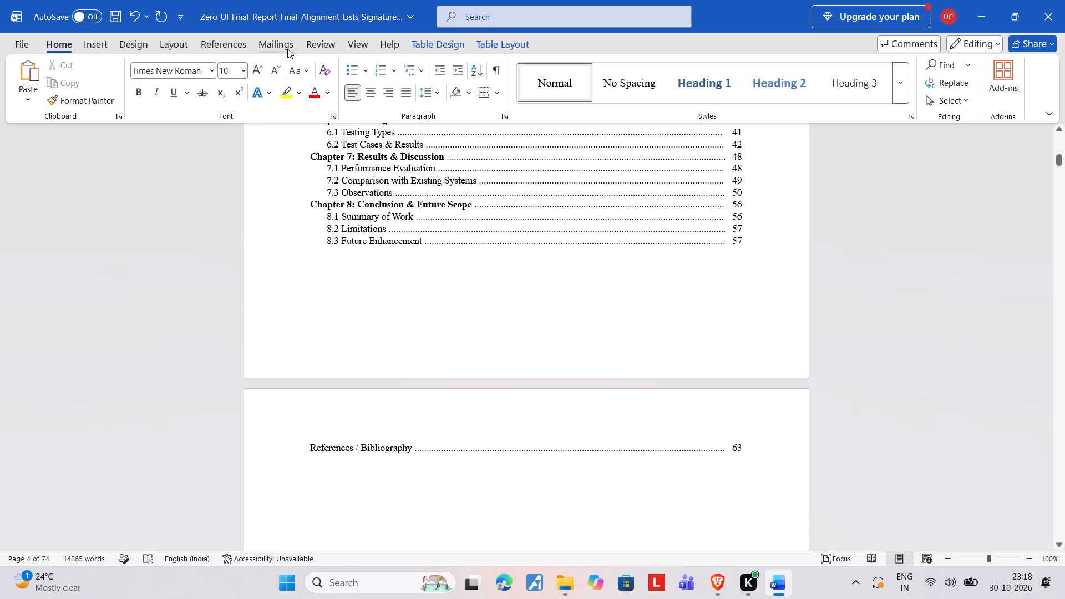
Set the font size of all contents entries, from Cover Page through References / Bibliography, to 10.
drag(746, 449, 729, 436)
drag(729, 436, 445, 339)
scroll(635, 370, up, 4)
scroll(445, 339, up, 8)
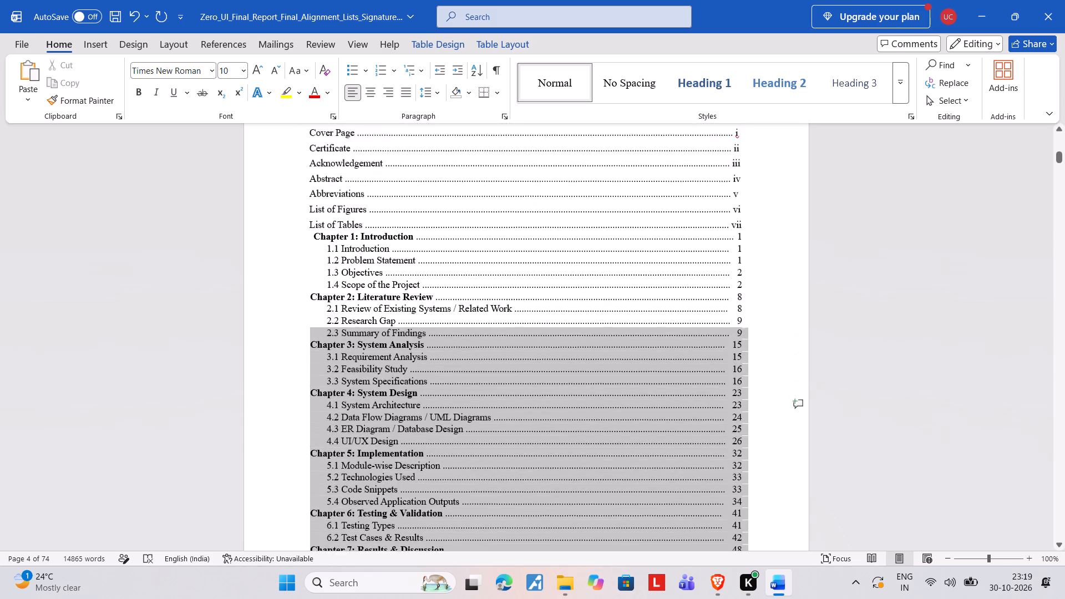
drag(445, 339, 305, 312)
scroll(434, 332, up, 5)
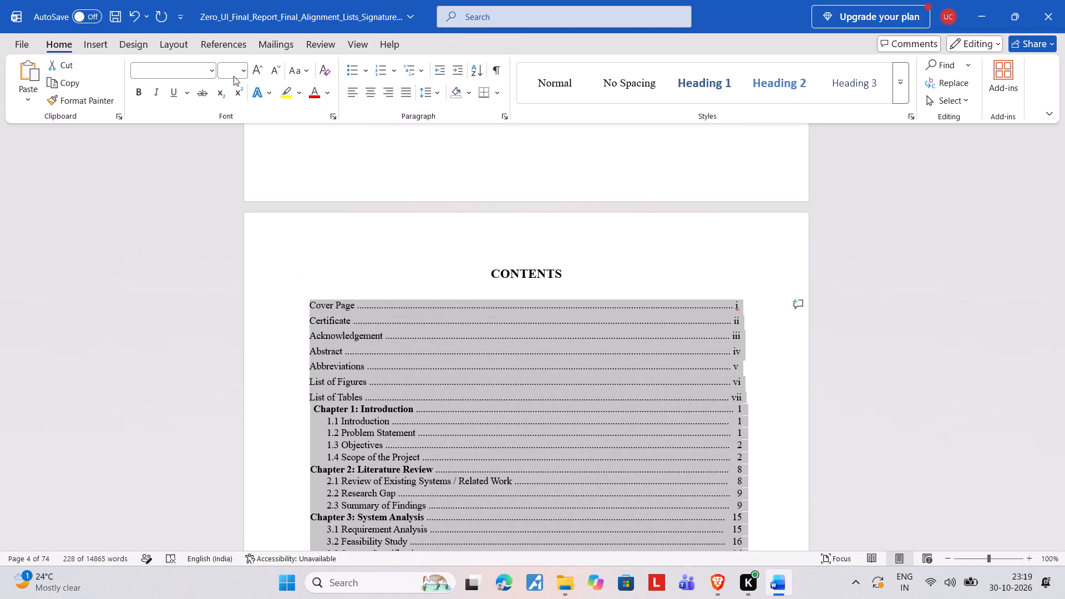
click(228, 73)
text(10)
key(Return)
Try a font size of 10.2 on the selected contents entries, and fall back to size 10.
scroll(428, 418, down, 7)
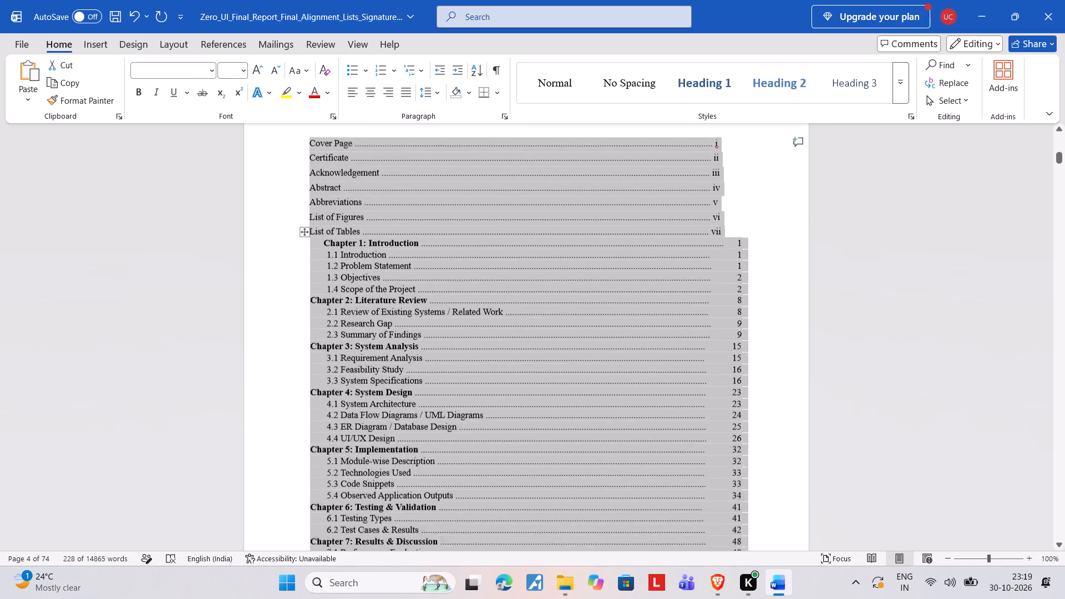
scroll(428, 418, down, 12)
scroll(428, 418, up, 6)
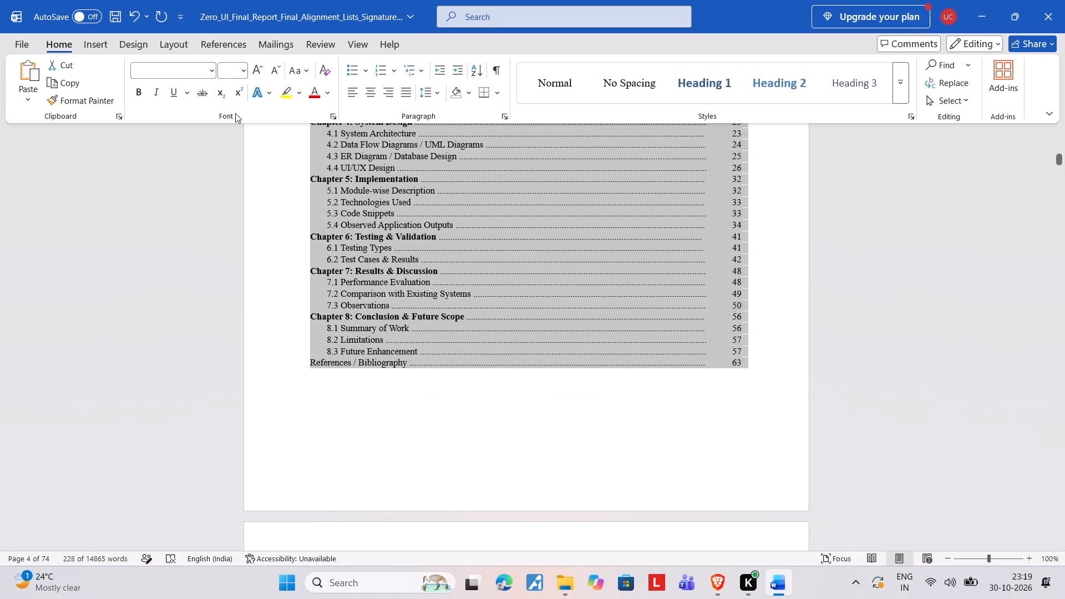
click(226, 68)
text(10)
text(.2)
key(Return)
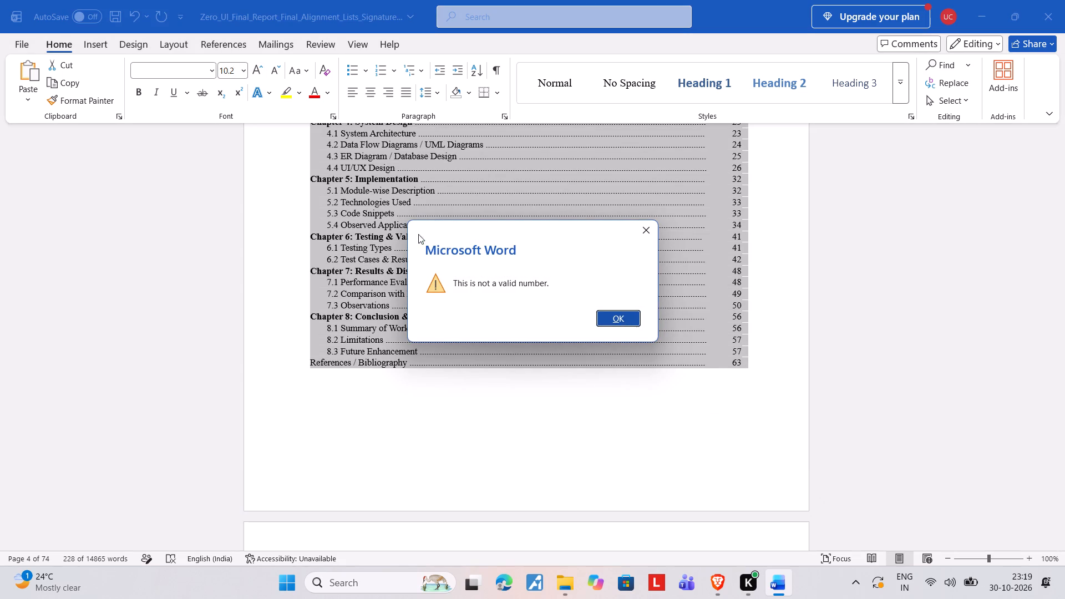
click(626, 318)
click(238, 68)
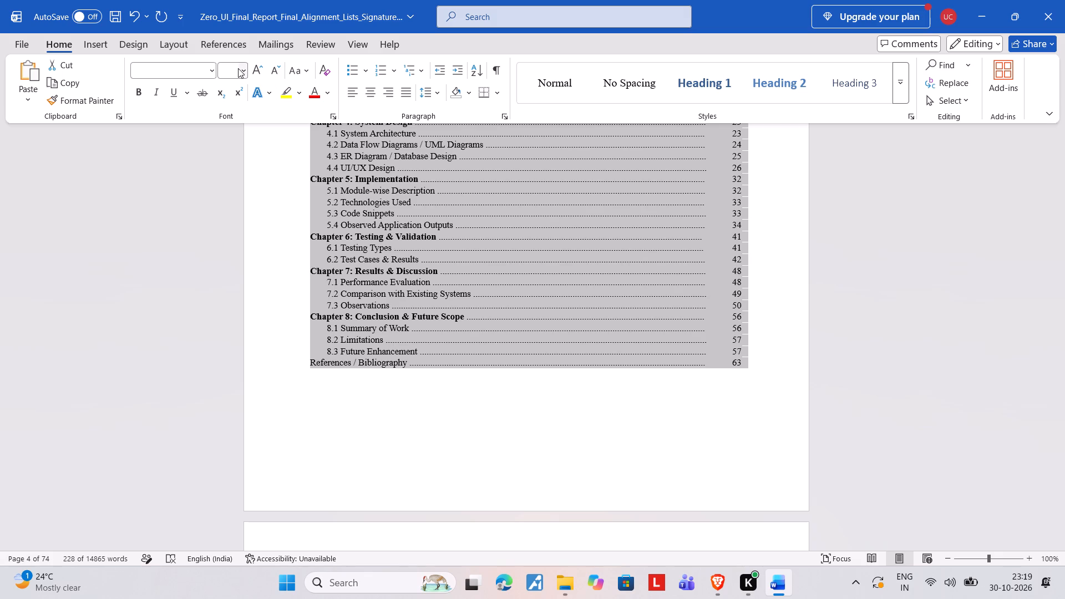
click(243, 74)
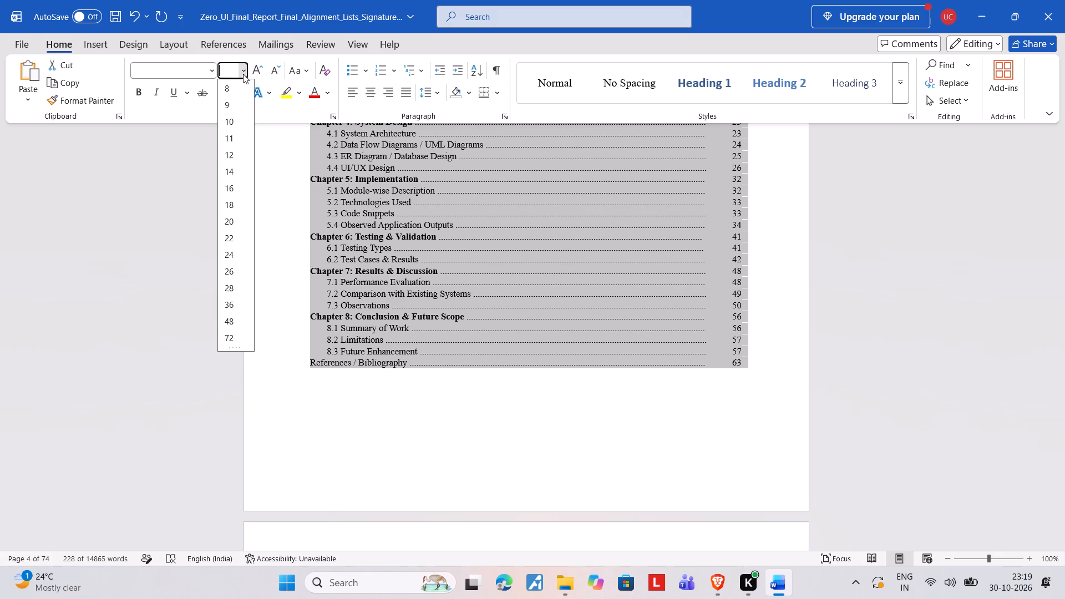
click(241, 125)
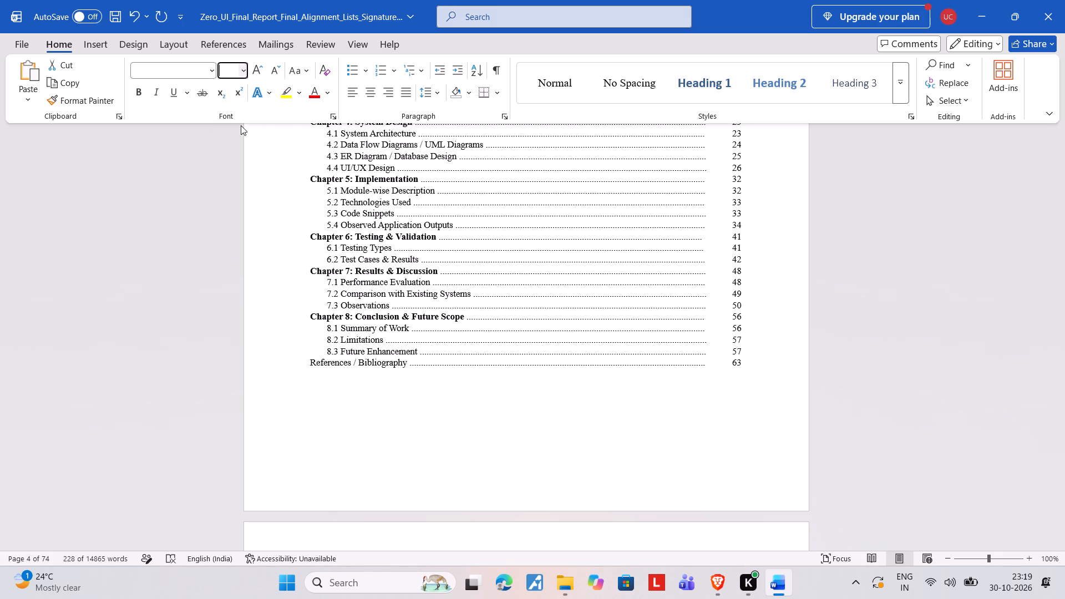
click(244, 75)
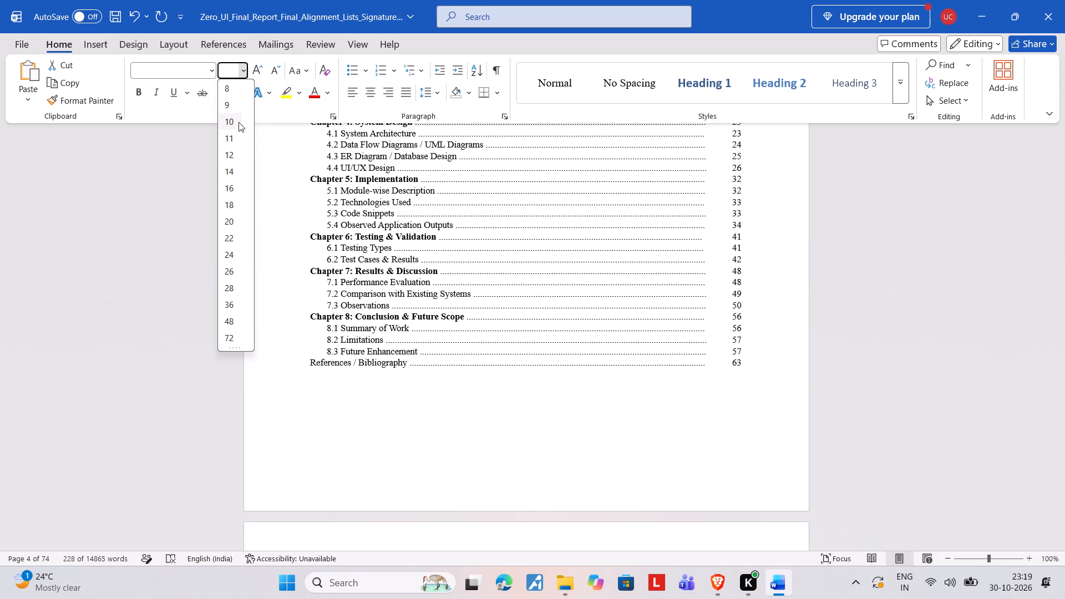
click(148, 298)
Resize the contents table from its bottom outer corner to make it slightly narrower, bringing the page-number column inward.
scroll(404, 568, down, 7)
scroll(493, 422, down, 2)
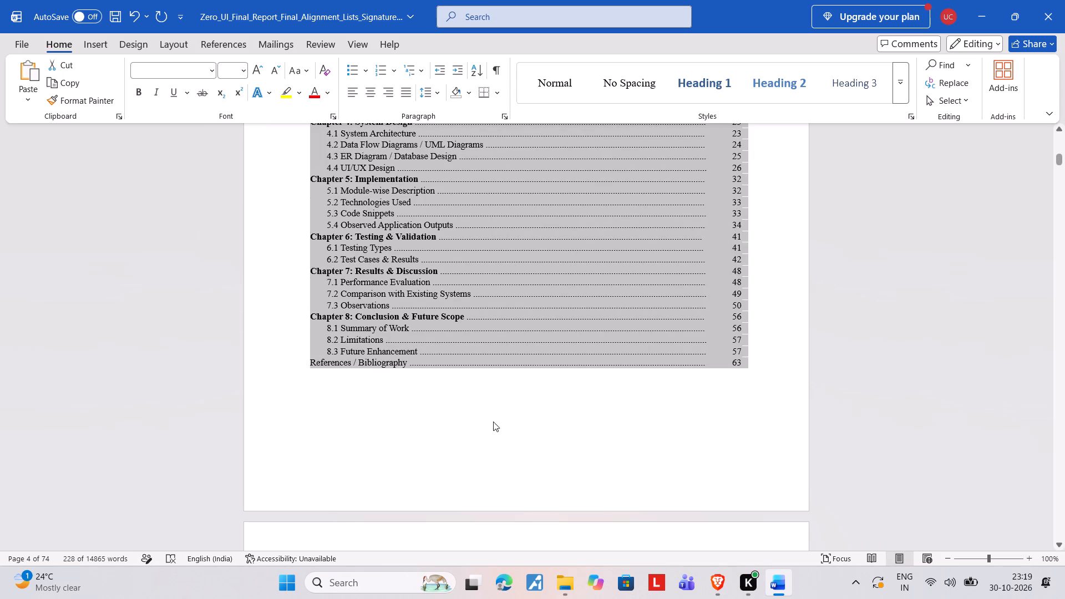
scroll(493, 422, down, 20)
scroll(493, 422, down, 9)
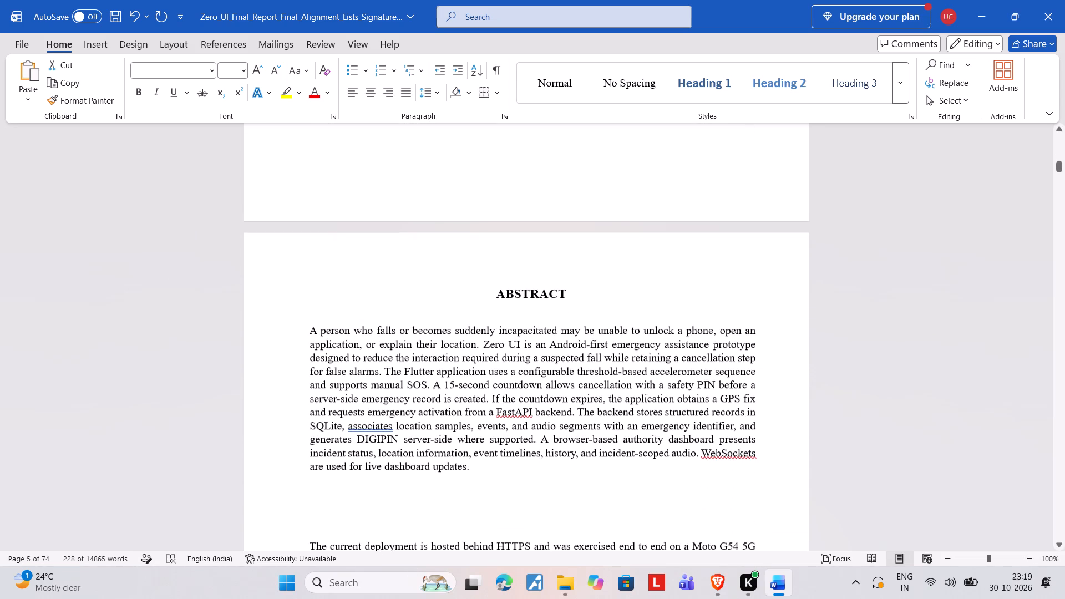
scroll(501, 279, up, 19)
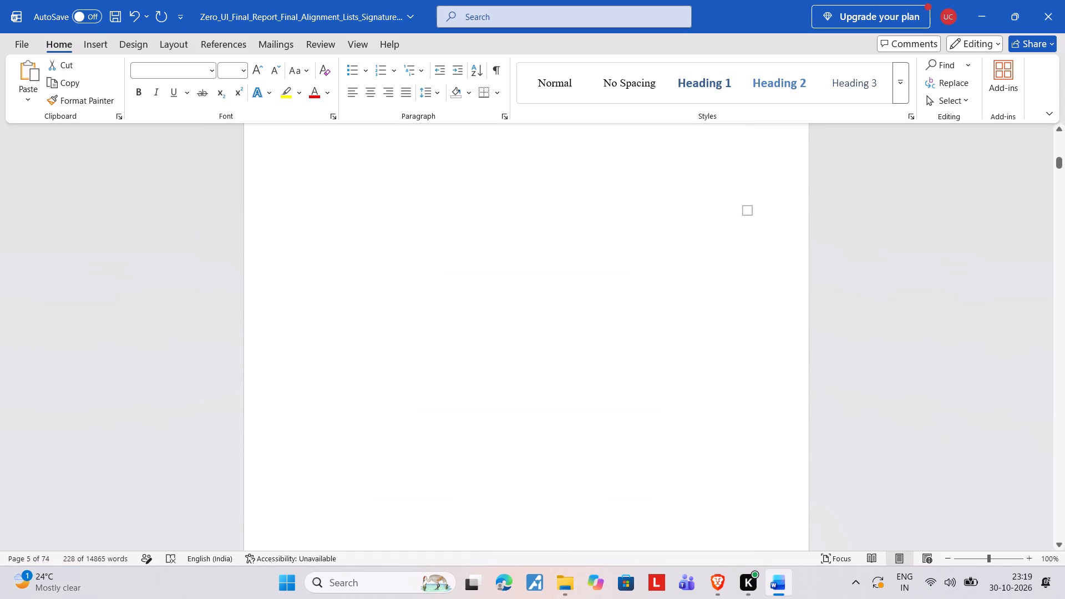
scroll(648, 372, up, 3)
click(750, 448)
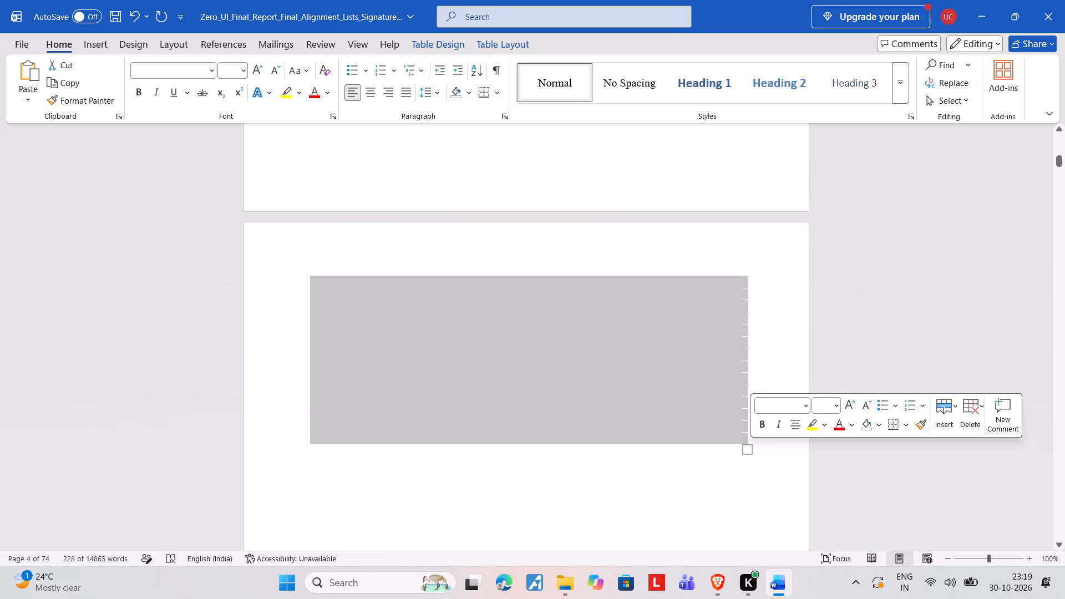
drag(748, 450, 731, 195)
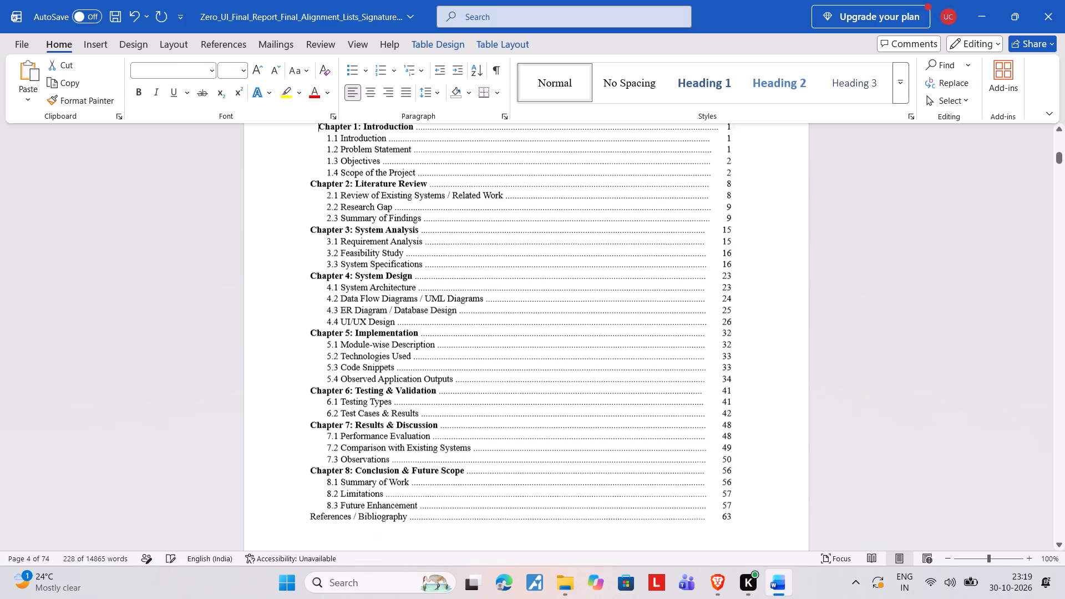
Examine the contents page from Cover Page to References / Bibliography for alignment and fit with the resized table.
scroll(726, 461, down, 4)
scroll(726, 461, up, 12)
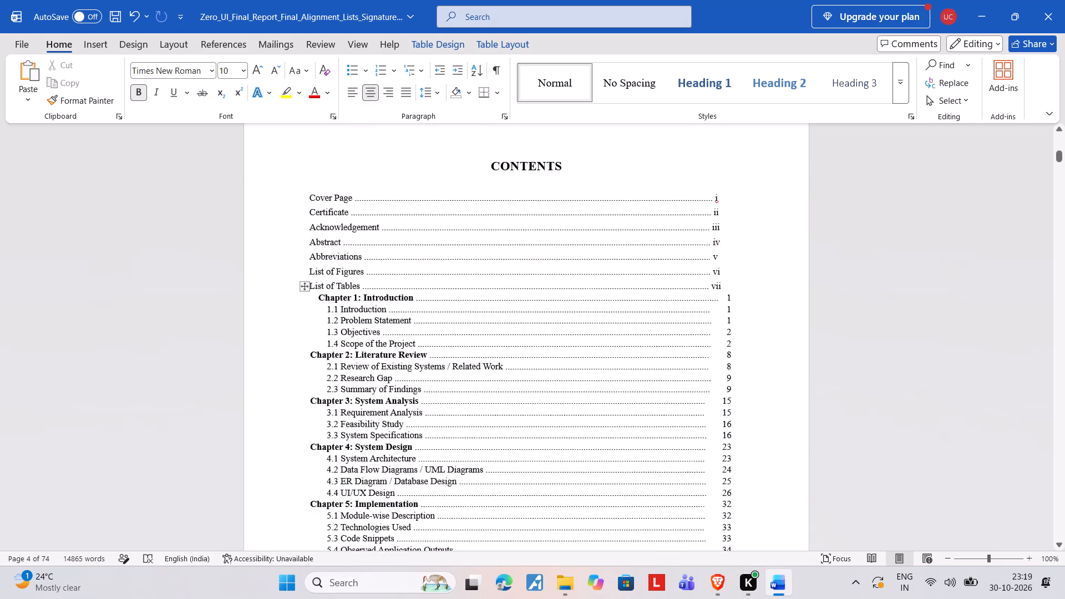
scroll(654, 478, down, 20)
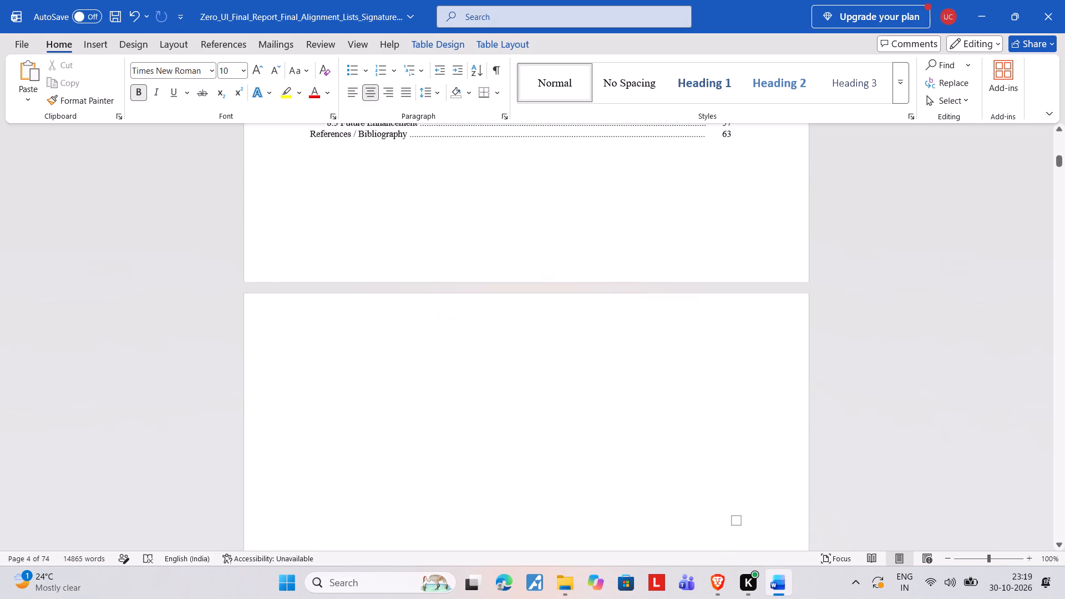
scroll(654, 478, up, 14)
scroll(654, 478, up, 17)
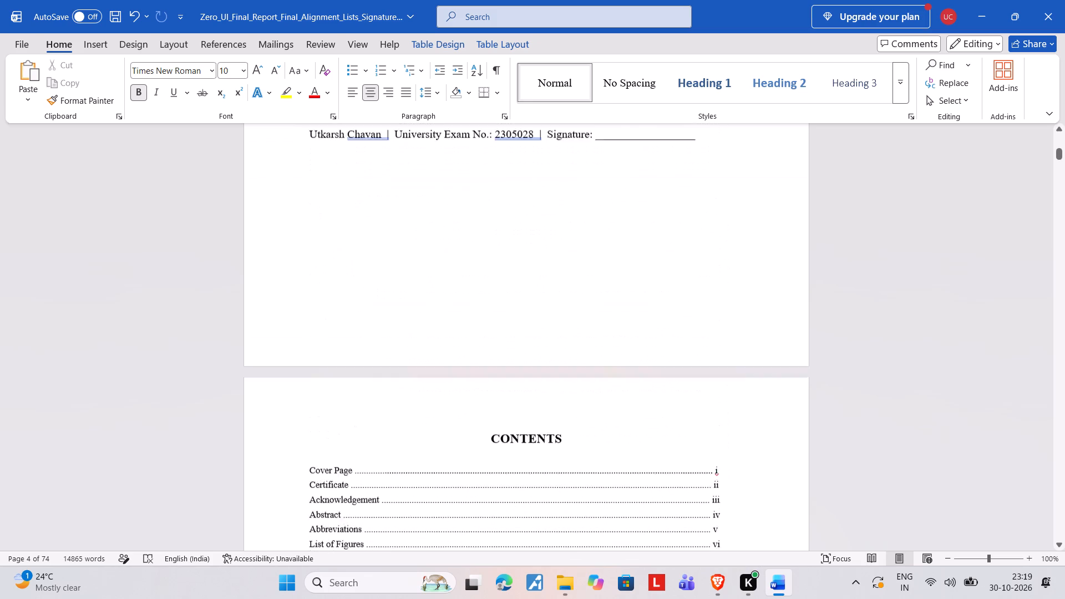
scroll(654, 478, up, 4)
scroll(654, 478, down, 14)
scroll(654, 478, down, 7)
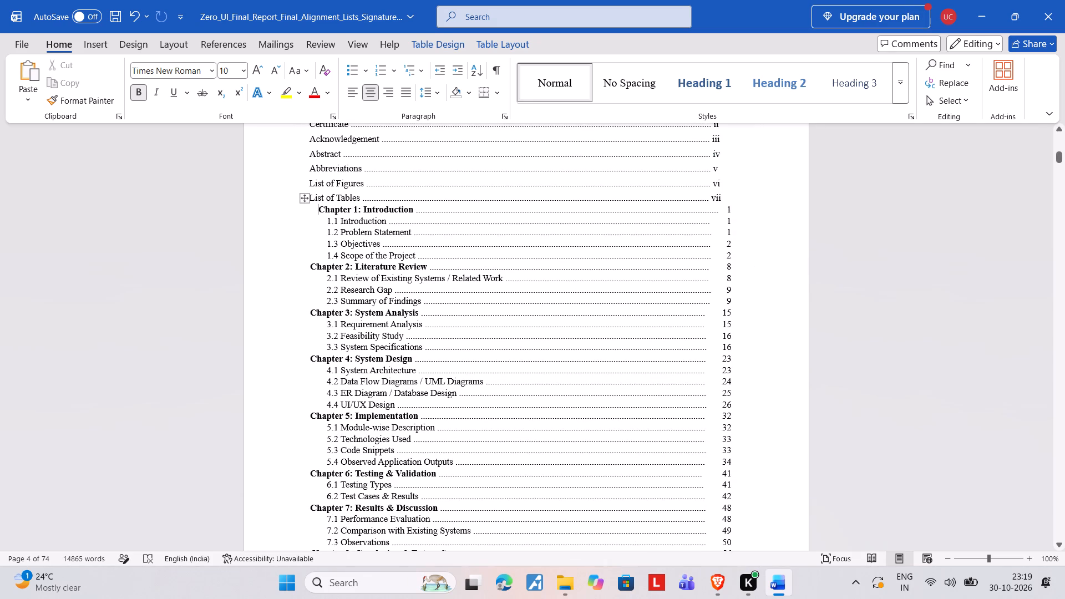
scroll(654, 478, down, 6)
scroll(654, 478, up, 5)
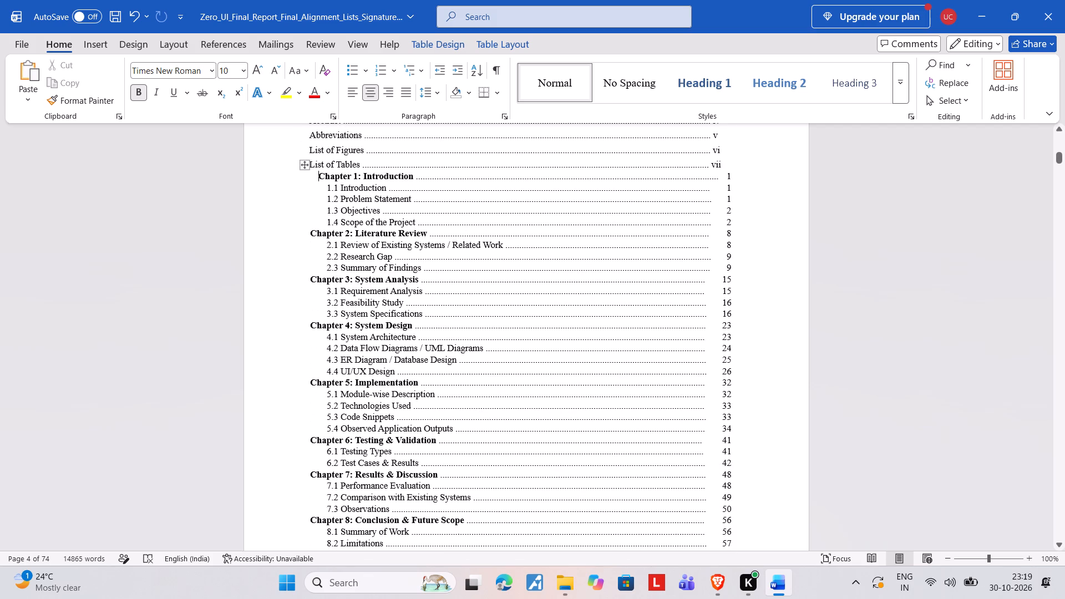
scroll(654, 478, down, 4)
scroll(699, 532, up, 10)
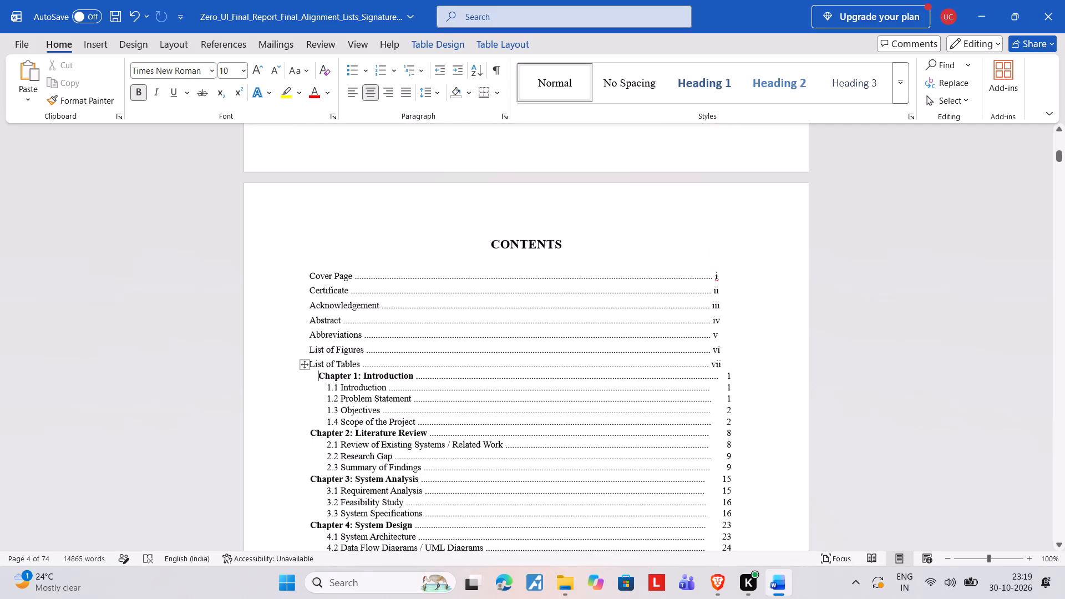
scroll(699, 532, down, 1)
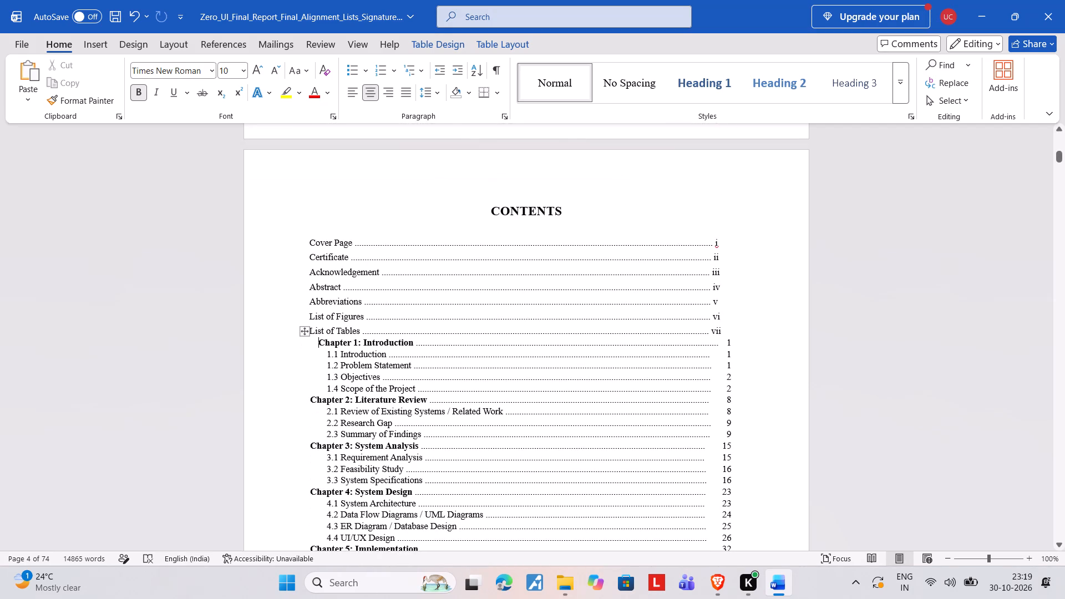
Try justified alignment on the CONTENTS heading and the Cover Page through List of Tables entries, and settle on centred alignment.
drag(306, 236, 585, 295)
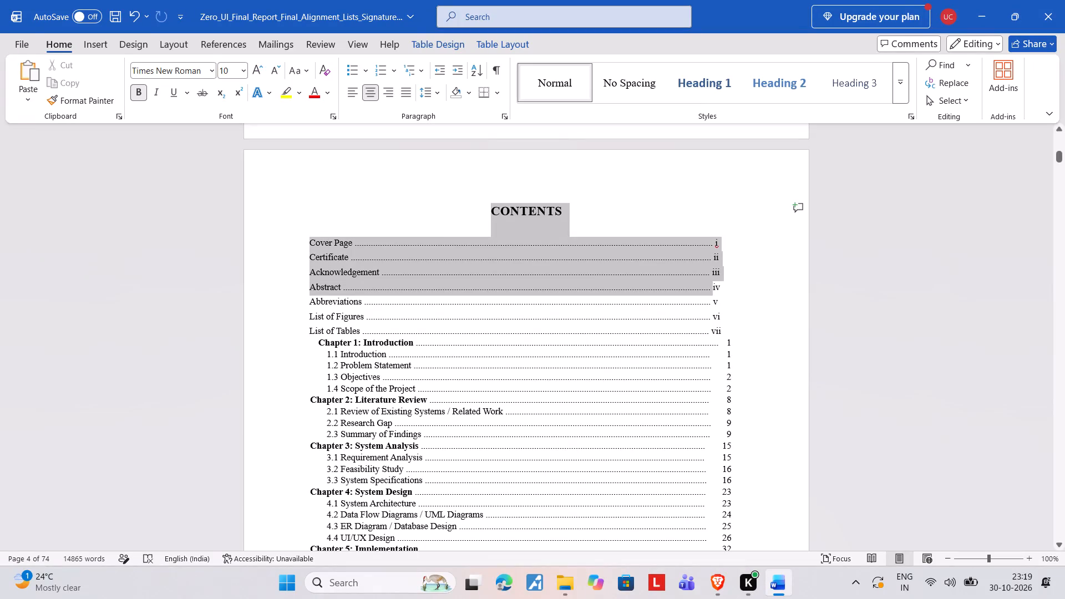
drag(585, 295, 744, 328)
click(406, 99)
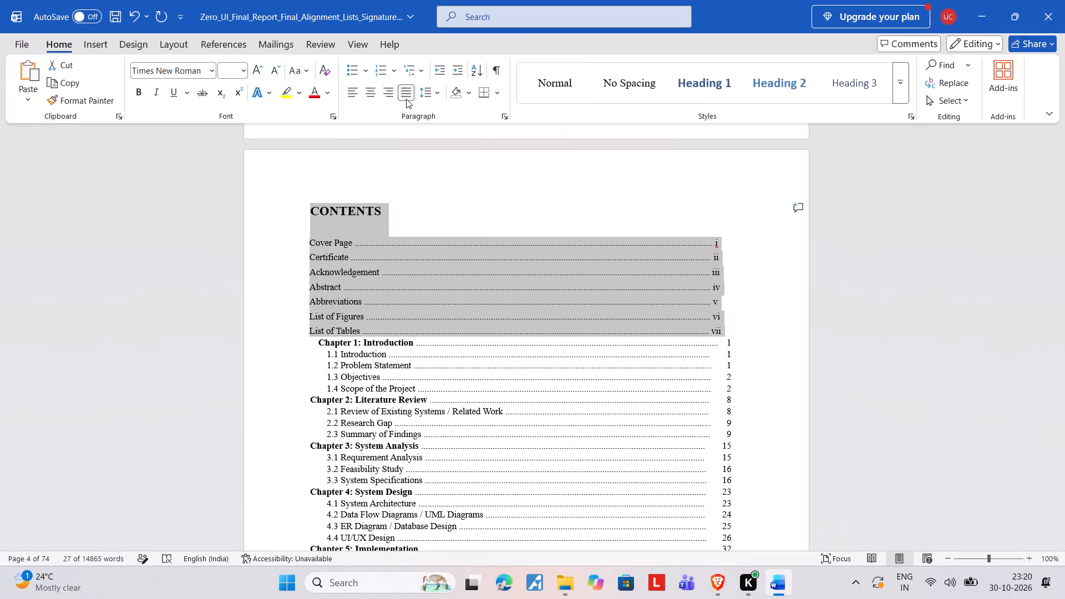
click(406, 99)
click(371, 87)
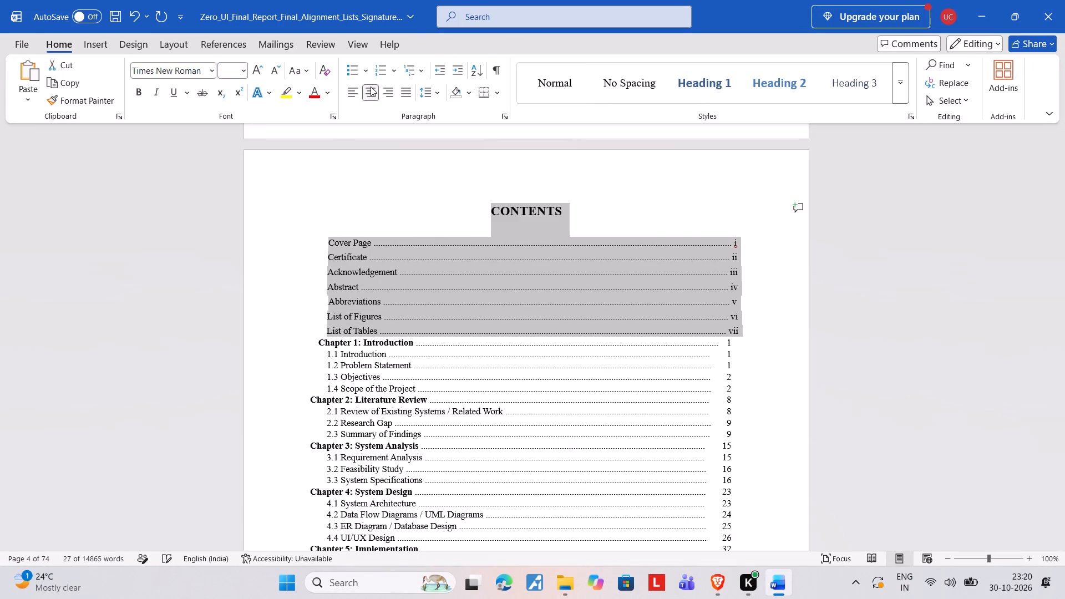
click(886, 360)
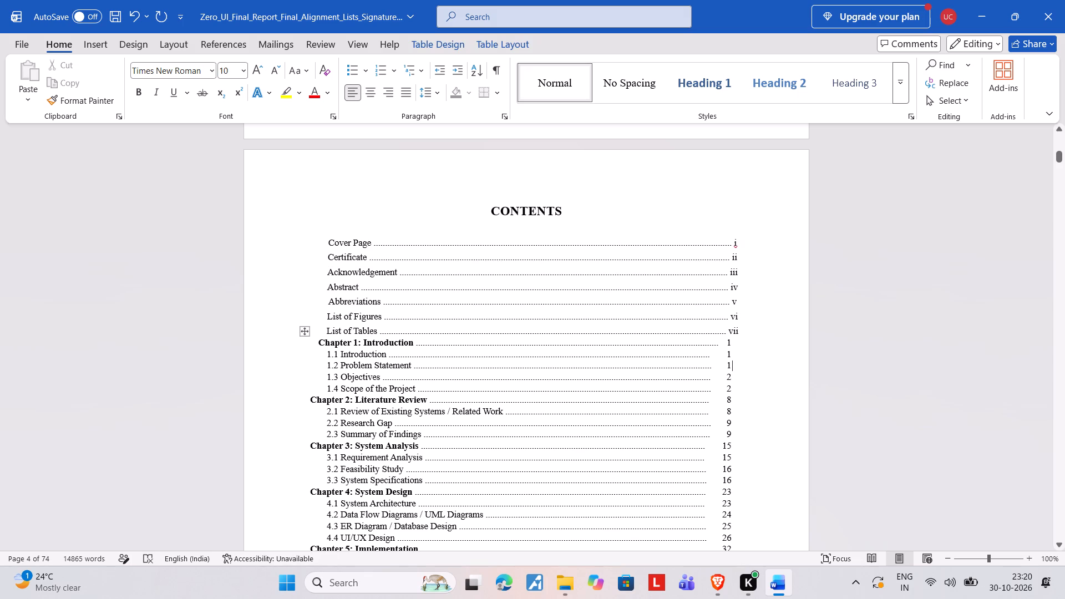
Insert three blank lines before the ABBREVIATIONS heading to move it and its table onto a new page.
scroll(853, 430, down, 4)
scroll(853, 430, up, 4)
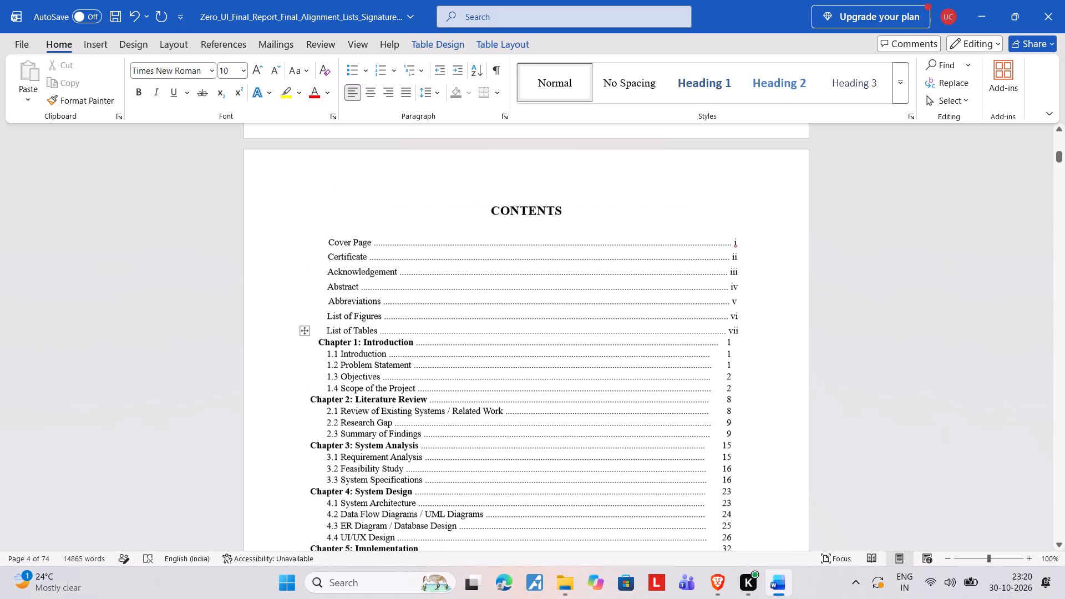
scroll(853, 430, down, 19)
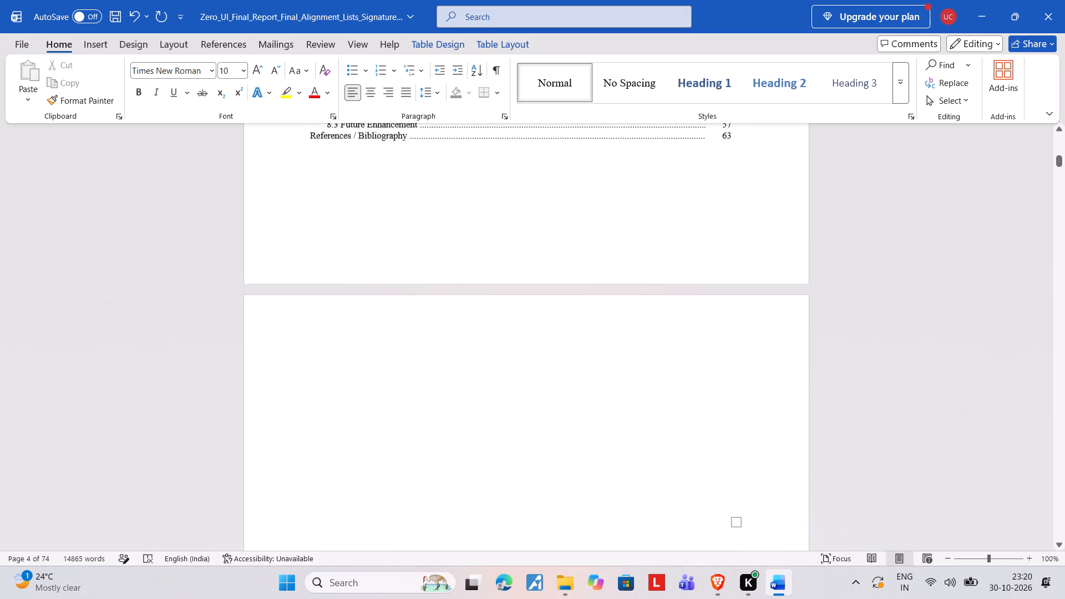
scroll(853, 430, down, 7)
scroll(833, 433, up, 5)
scroll(762, 511, down, 9)
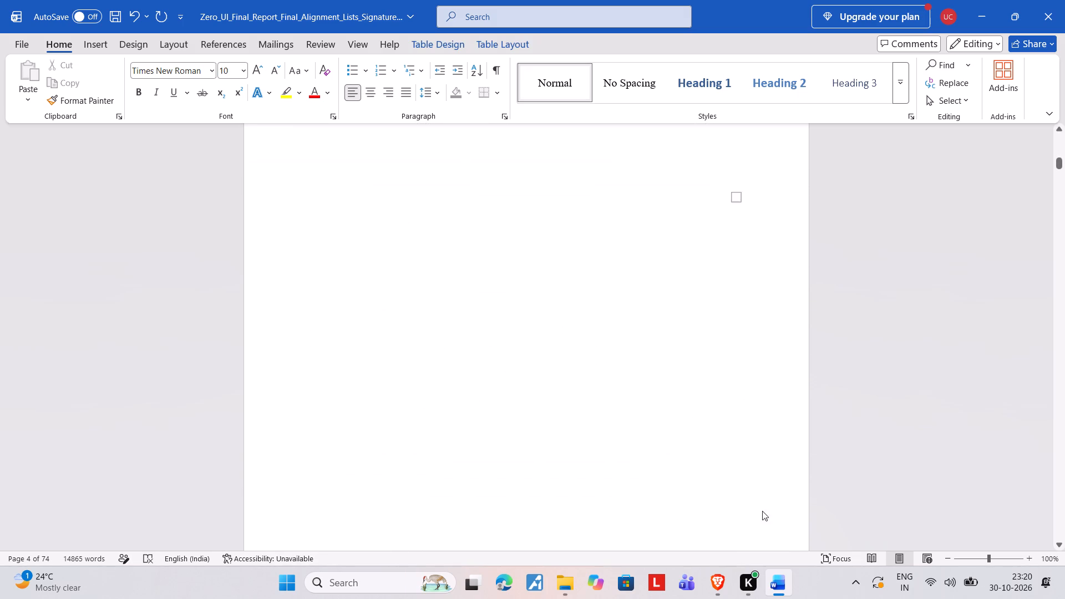
scroll(762, 511, down, 12)
scroll(556, 497, down, 20)
scroll(556, 497, up, 6)
click(481, 316)
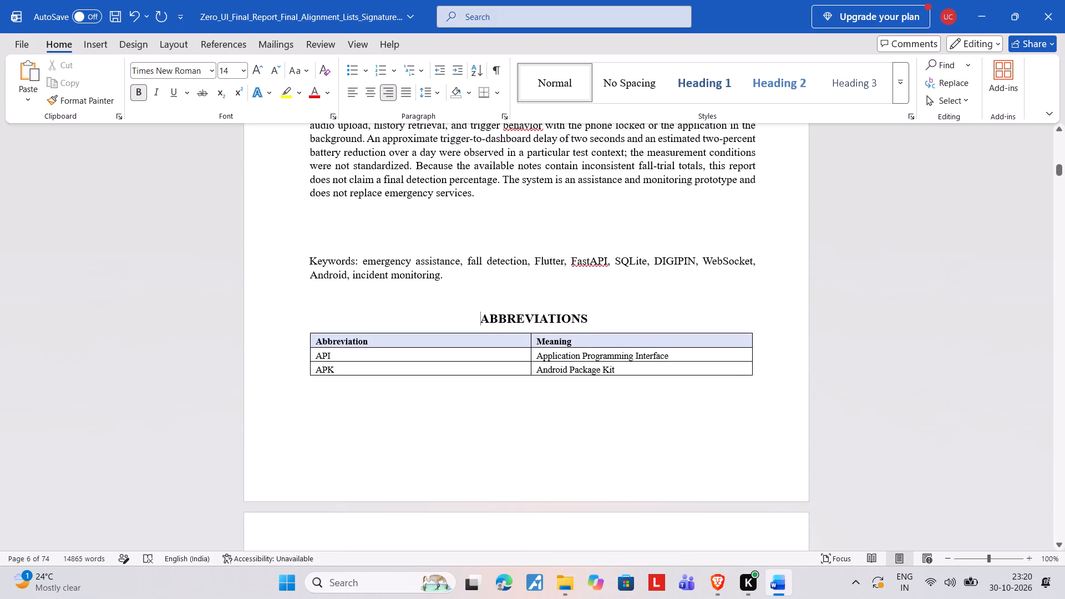
key(Return)
key(Return)
key(Return)
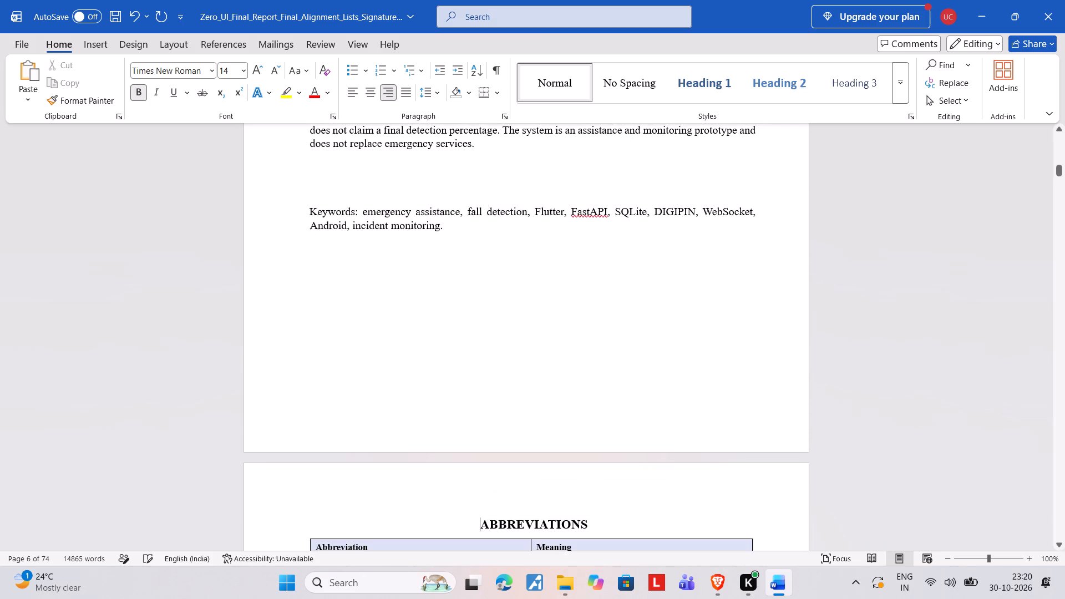
Check the page layout from the Abbreviations table through the List of Figures and the list of tables.
scroll(501, 304, down, 14)
scroll(501, 304, down, 13)
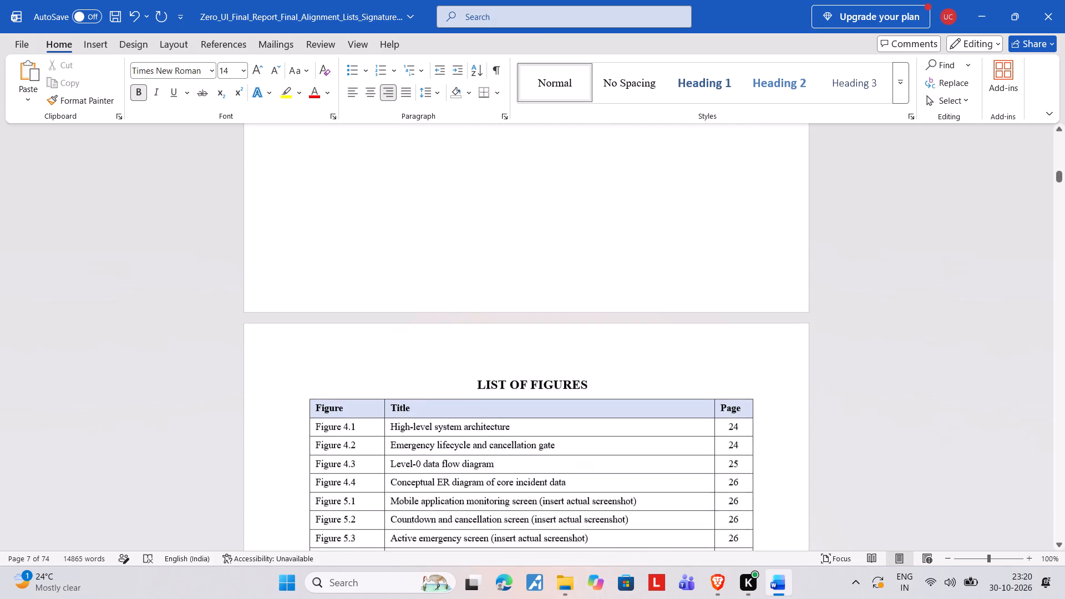
scroll(501, 304, down, 10)
scroll(501, 304, up, 1)
scroll(501, 304, down, 7)
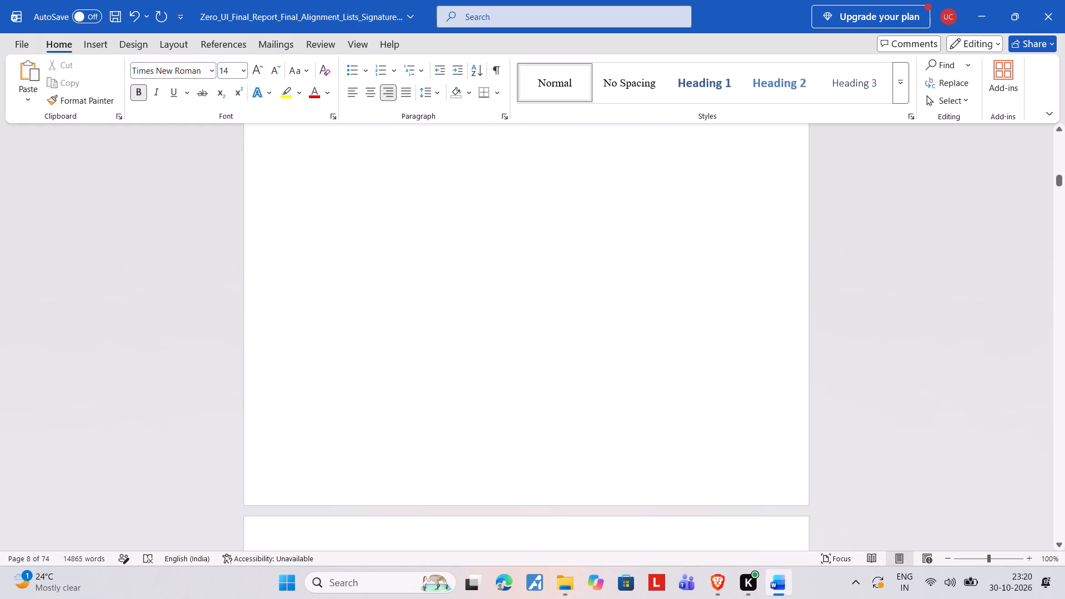
scroll(501, 304, down, 16)
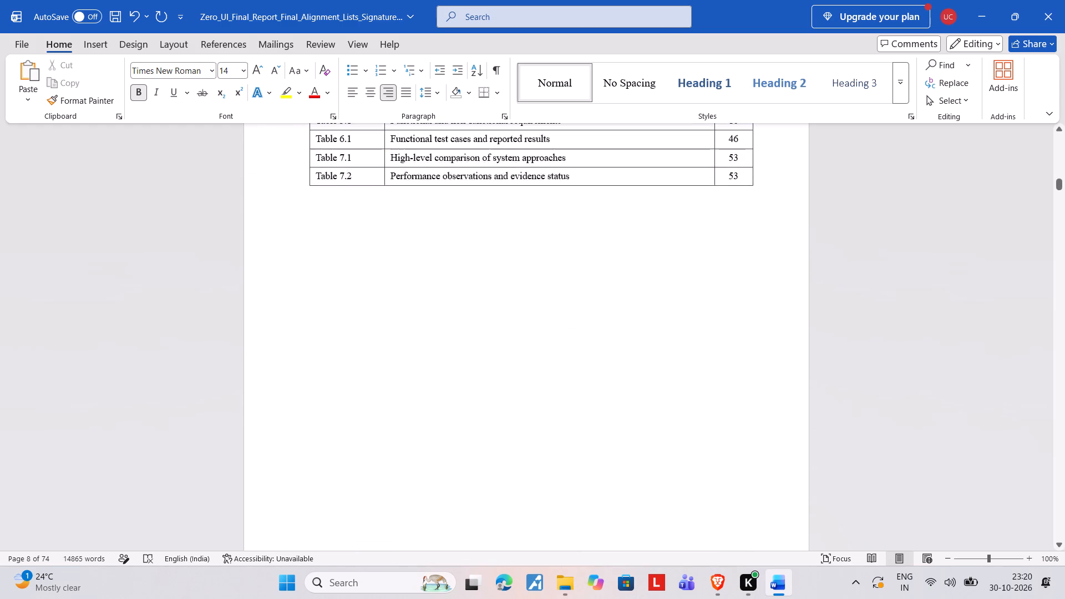
Review the layout and page breaks of Chapter 1's opening sections, from the introduction through 1.4 Scope of the Project.
scroll(501, 304, down, 20)
scroll(501, 304, up, 1)
scroll(501, 304, down, 5)
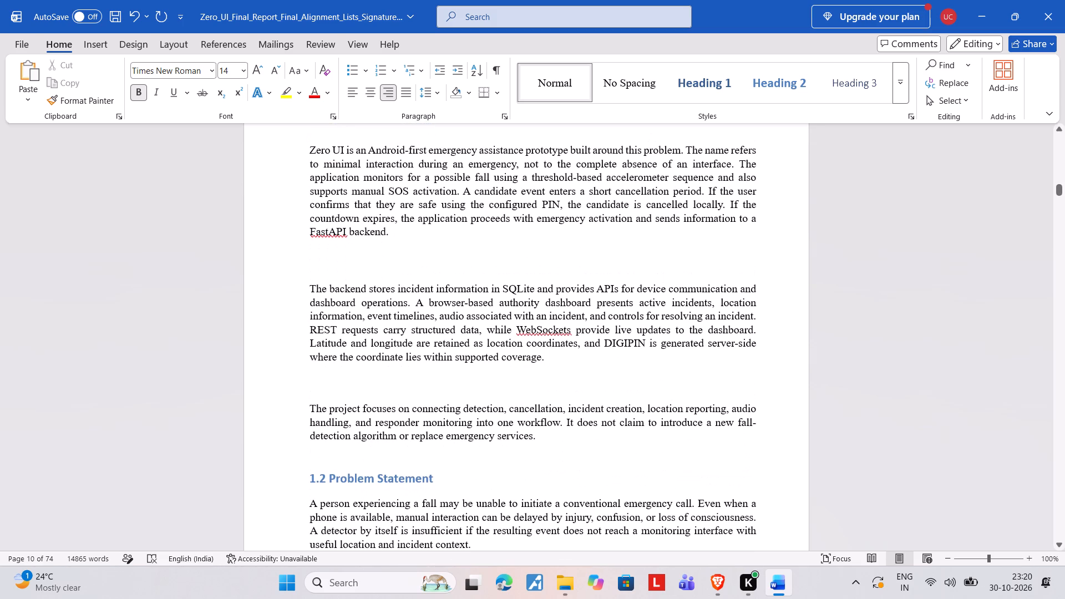
scroll(501, 304, down, 1)
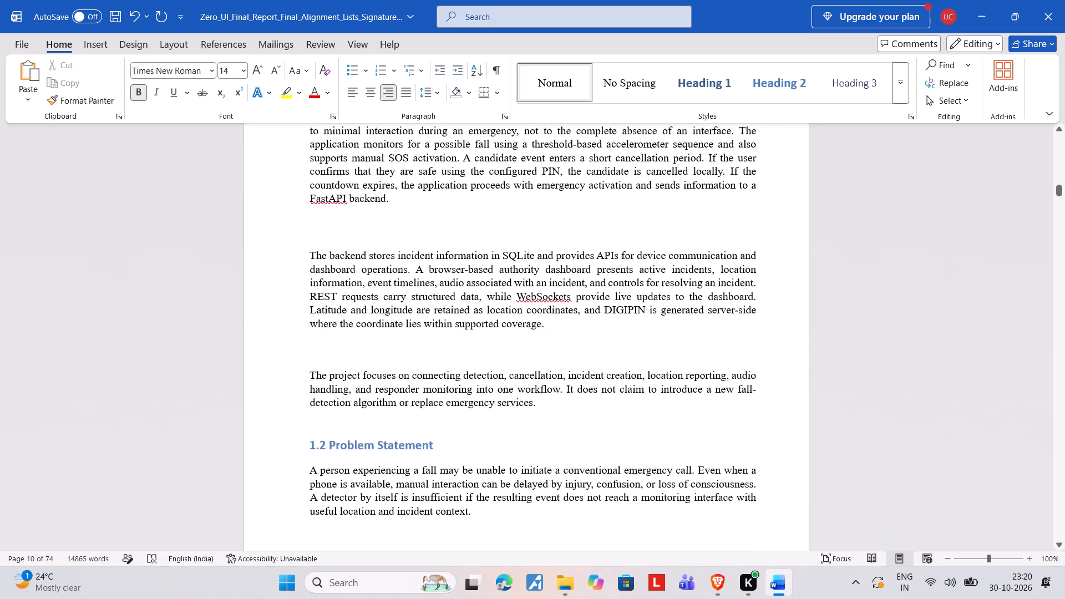
scroll(501, 304, down, 18)
scroll(501, 304, up, 2)
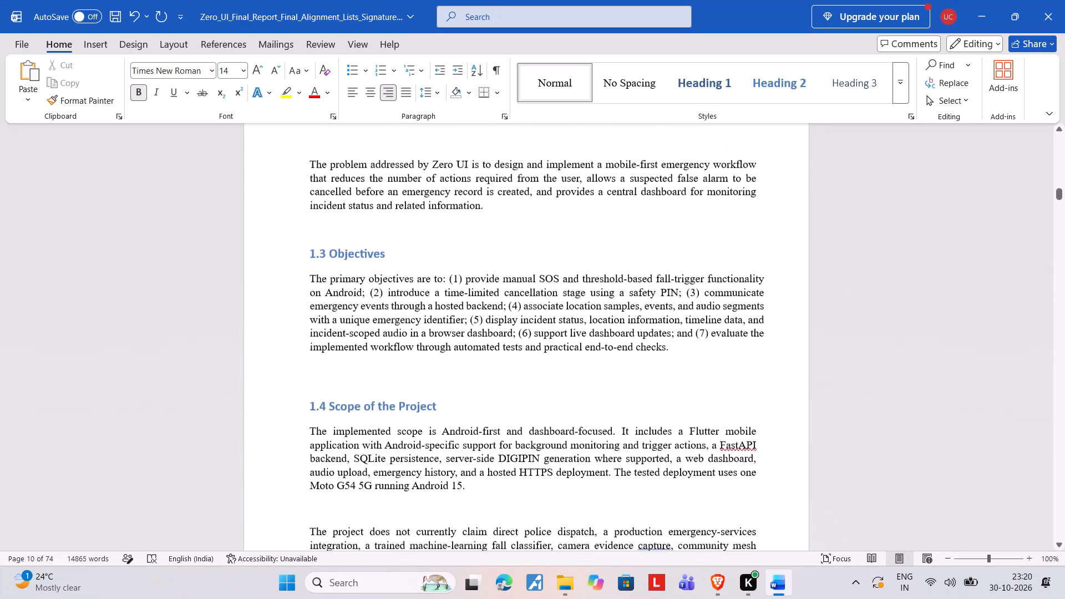
scroll(501, 304, up, 13)
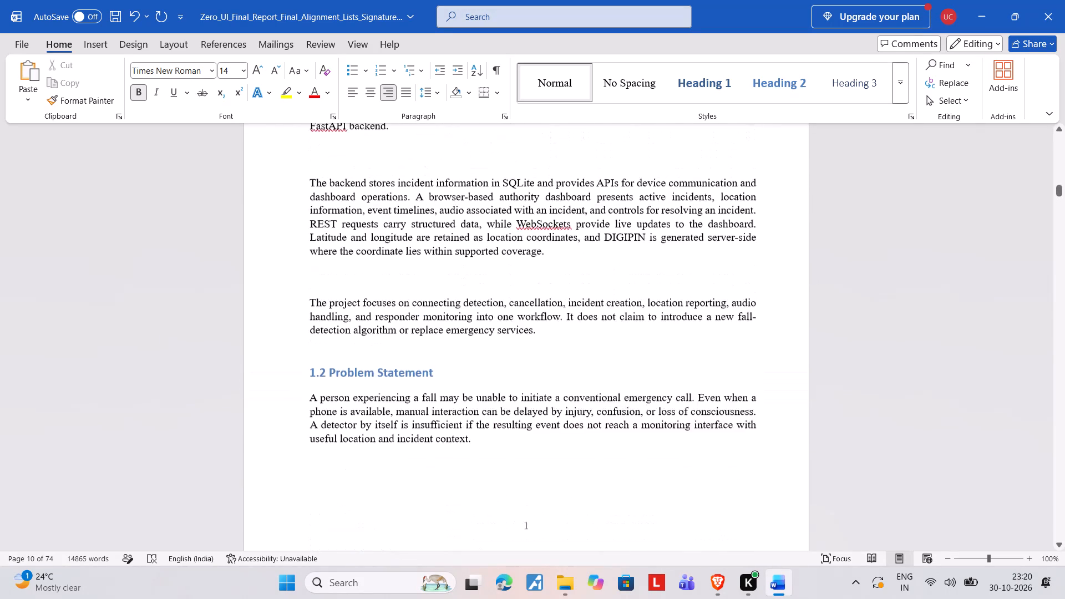
scroll(501, 304, up, 14)
scroll(501, 304, down, 7)
scroll(501, 304, down, 15)
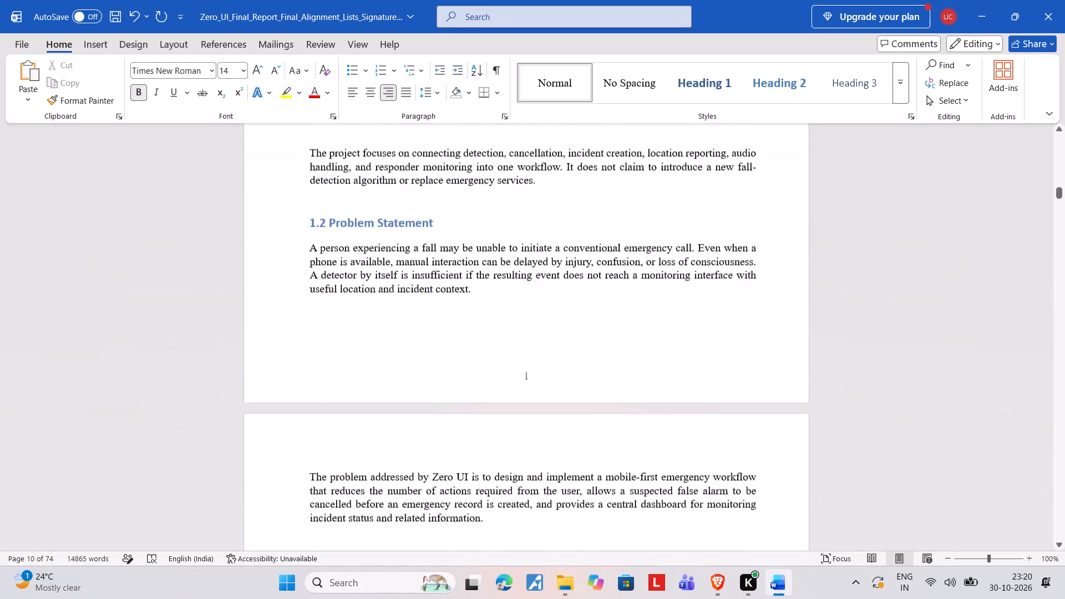
Review the page layout from 1.5 Background and Motivation through 1.10 Organization of the Report and the start of Chapter 2.
scroll(501, 304, down, 20)
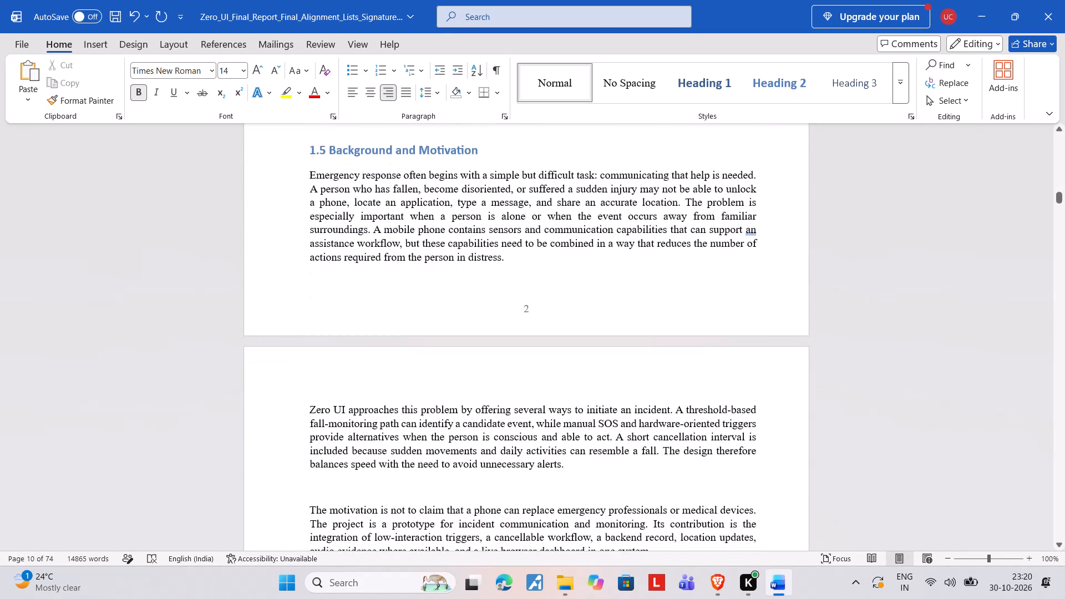
scroll(501, 304, down, 14)
scroll(501, 304, down, 14)
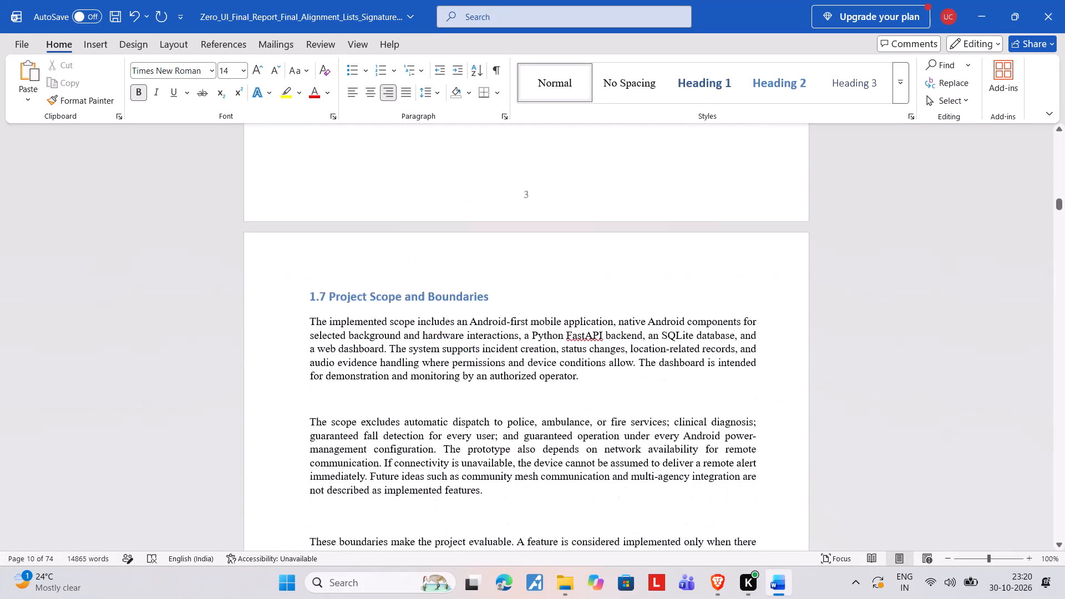
scroll(501, 304, down, 19)
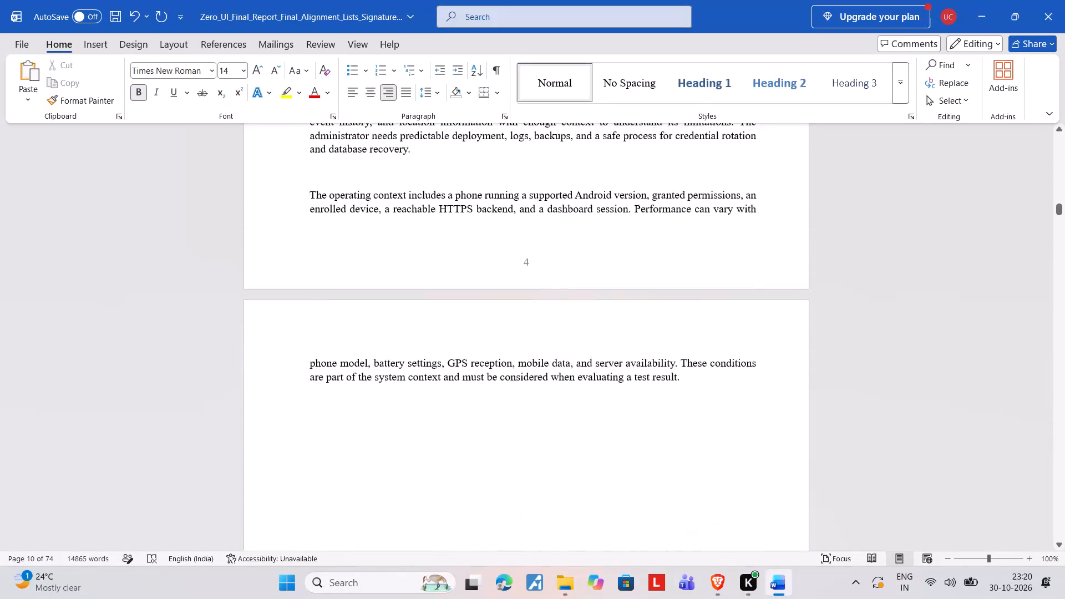
scroll(501, 304, down, 20)
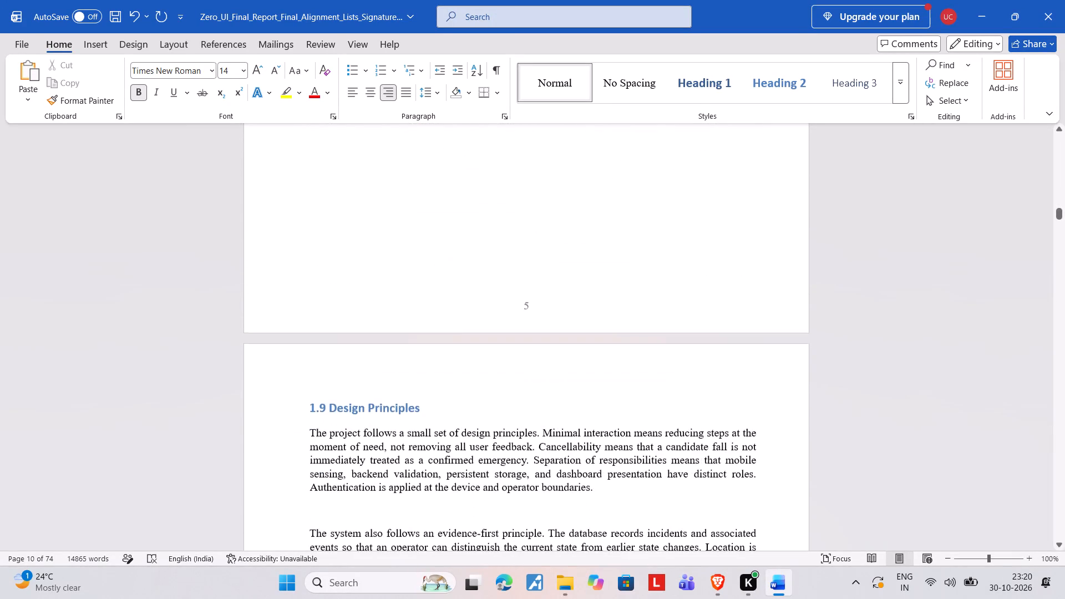
scroll(501, 304, down, 12)
scroll(501, 304, down, 17)
scroll(501, 304, down, 7)
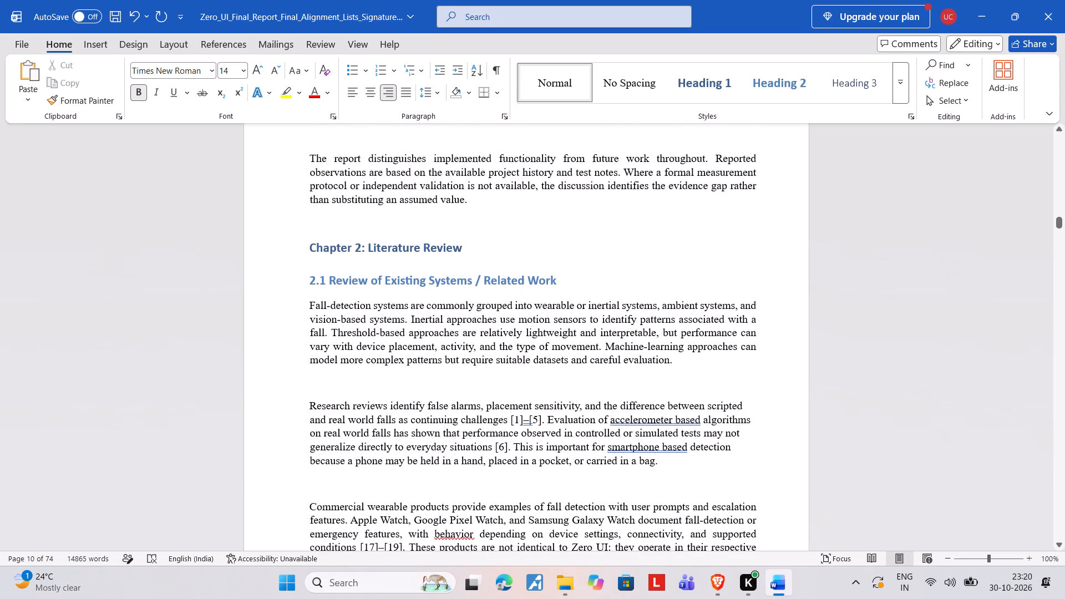
scroll(328, 223, up, 13)
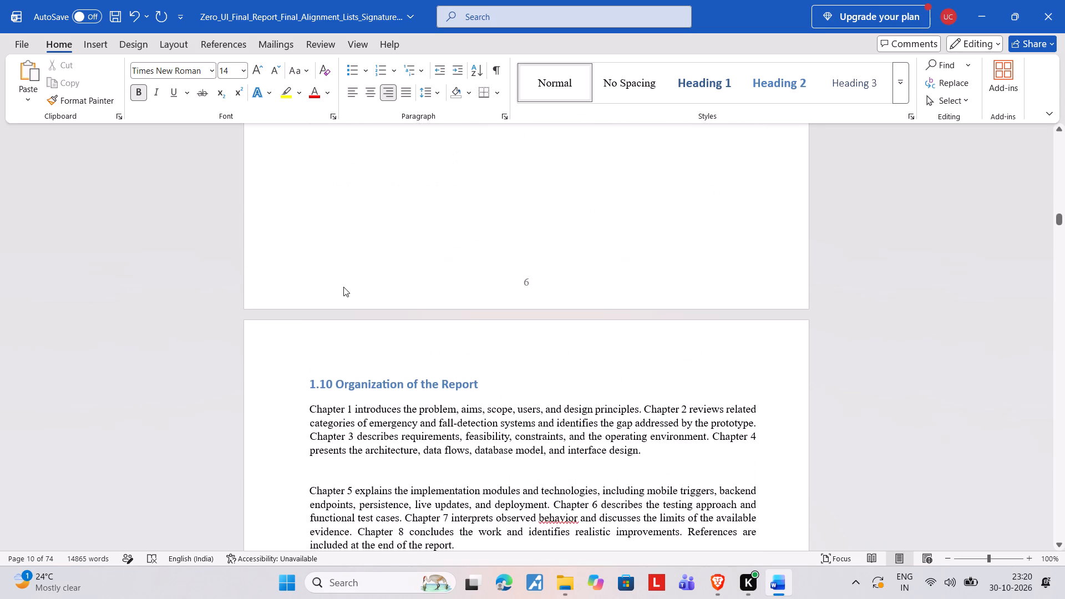
Recheck the contents page and the page layout from there through Chapter 1 to section 2.1 of Chapter 2.
scroll(298, 422, down, 8)
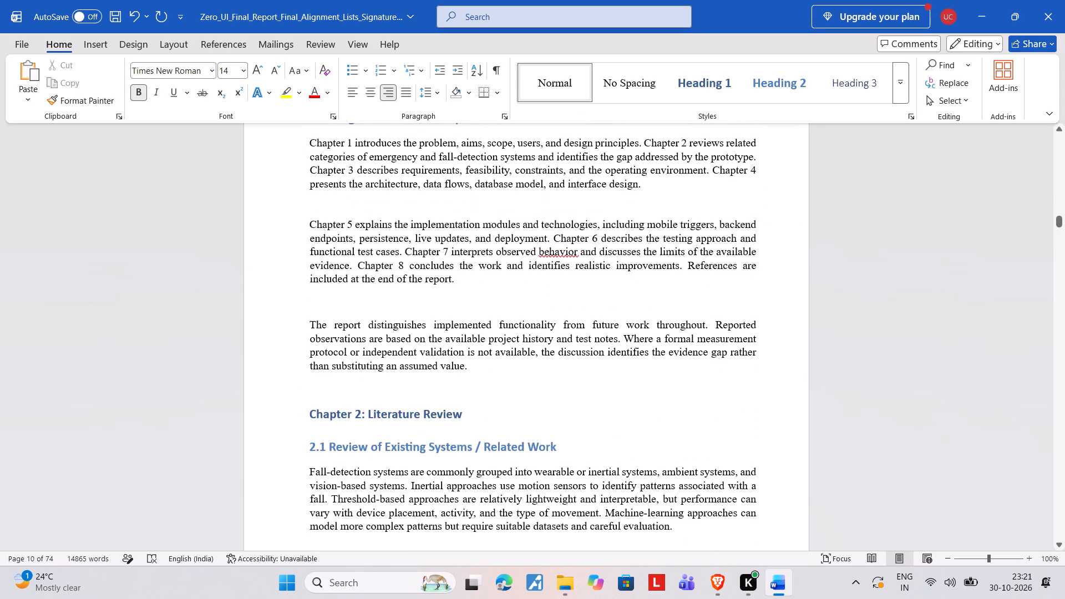
drag(1060, 222, 1060, 215)
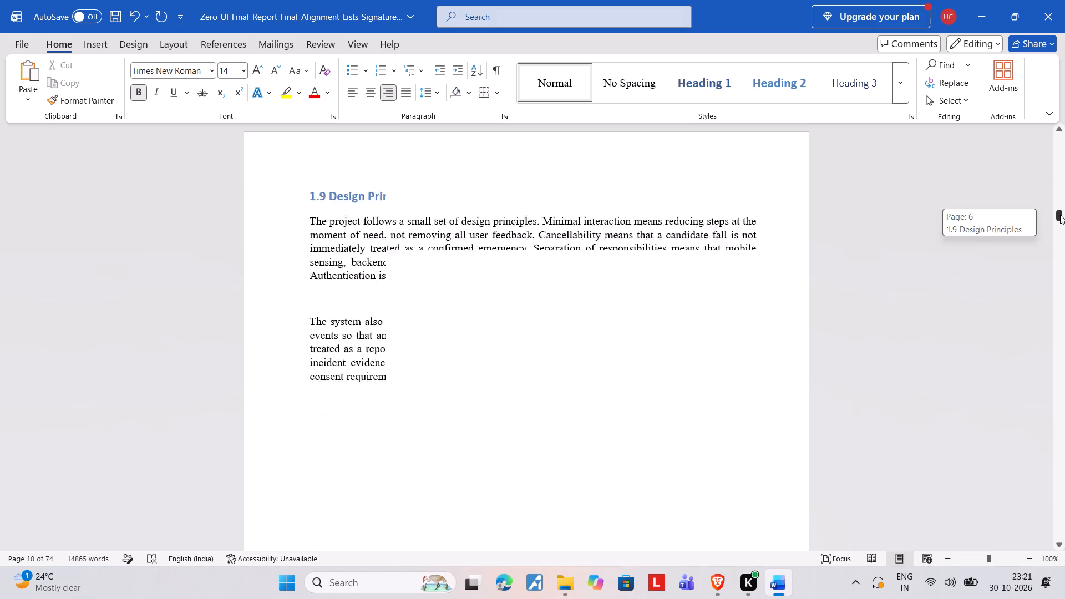
drag(1060, 215, 1061, 161)
scroll(811, 311, up, 10)
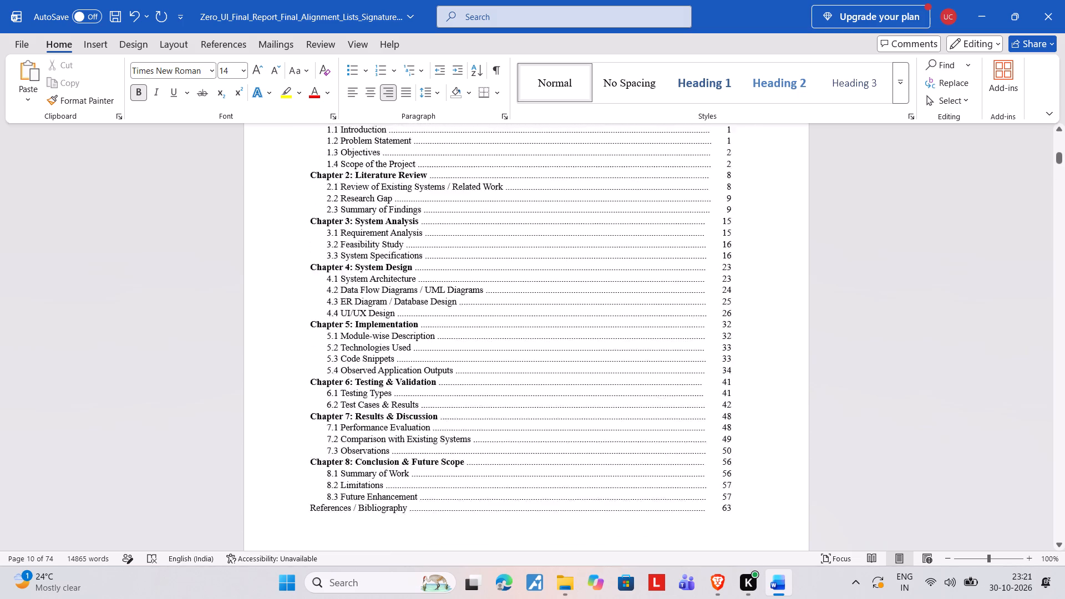
scroll(712, 370, up, 6)
scroll(754, 449, down, 4)
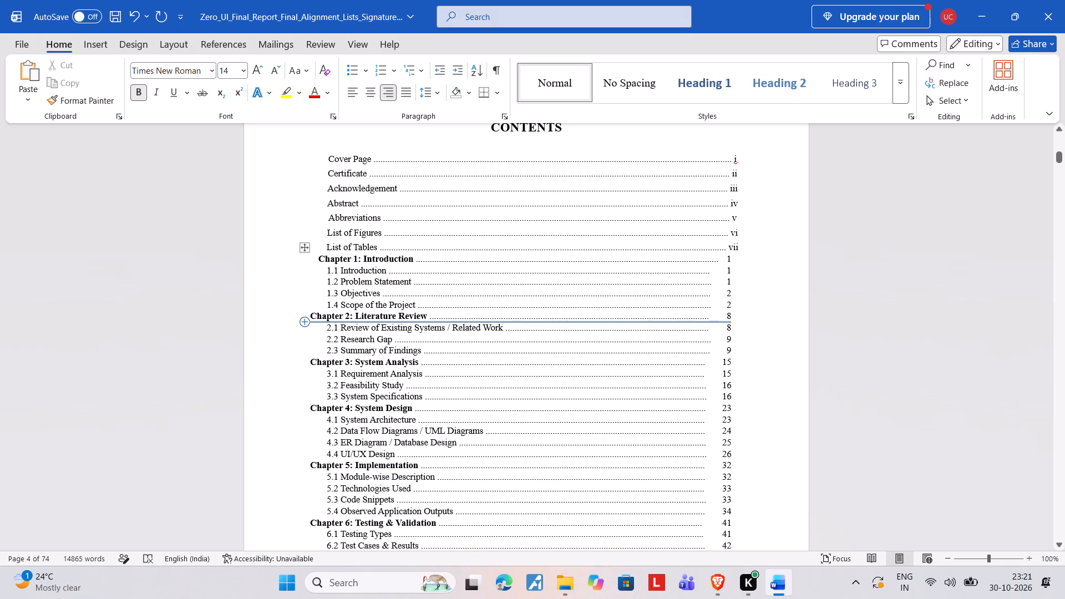
scroll(1039, 253, down, 20)
scroll(1039, 253, down, 7)
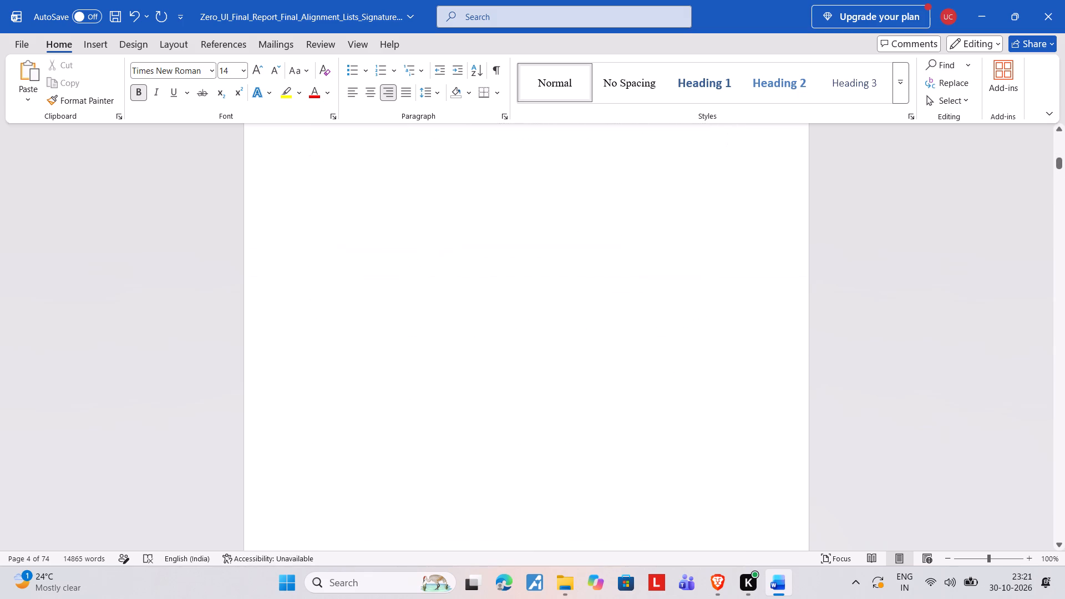
scroll(1039, 253, down, 20)
scroll(1039, 253, down, 20)
scroll(1039, 253, down, 13)
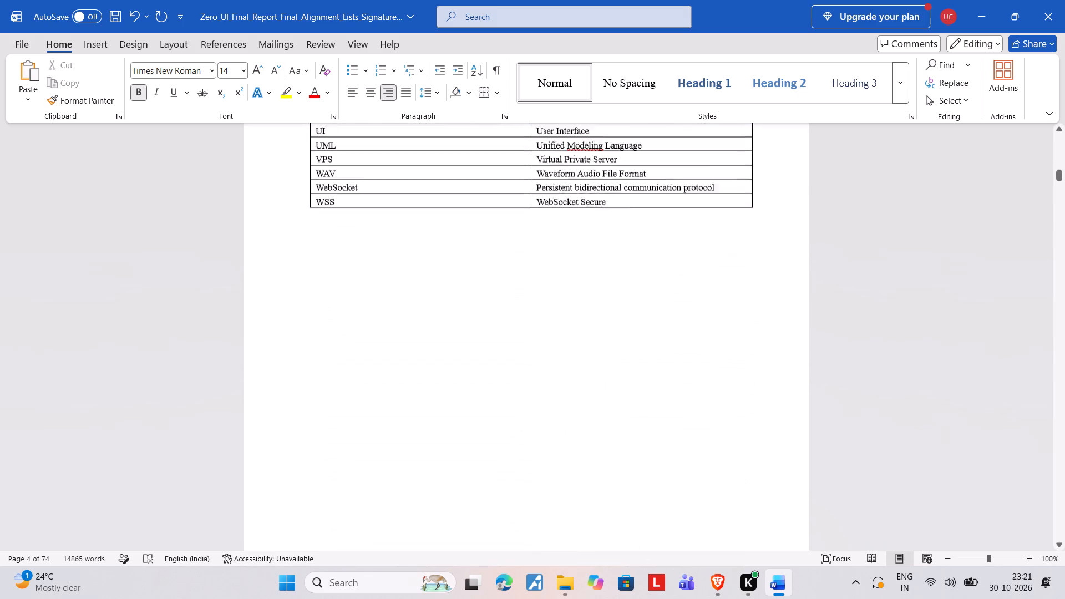
scroll(1039, 253, down, 20)
scroll(1039, 253, down, 20)
scroll(1039, 253, down, 13)
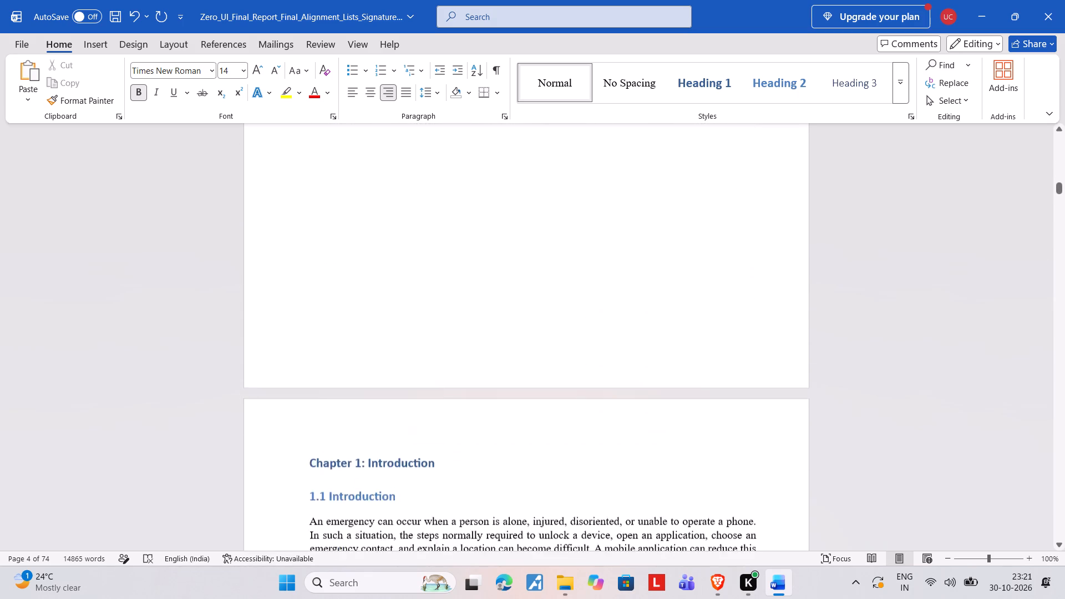
scroll(1039, 253, down, 14)
scroll(1039, 253, down, 9)
scroll(1039, 253, down, 18)
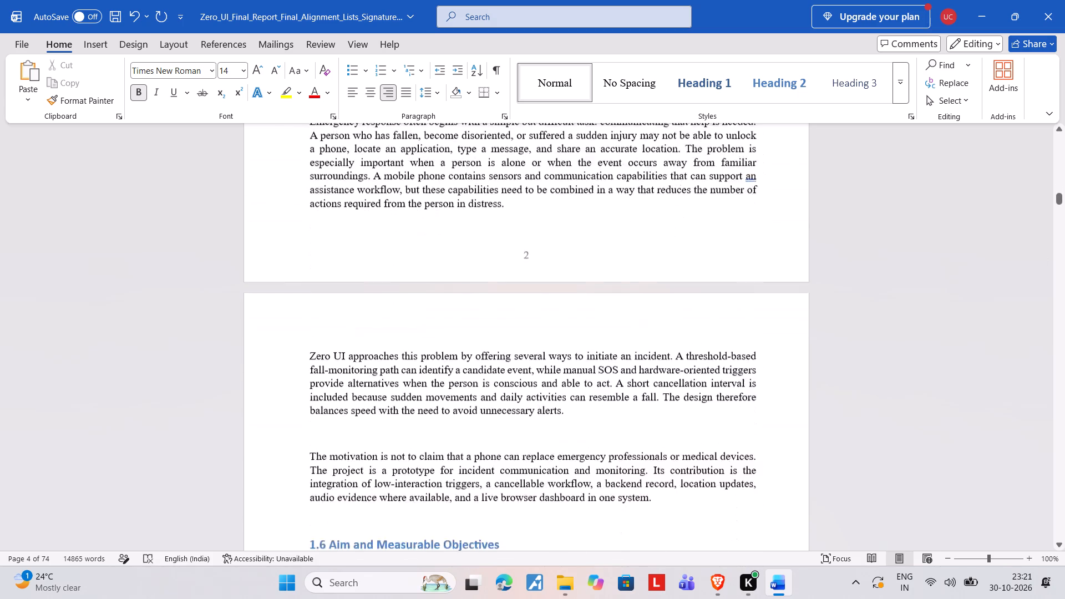
scroll(1039, 253, down, 20)
scroll(1039, 253, down, 20)
scroll(1039, 253, down, 10)
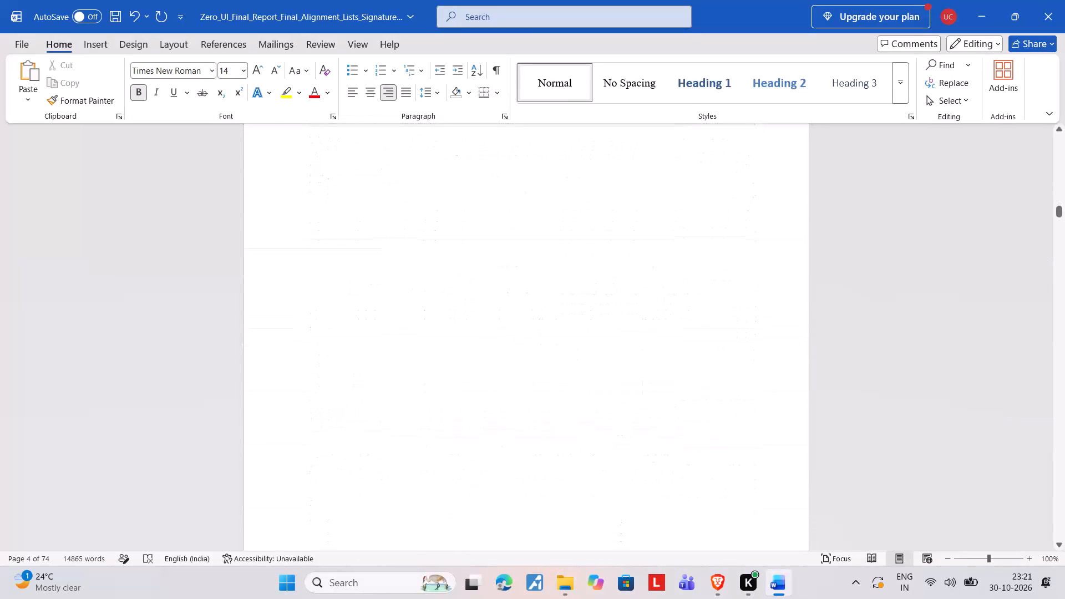
scroll(1039, 253, down, 20)
scroll(1039, 253, down, 20)
scroll(1039, 253, down, 2)
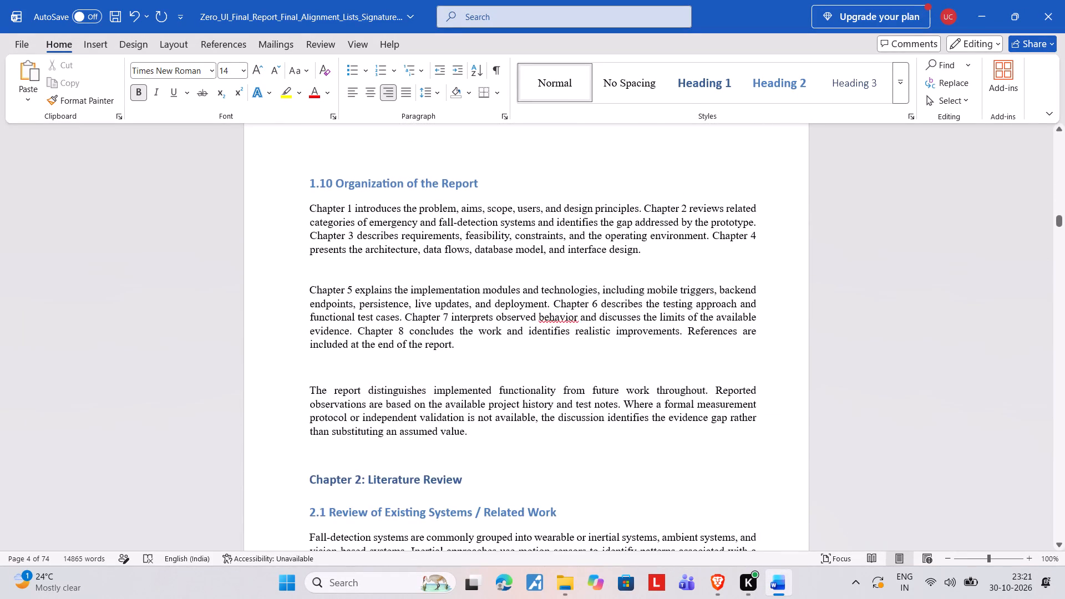
scroll(1039, 253, down, 11)
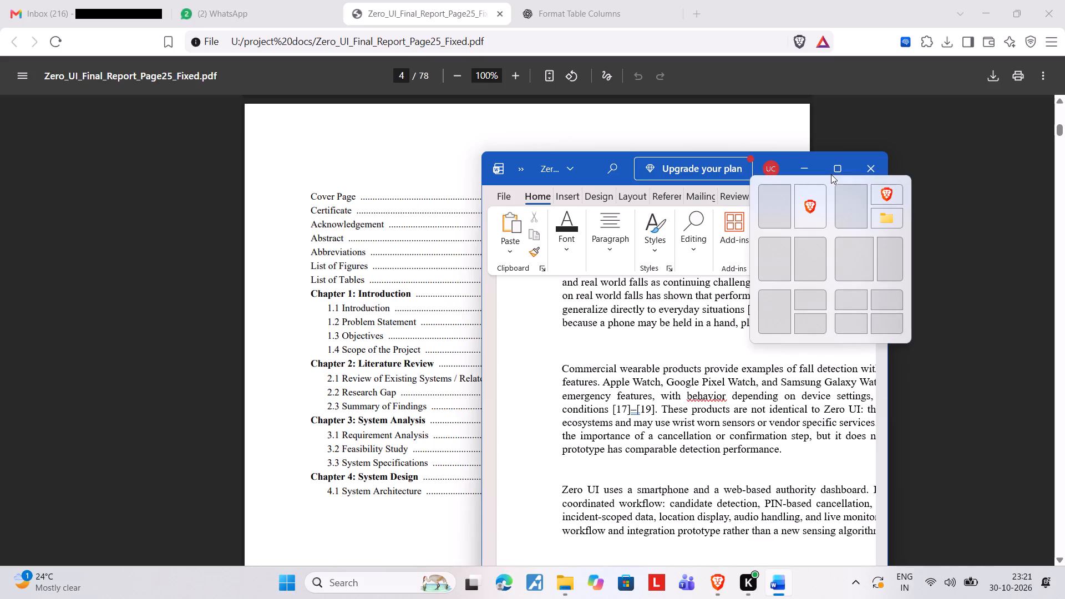
click(838, 171)
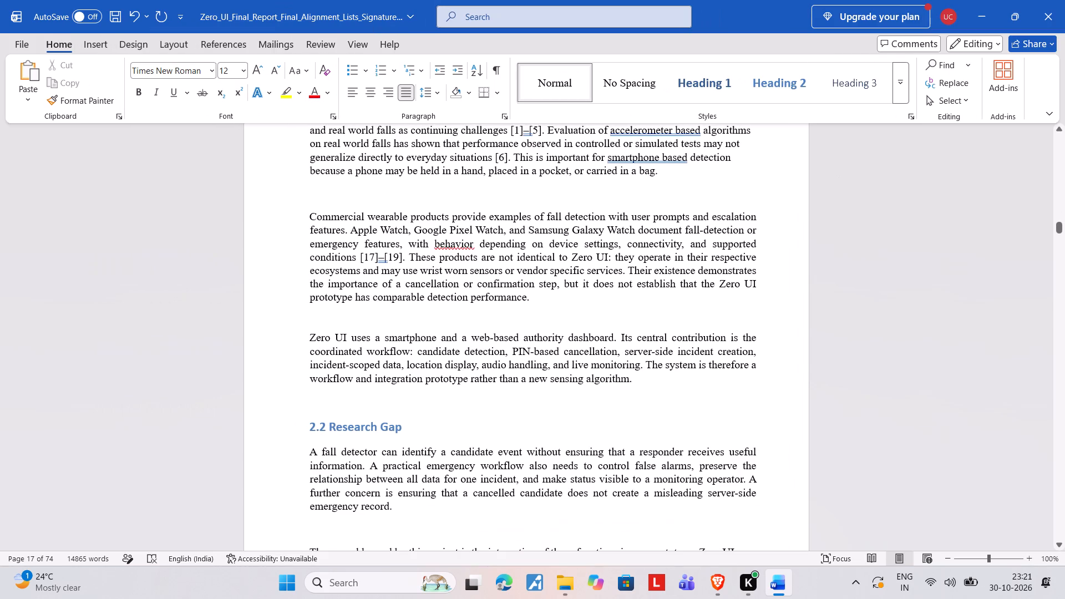
drag(761, 4, 452, 79)
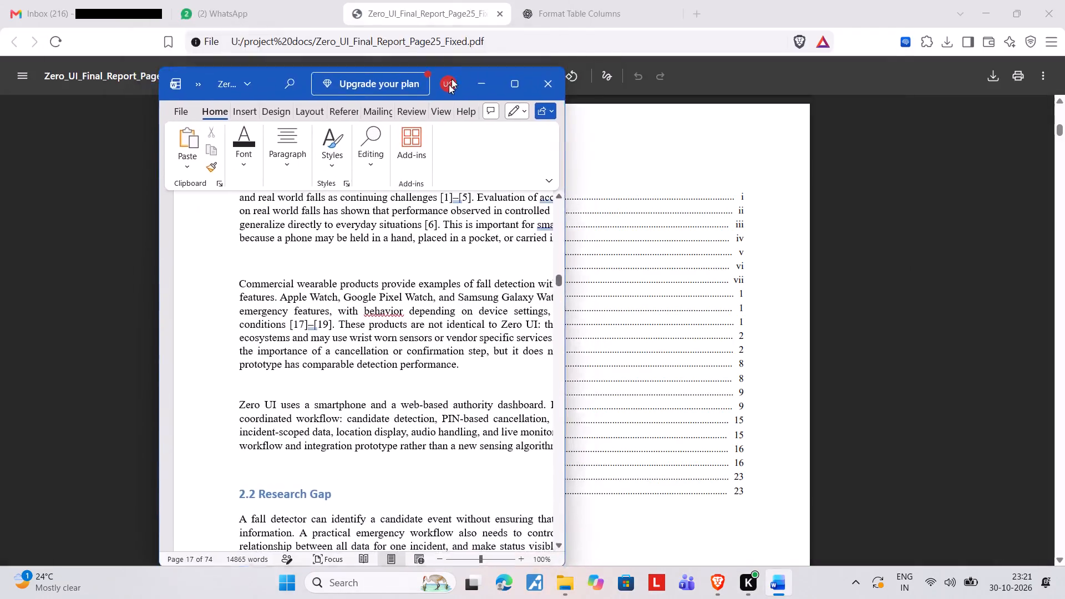
drag(452, 79, 424, 0)
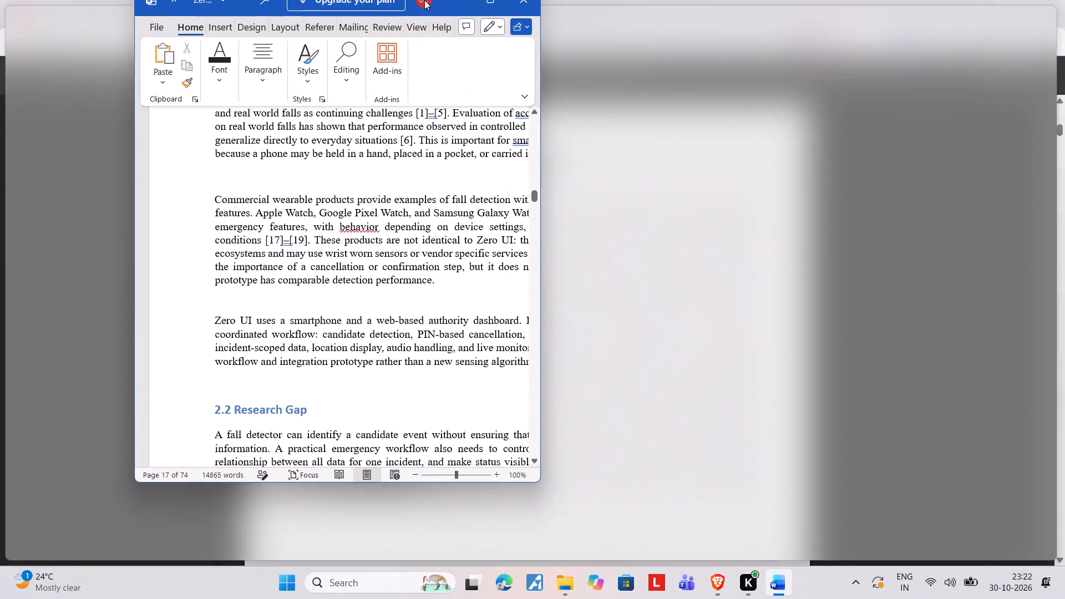
drag(424, 0, 478, 189)
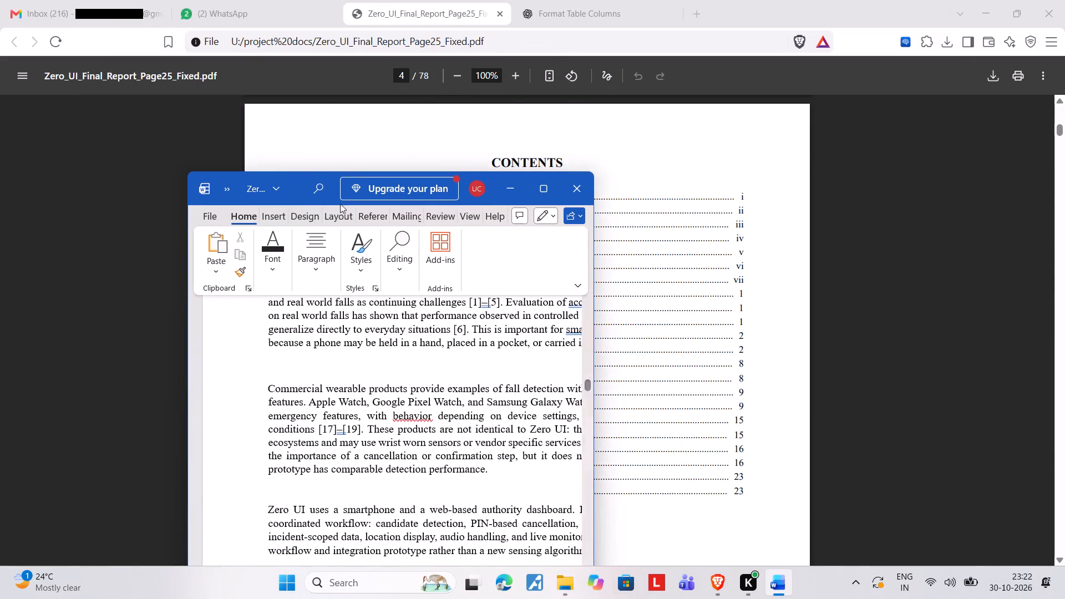
drag(297, 196, 368, 0)
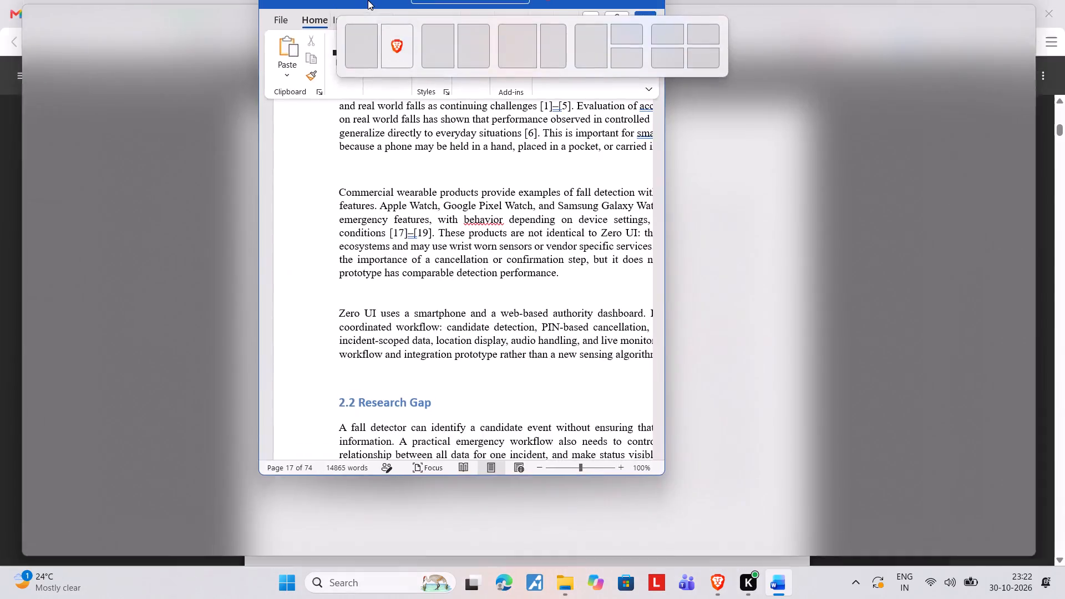
drag(368, 0, 360, 34)
Examine the Word report's pages from section 2.1 to the start of Chapter 3 against the PDF's contents list.
scroll(398, 420, down, 2)
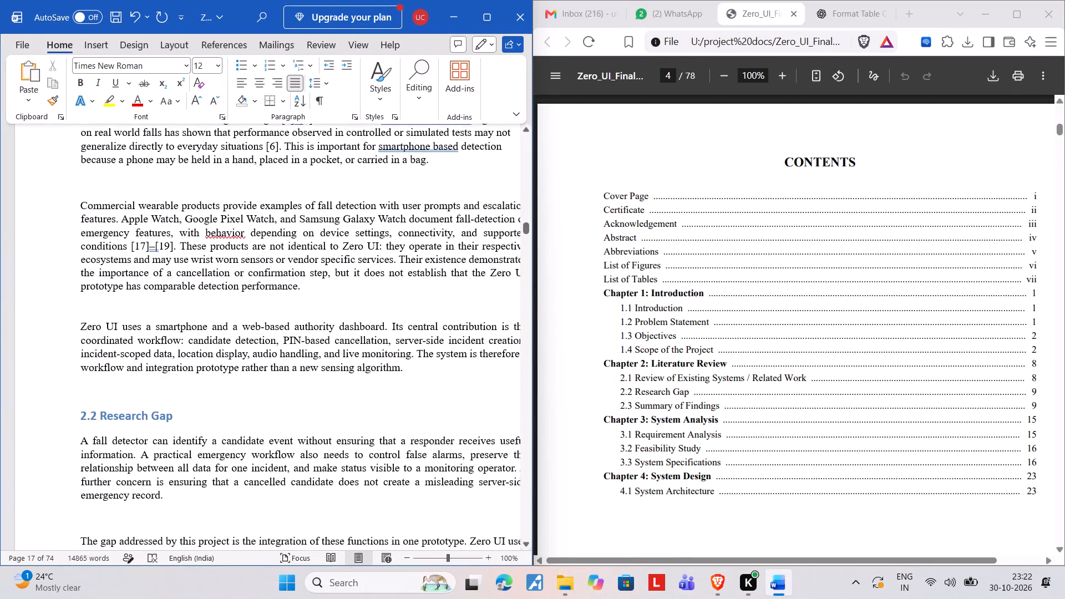
scroll(398, 420, down, 7)
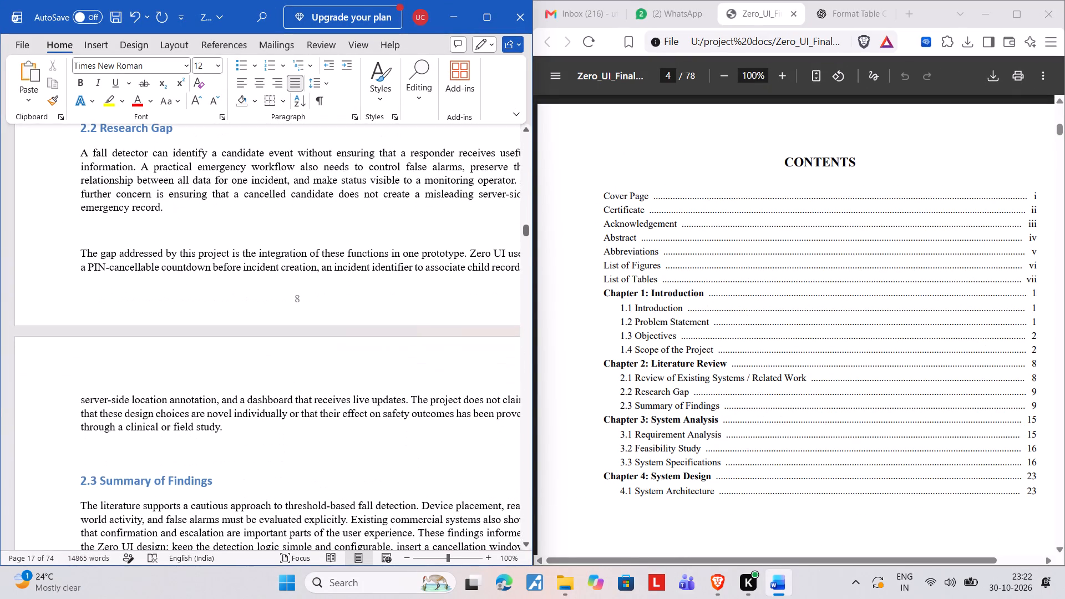
scroll(413, 451, down, 7)
scroll(413, 451, down, 18)
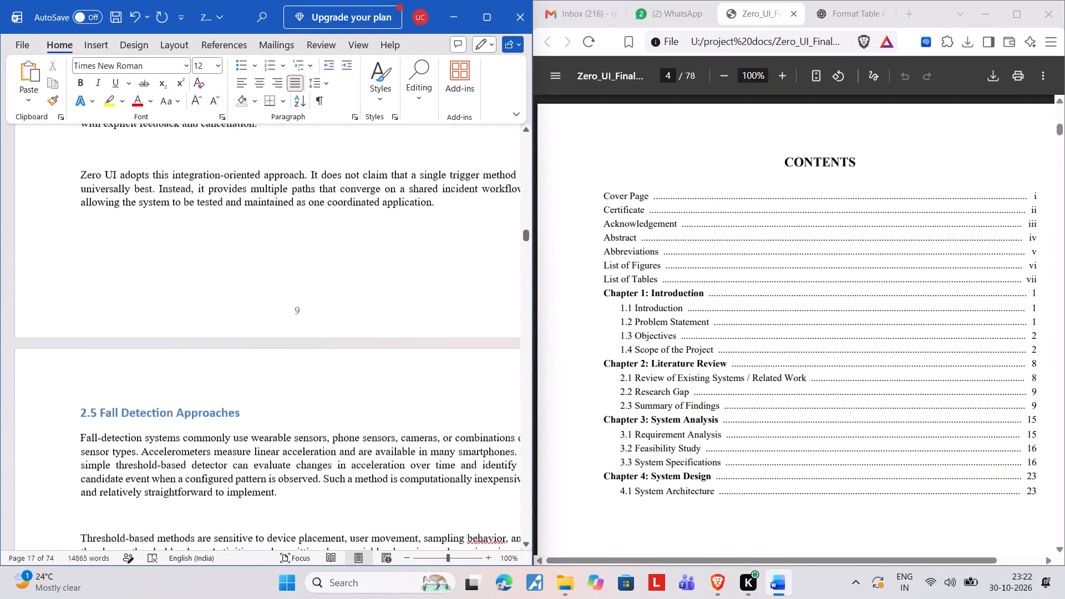
scroll(413, 450, down, 9)
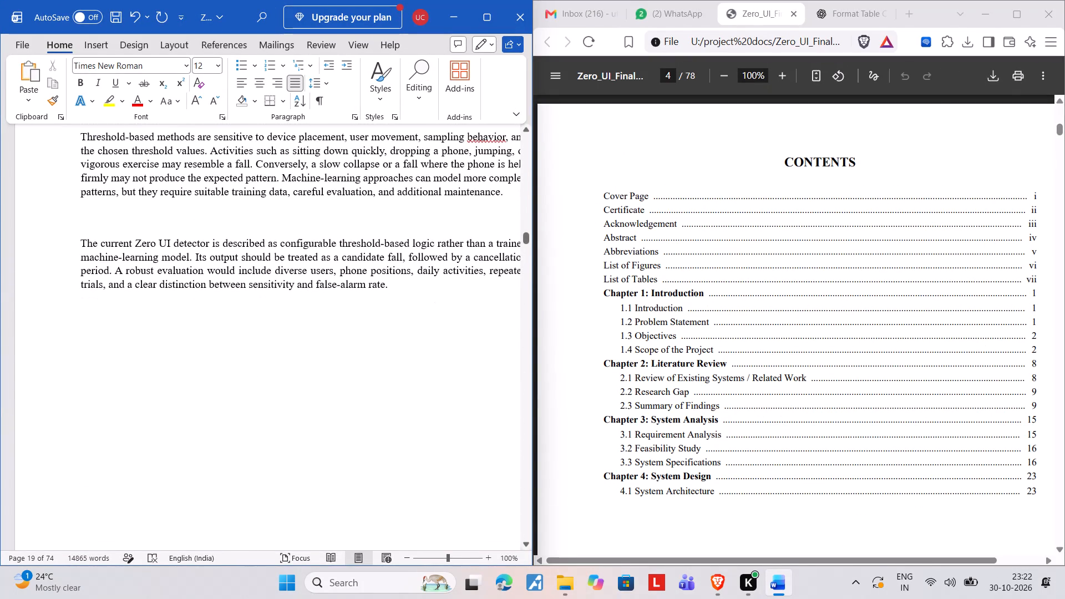
scroll(413, 450, down, 13)
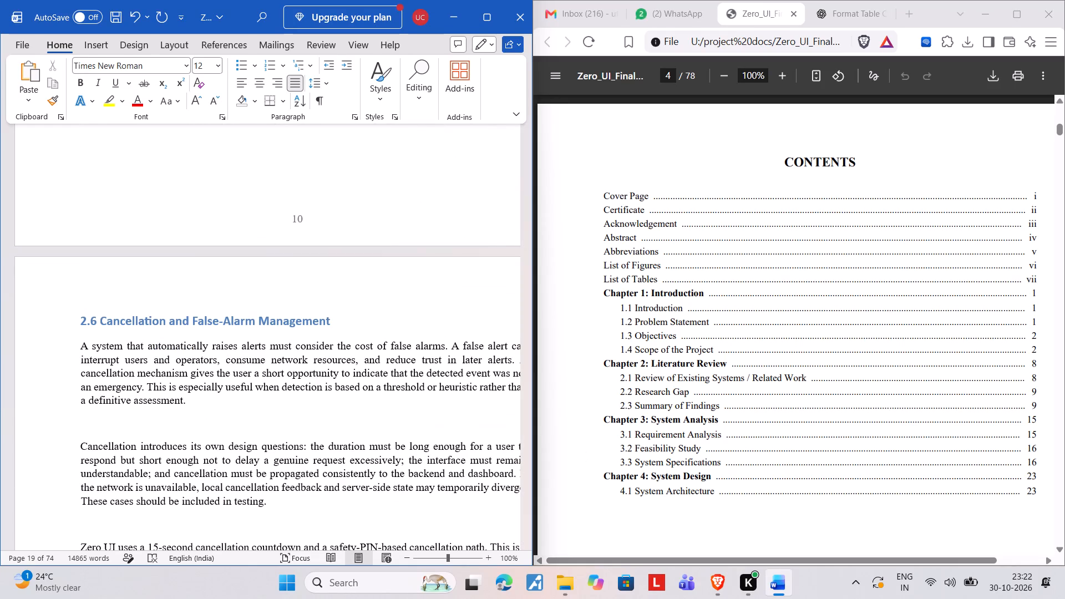
scroll(786, 455, down, 8)
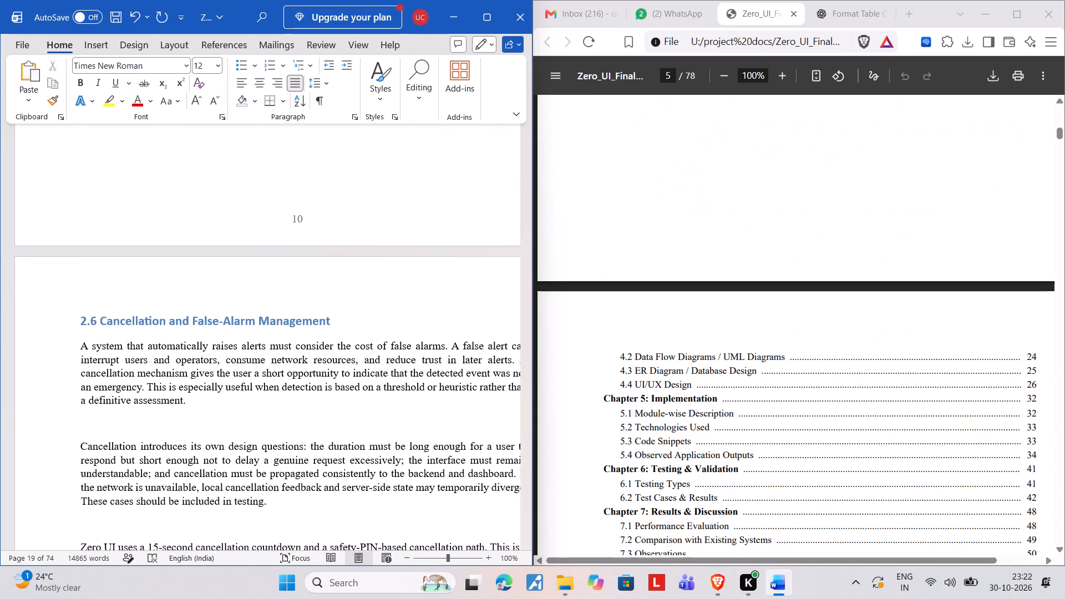
scroll(301, 378, up, 5)
scroll(254, 384, up, 16)
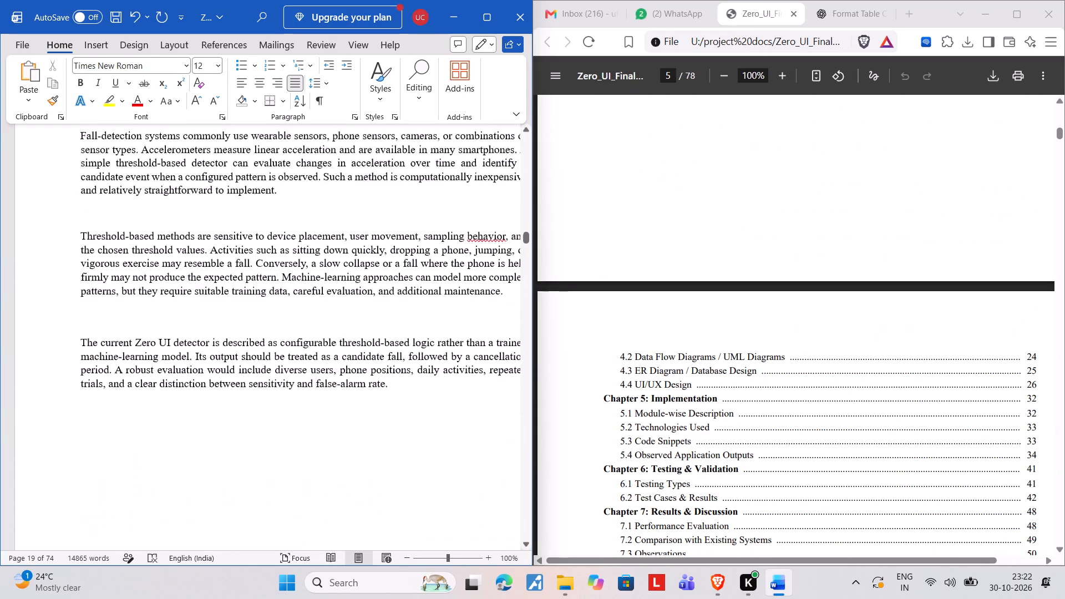
scroll(257, 384, up, 2)
scroll(257, 384, up, 20)
scroll(257, 384, up, 18)
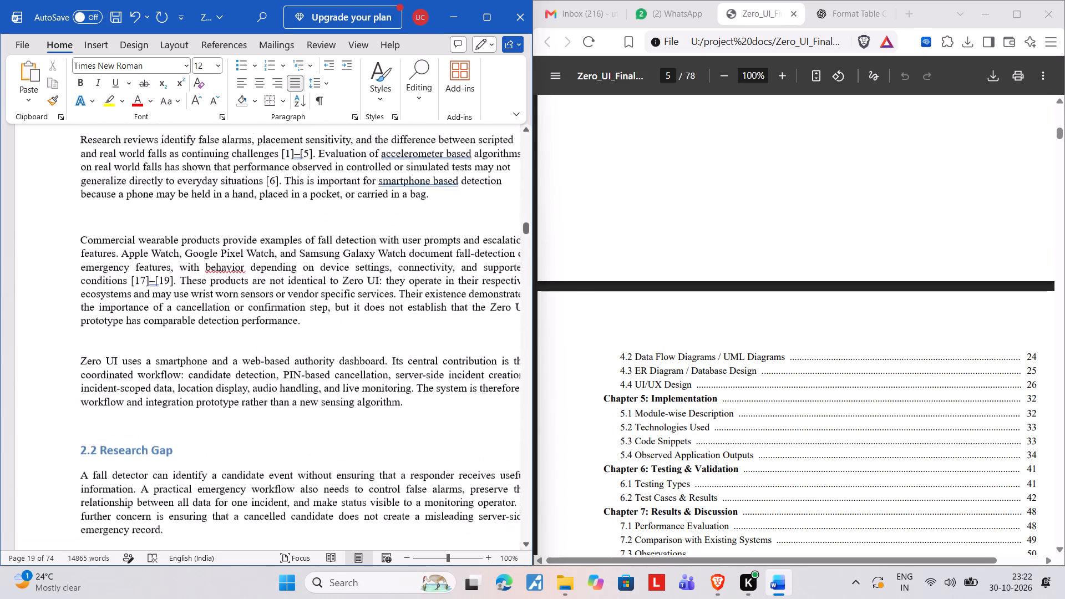
scroll(259, 383, up, 8)
scroll(259, 383, down, 20)
scroll(259, 383, down, 8)
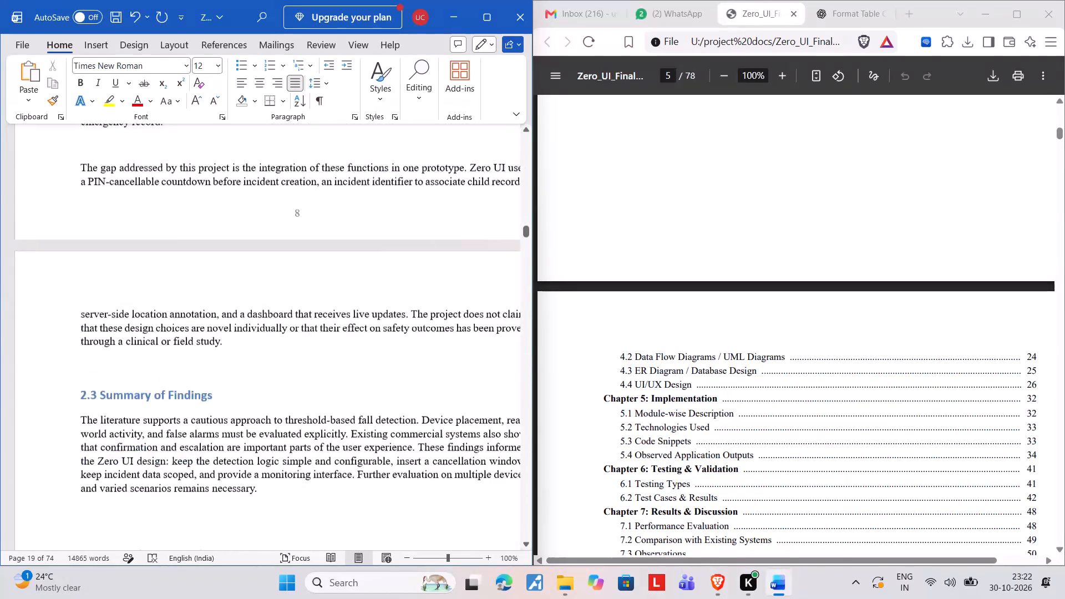
scroll(259, 383, down, 20)
scroll(259, 383, down, 14)
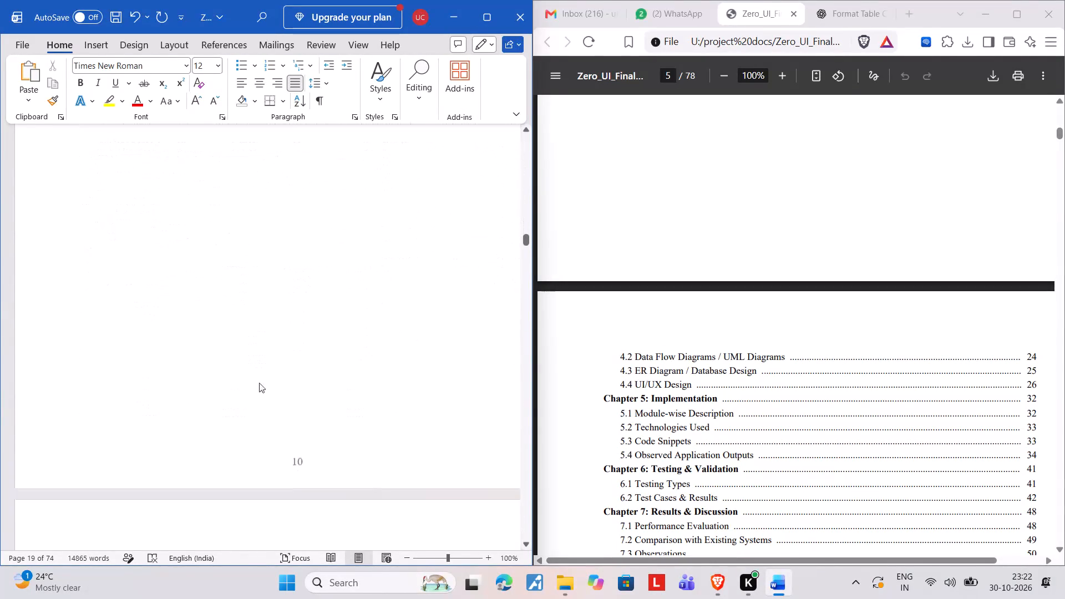
scroll(259, 383, down, 19)
scroll(259, 383, down, 15)
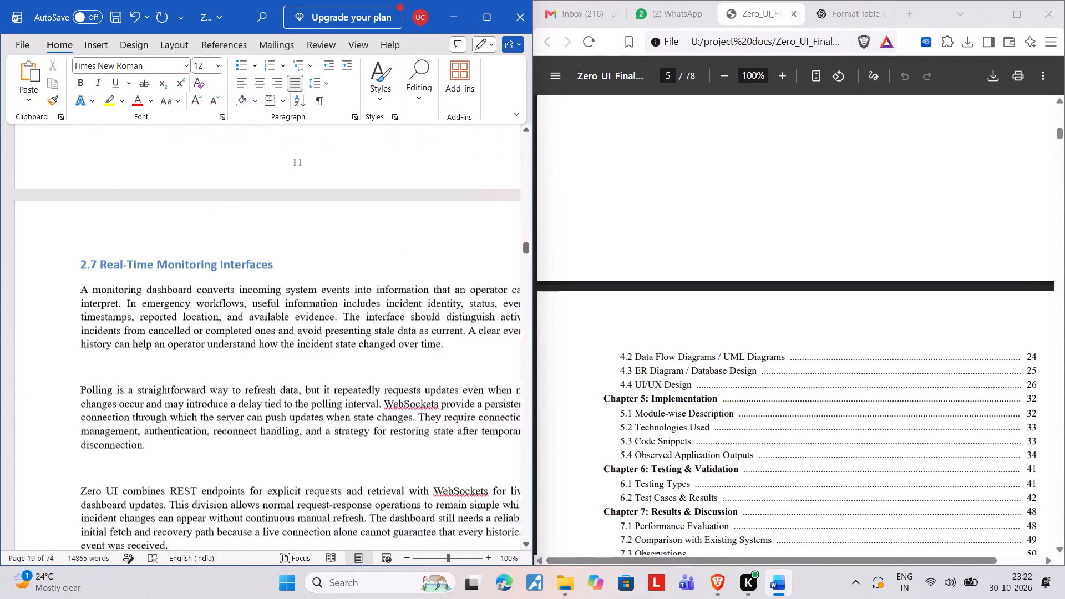
scroll(259, 383, down, 18)
scroll(261, 382, down, 9)
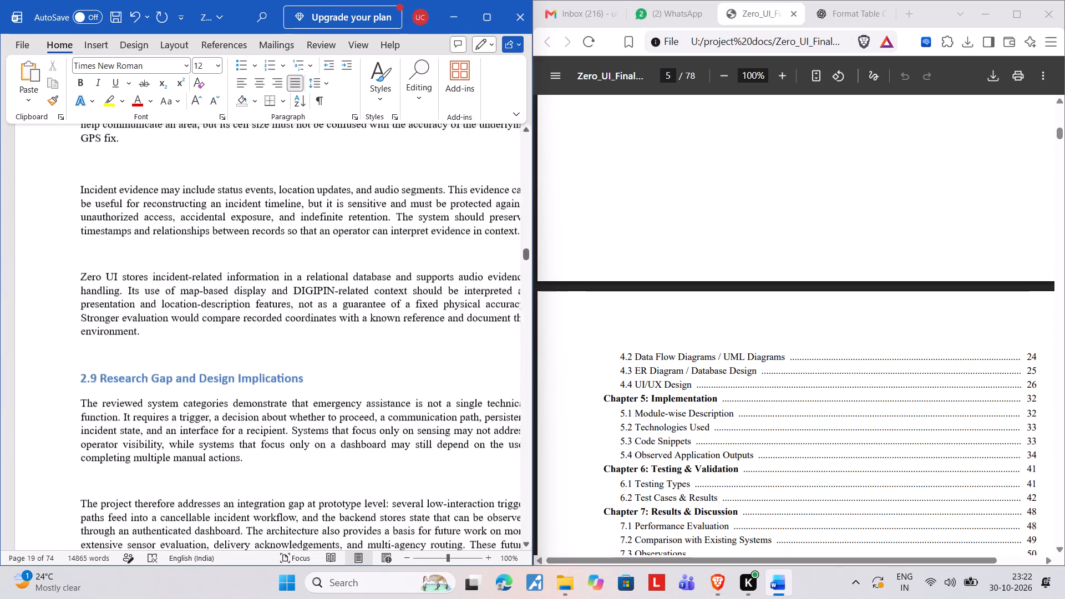
scroll(262, 382, down, 9)
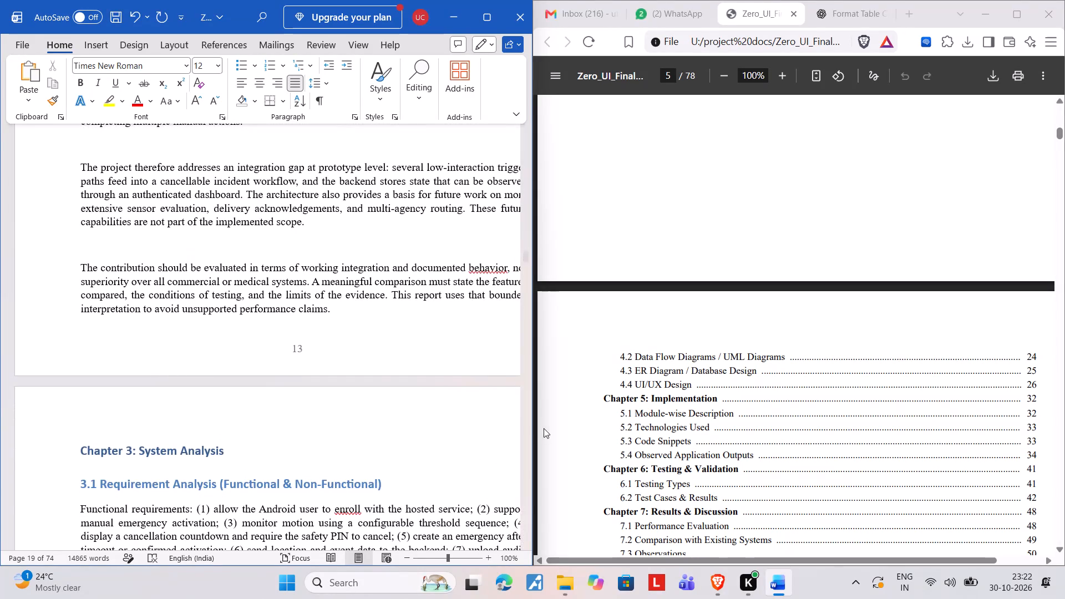
scroll(427, 415, down, 5)
scroll(671, 444, down, 1)
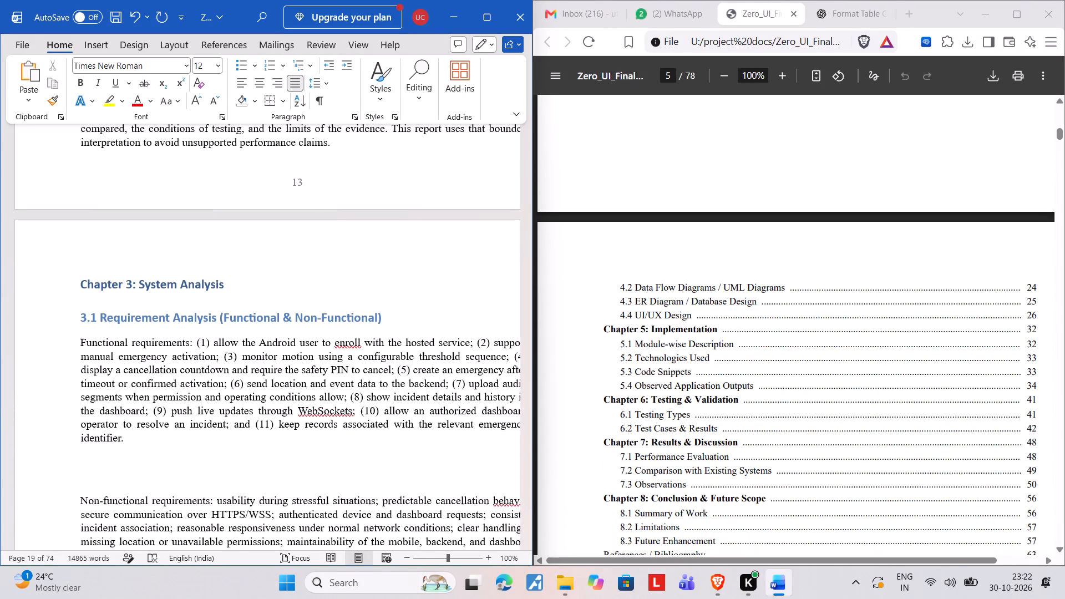
scroll(646, 392, up, 8)
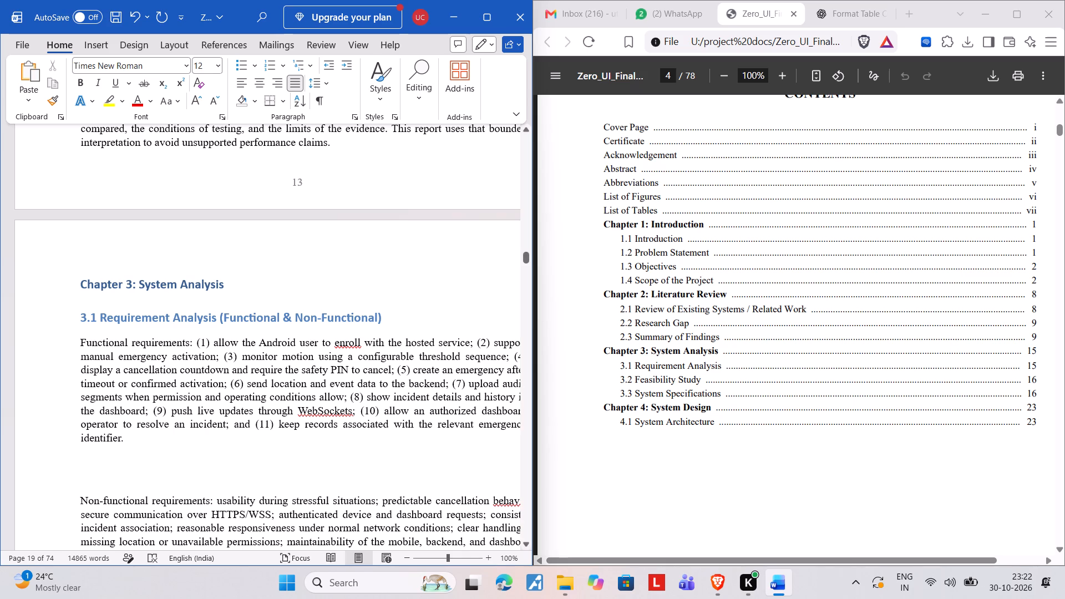
Check the Chapter 3 opening up to section 3.2 and recheck the page breaks back through Chapter 2 to section 2.1.
scroll(203, 397, down, 13)
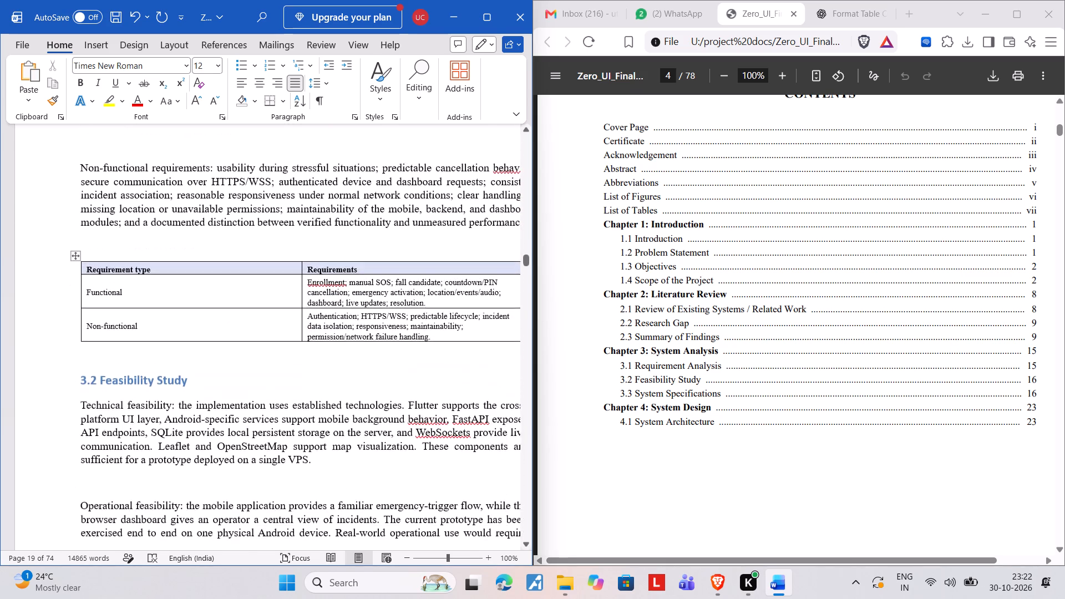
scroll(203, 397, down, 4)
scroll(203, 397, up, 20)
scroll(204, 397, up, 7)
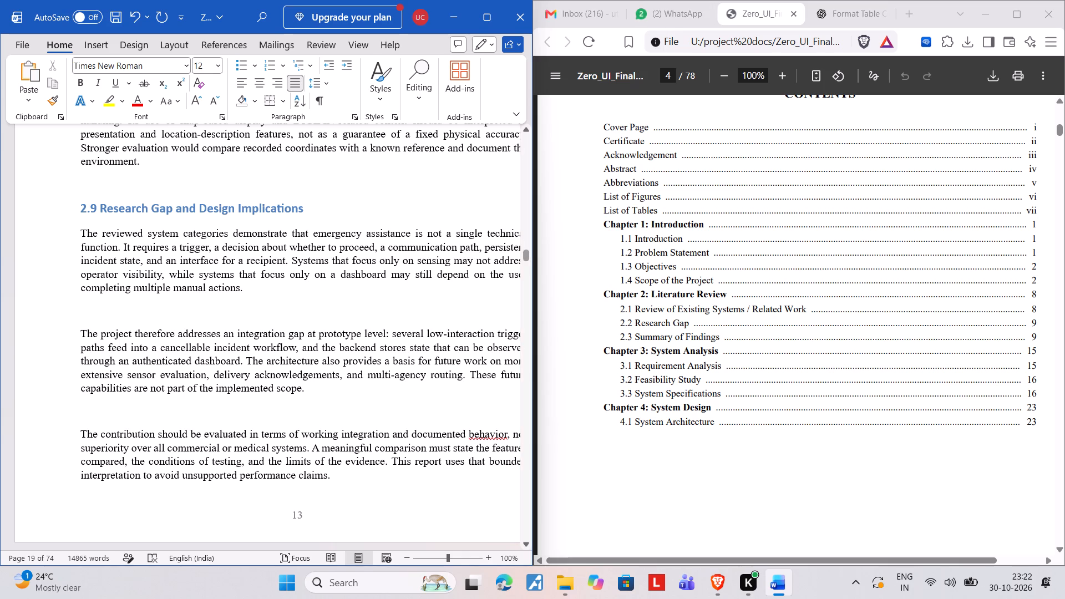
scroll(184, 345, down, 6)
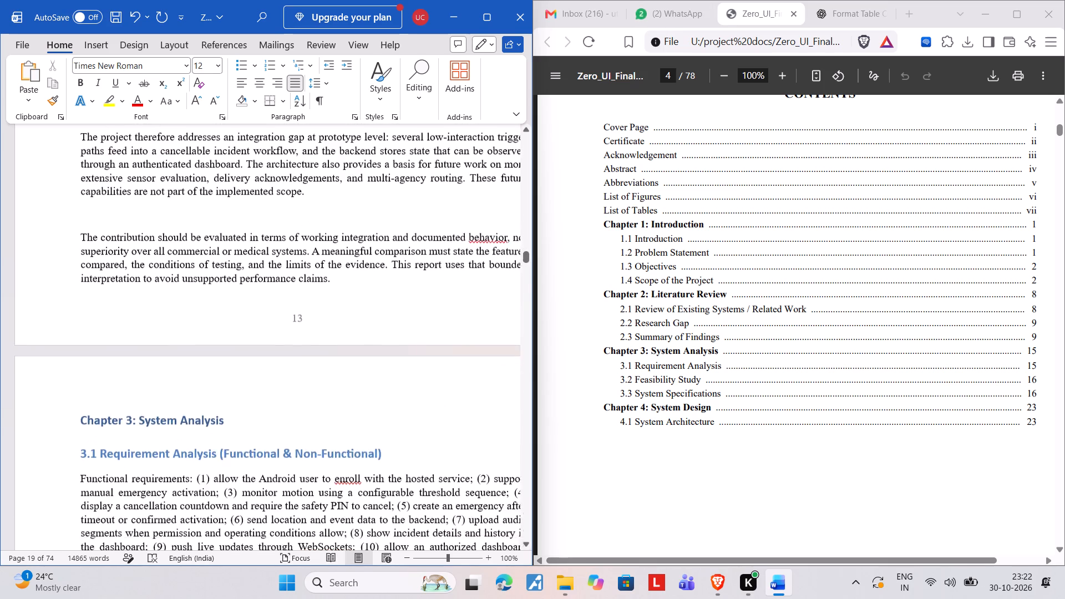
scroll(184, 345, down, 3)
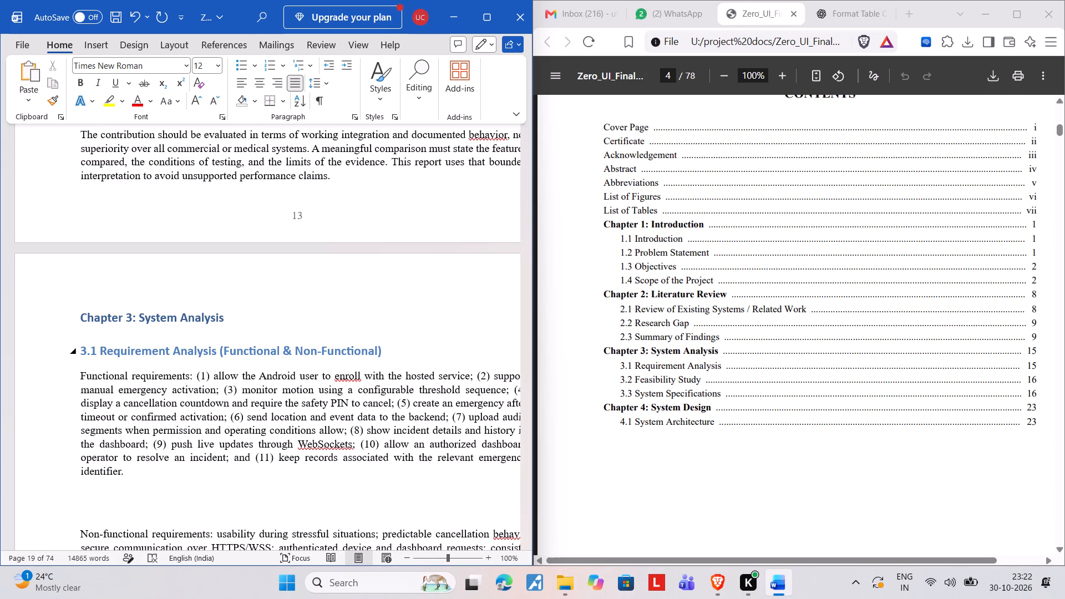
scroll(153, 316, up, 15)
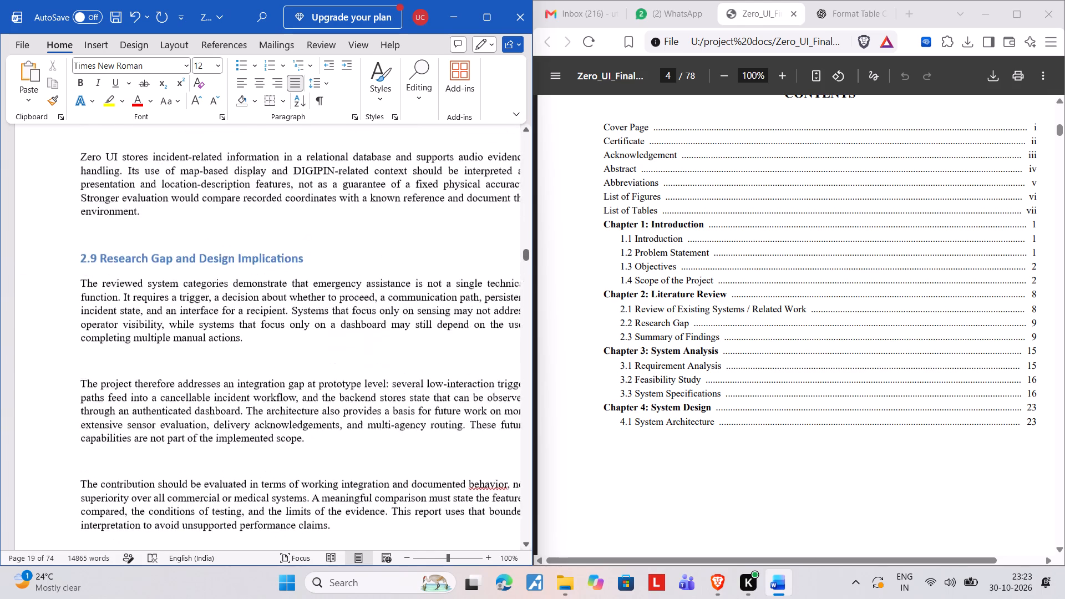
scroll(153, 316, up, 20)
scroll(153, 316, up, 6)
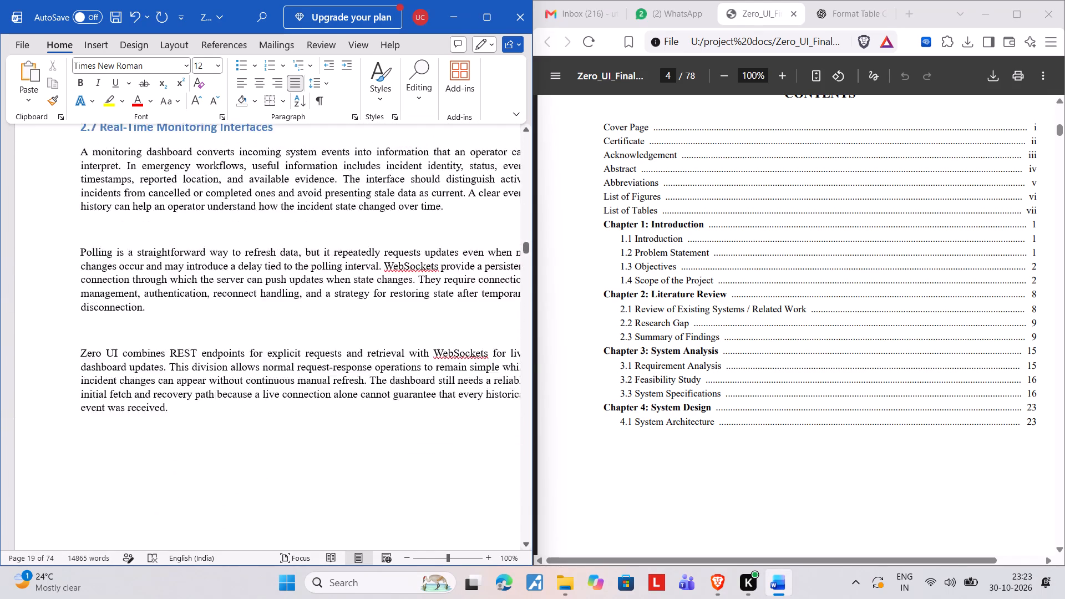
scroll(153, 316, up, 20)
scroll(153, 316, up, 7)
scroll(153, 316, up, 20)
scroll(153, 316, up, 19)
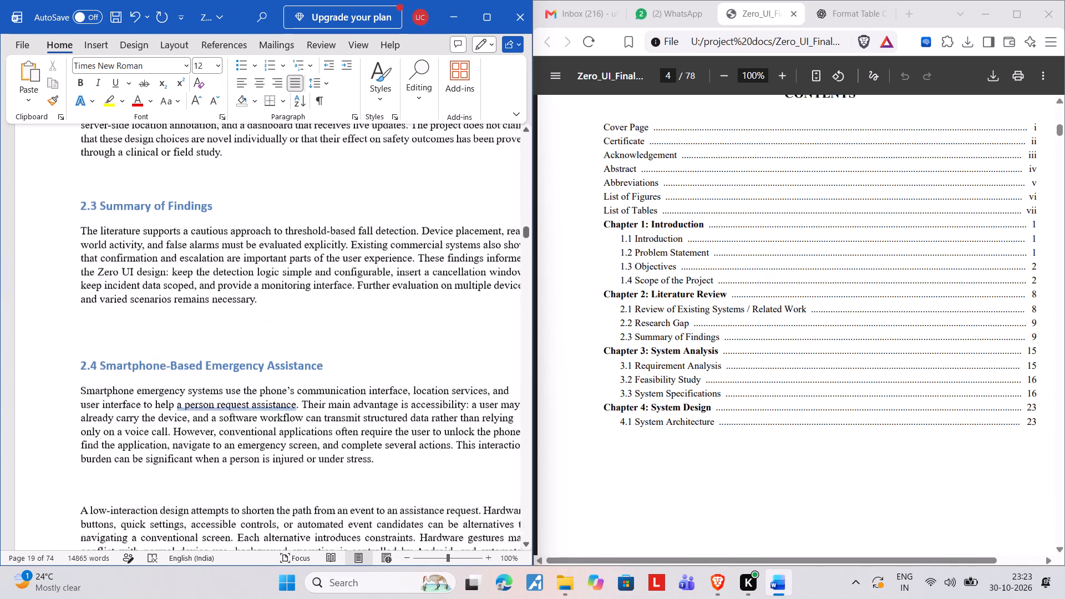
scroll(153, 316, up, 14)
scroll(153, 316, up, 7)
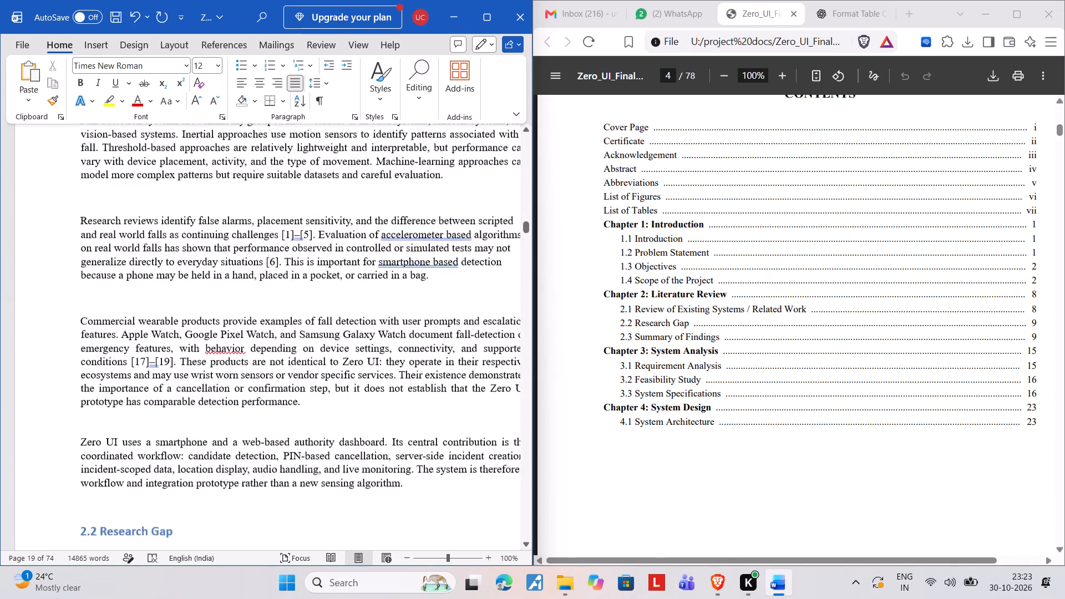
scroll(153, 316, up, 6)
Insert six blank lines before the 2.9 Research Gap and Design Implications heading to move it onto a new page.
scroll(153, 316, down, 14)
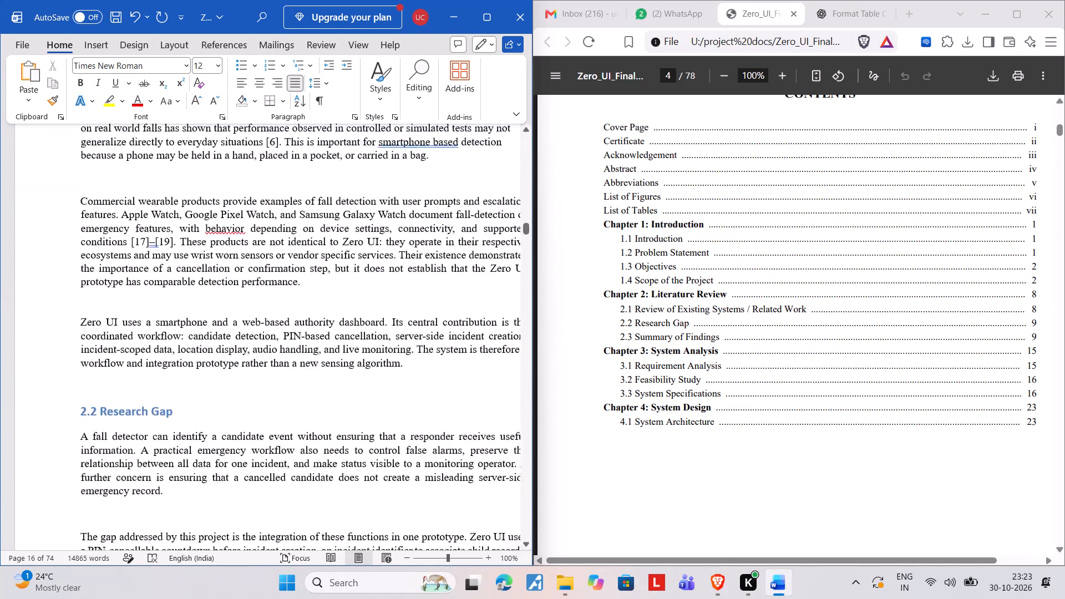
scroll(153, 316, down, 20)
scroll(153, 316, down, 20)
scroll(153, 316, down, 7)
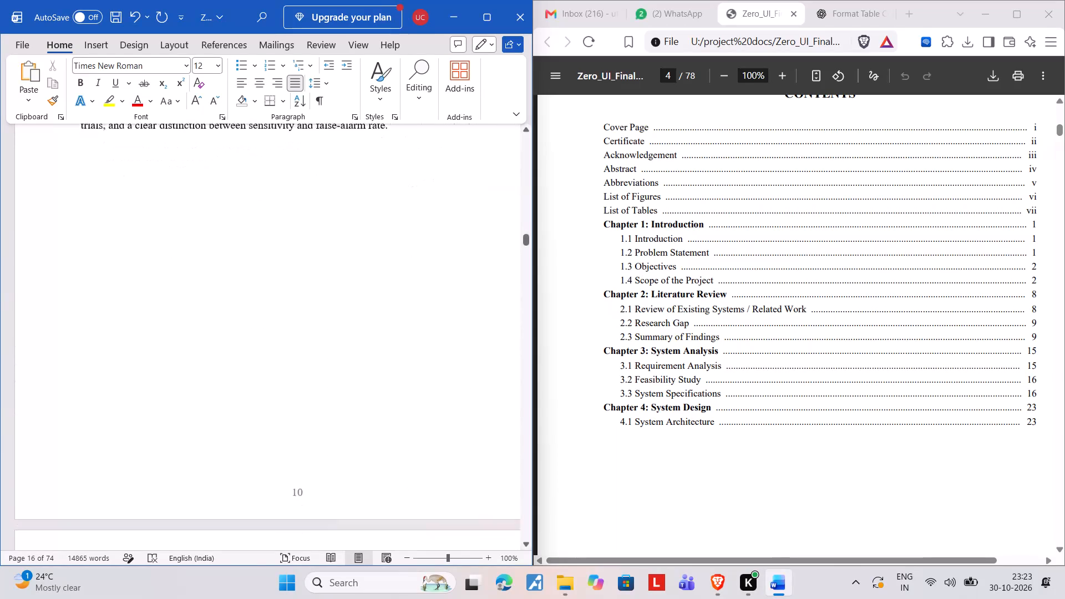
scroll(153, 316, down, 20)
scroll(153, 316, down, 15)
scroll(153, 316, down, 8)
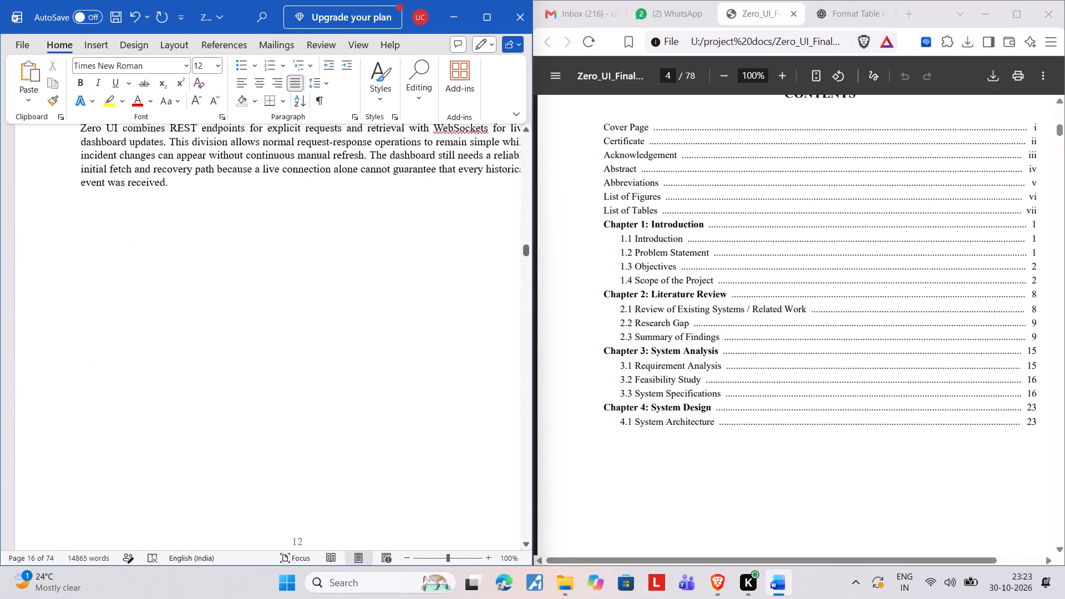
scroll(153, 316, down, 16)
scroll(153, 316, down, 8)
scroll(153, 316, up, 7)
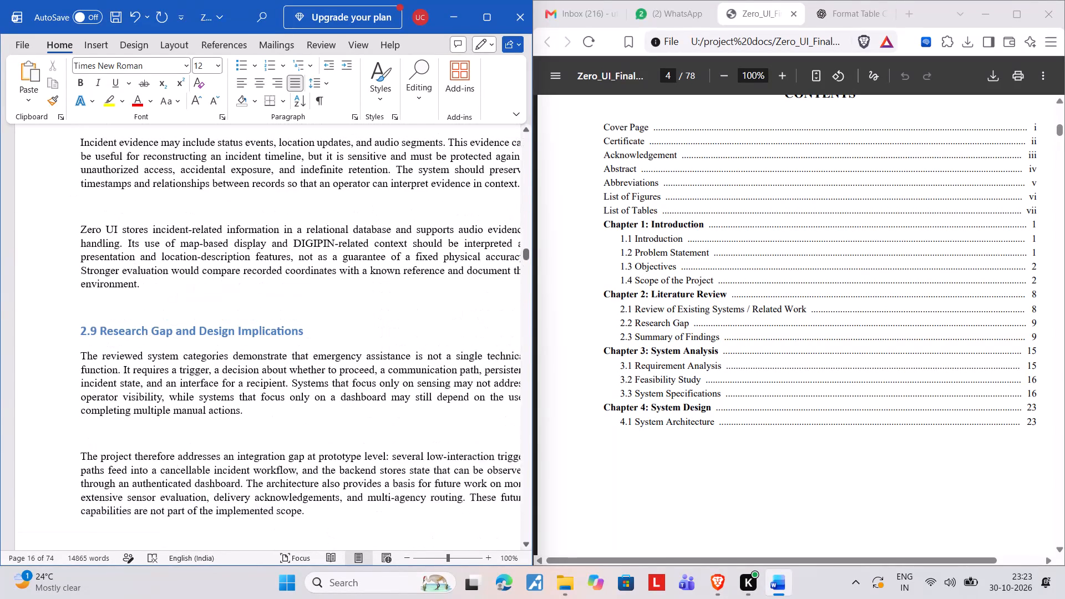
click(133, 322)
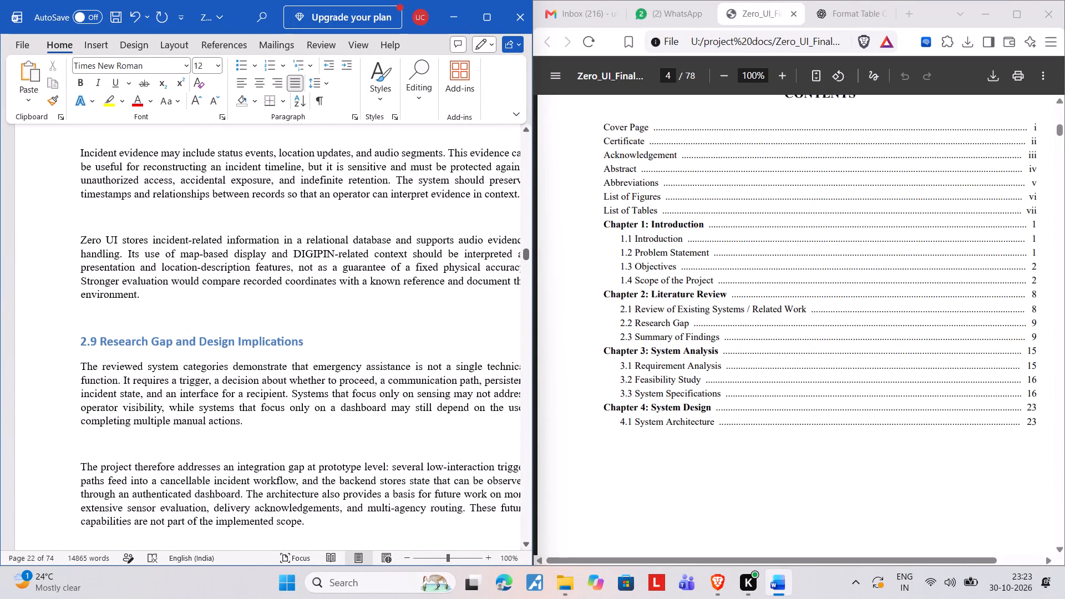
click(162, 289)
key(Return)
key(Return)
key(Return)
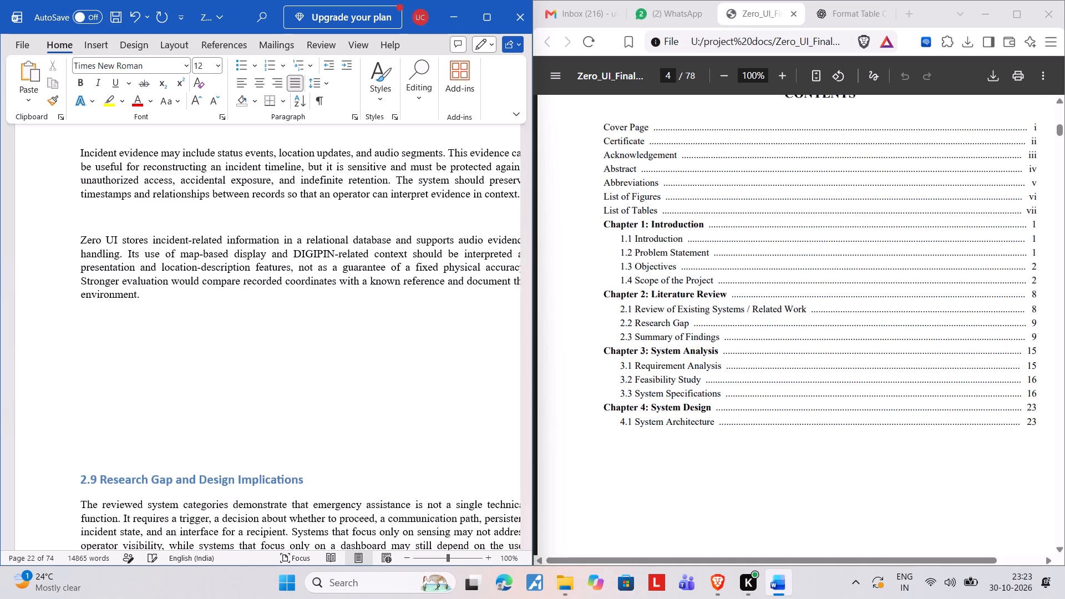
key(Return)
key(Return)
scroll(164, 292, down, 12)
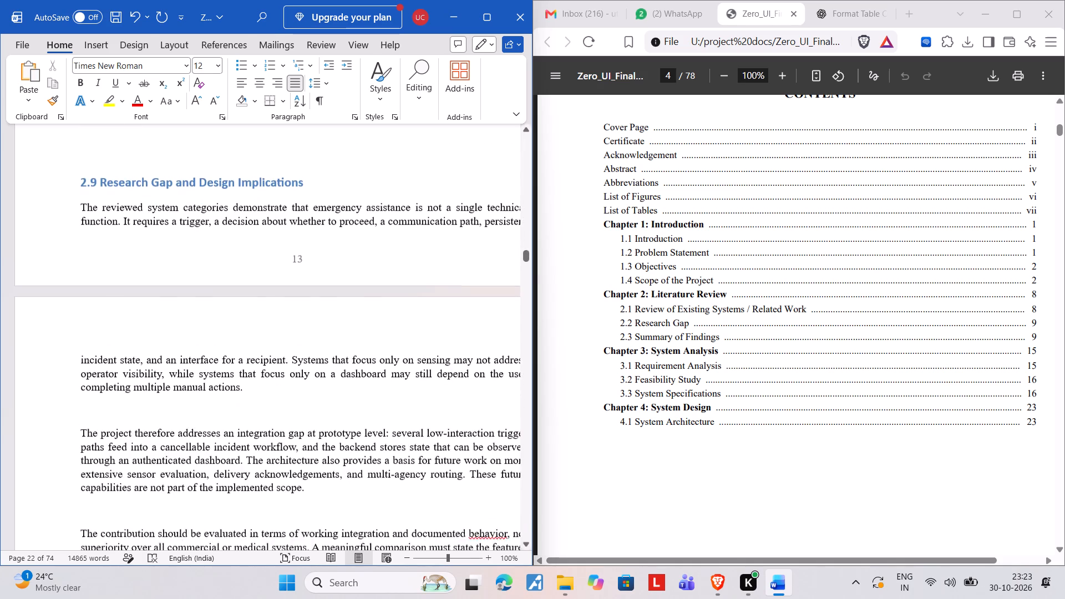
key(Return)
key(Return)
key(BackSpace)
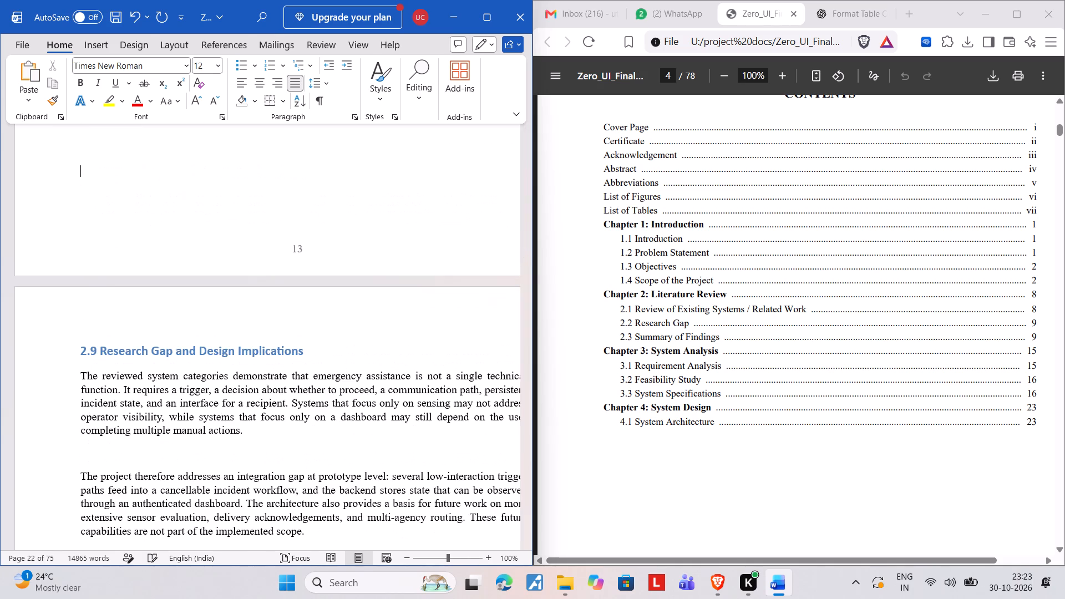
Insert seven blank lines before the Chapter 3: System Analysis heading to move it onto a new page.
scroll(164, 292, down, 14)
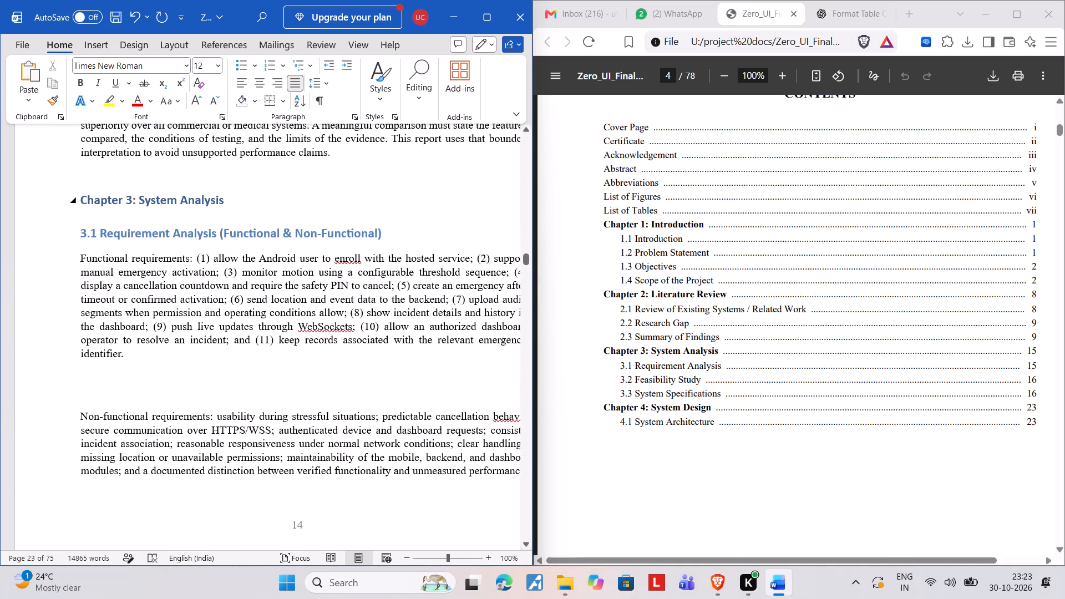
click(110, 182)
click(258, 200)
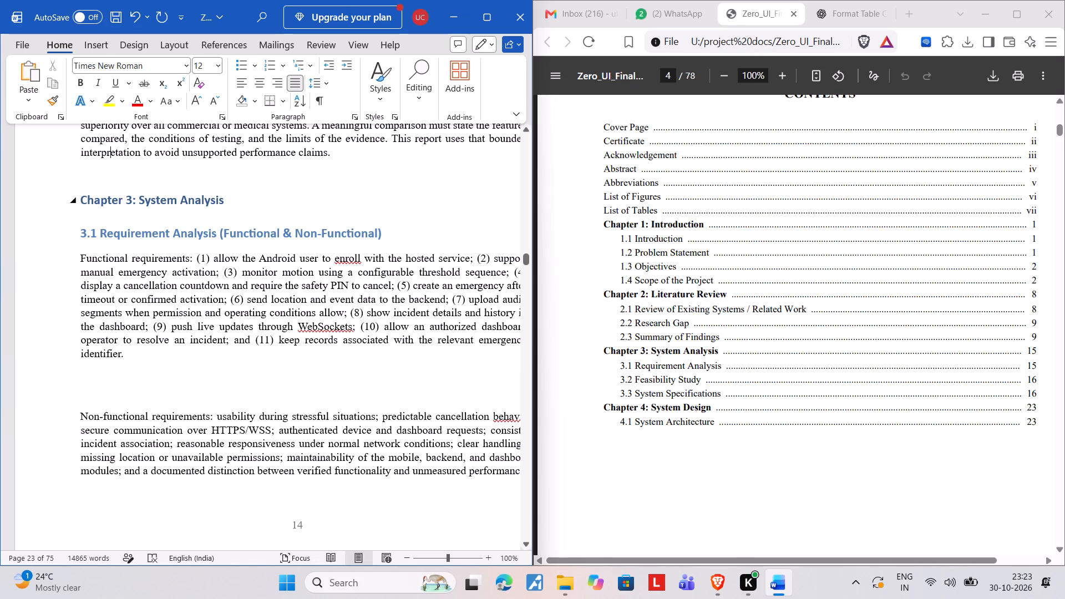
key(Up)
click(336, 163)
key(Return)
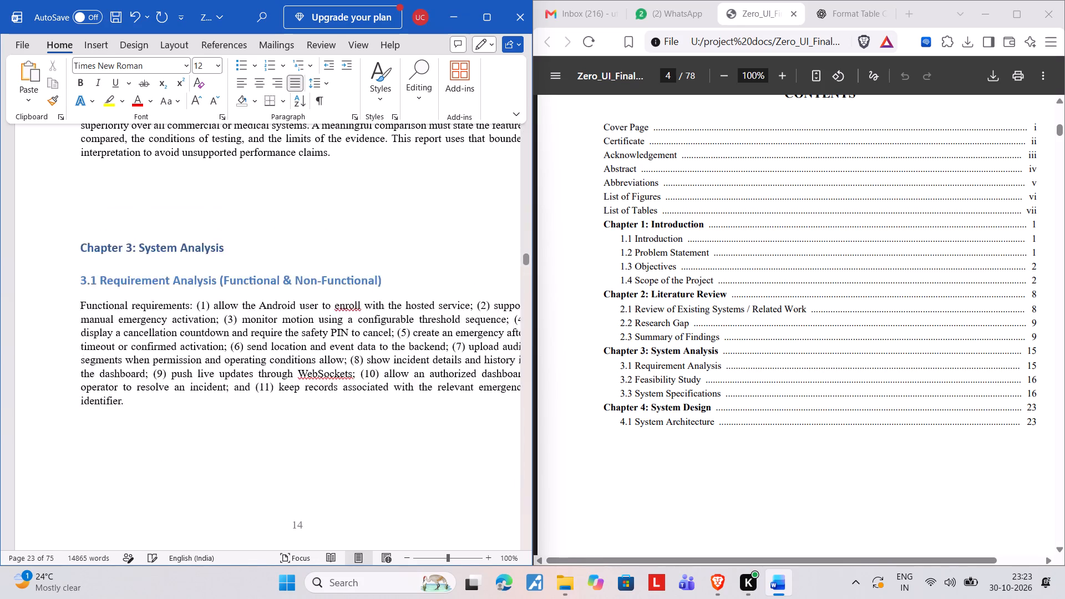
key(Return)
key(Return)
key(Return)
key(Return)
key(Return)
key(Return)
Examine the report's pages from the Chapter 3 heading to section 4.1 against the page numbers in the PDF's contents list.
scroll(354, 155, down, 7)
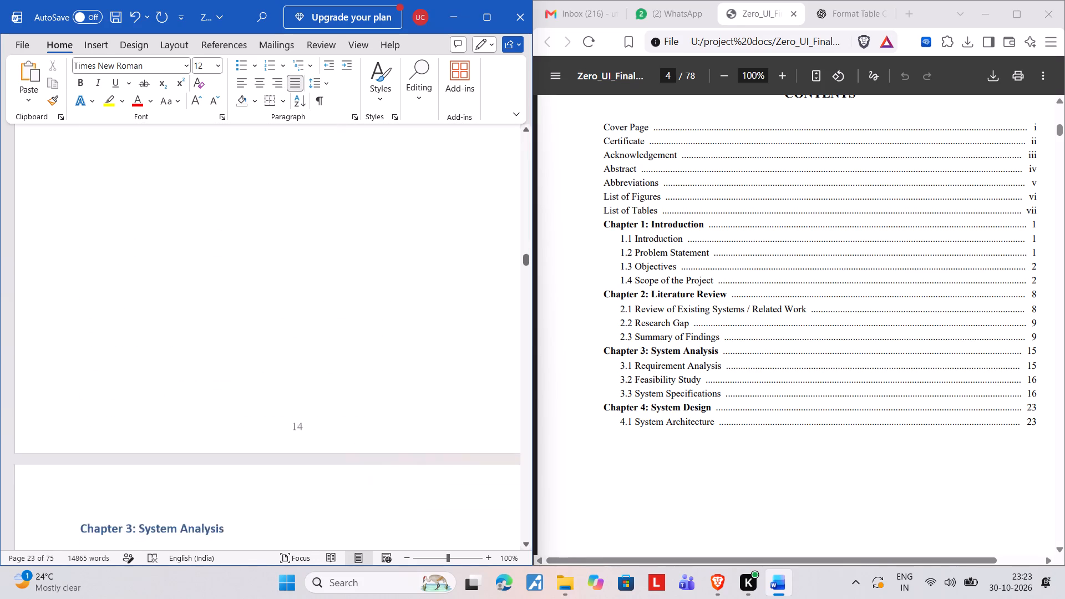
scroll(354, 155, down, 3)
scroll(300, 359, down, 7)
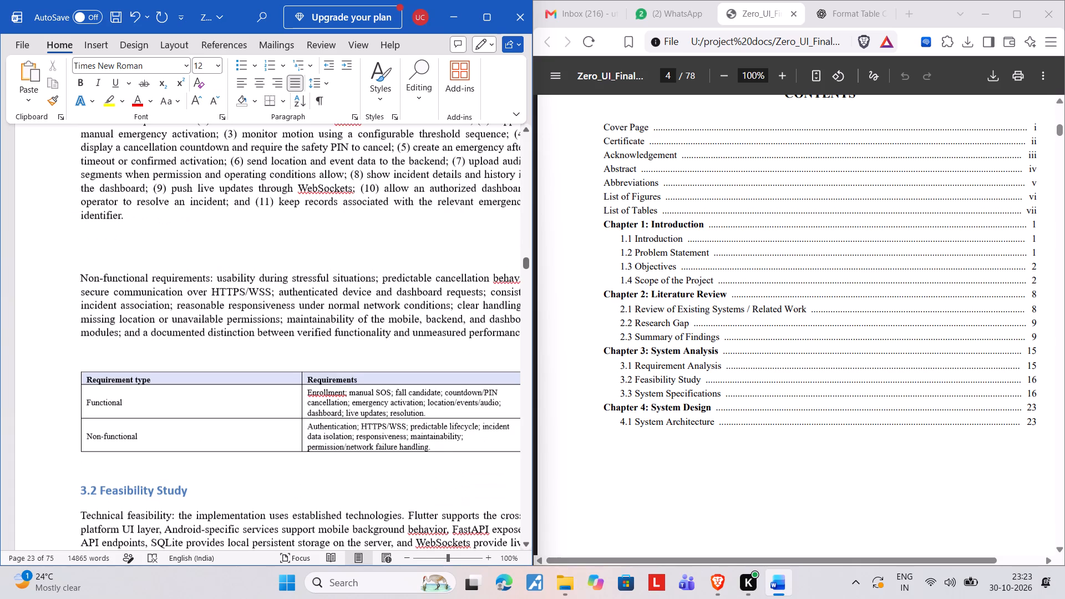
scroll(300, 359, up, 6)
scroll(300, 359, down, 14)
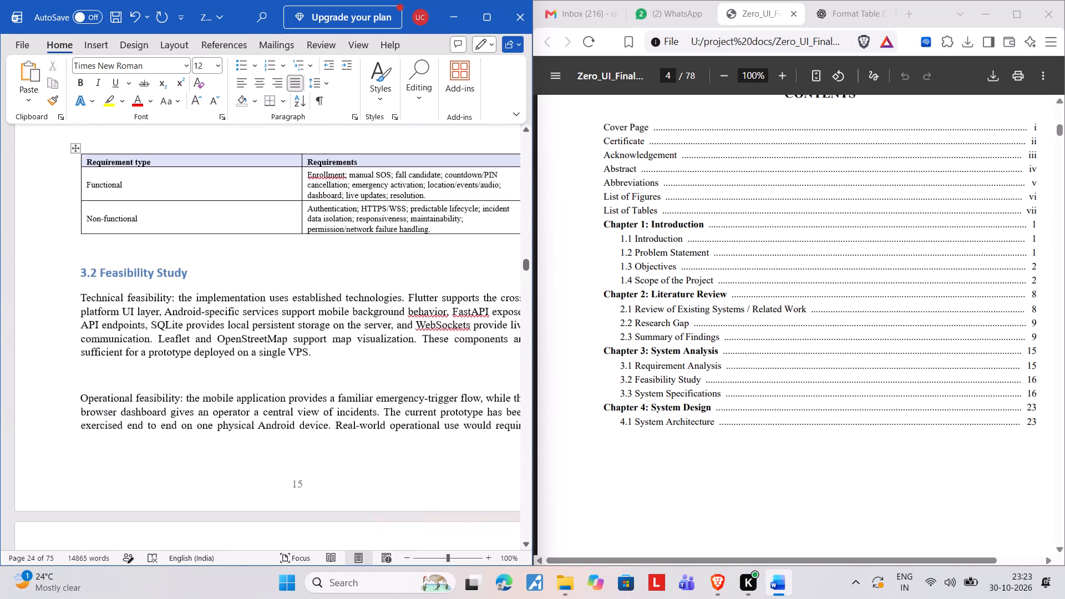
scroll(300, 359, down, 14)
scroll(300, 359, down, 13)
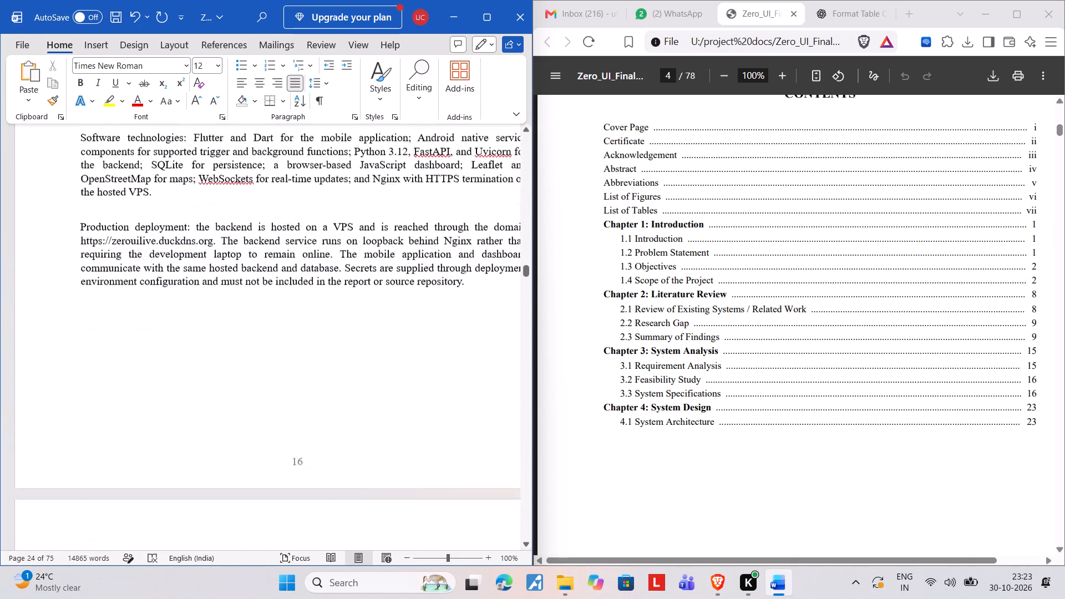
scroll(300, 359, down, 20)
scroll(300, 359, down, 19)
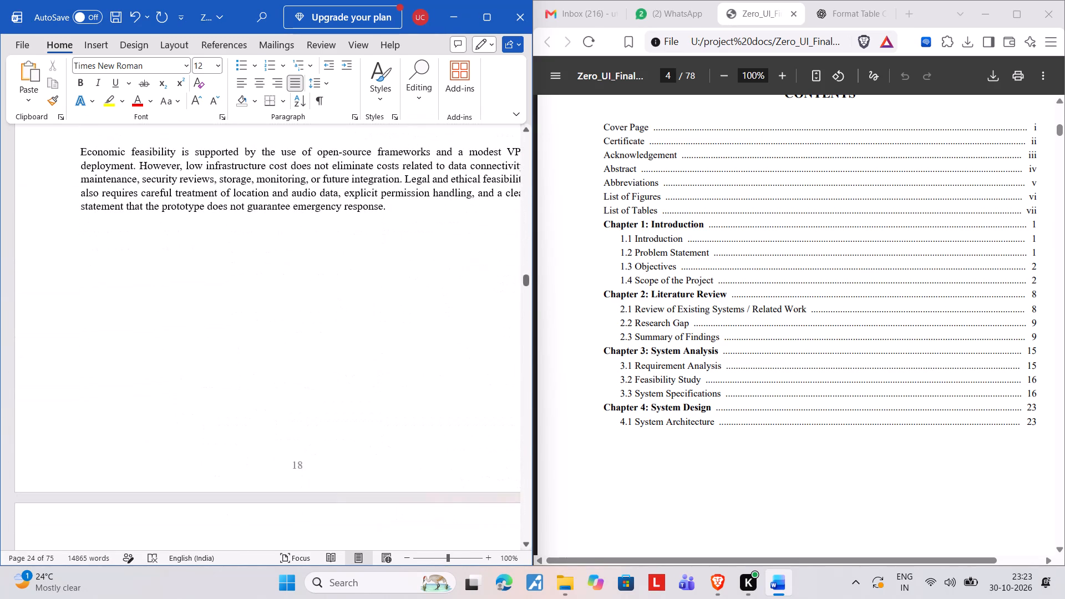
scroll(300, 359, down, 15)
scroll(300, 359, down, 8)
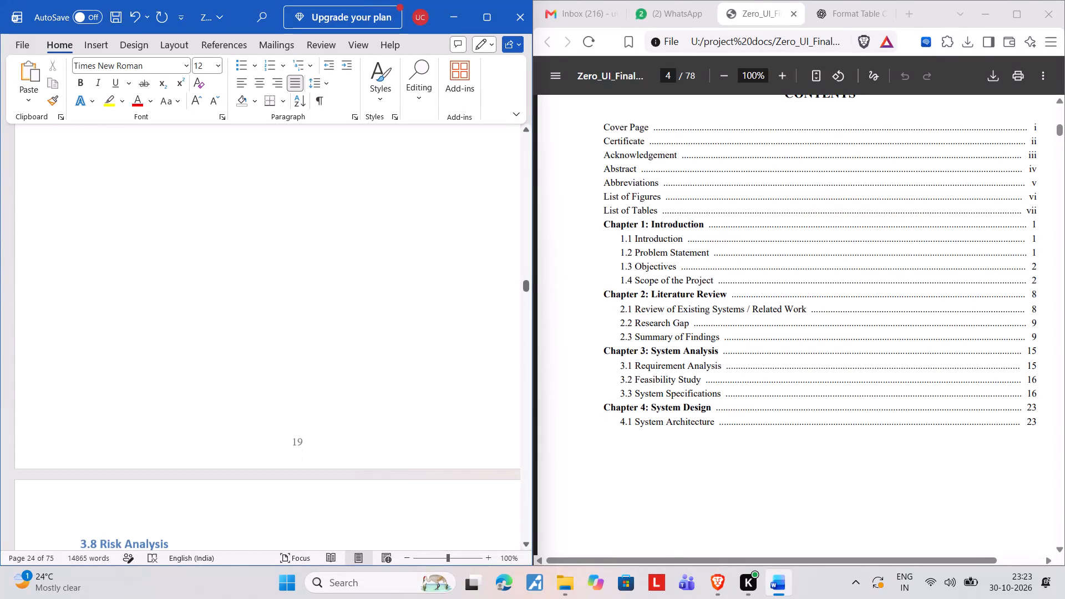
scroll(300, 359, down, 7)
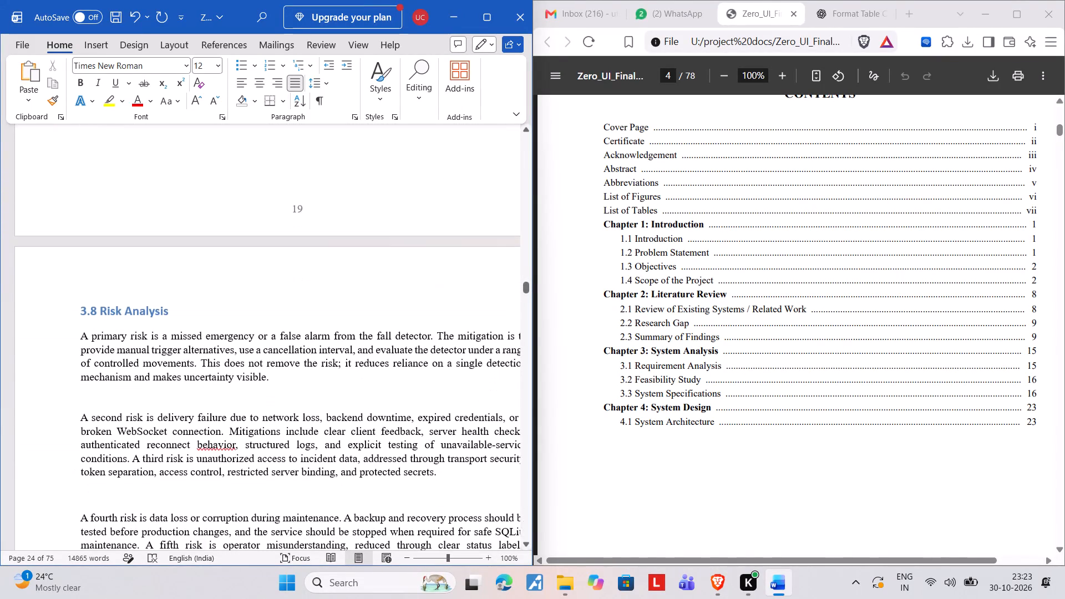
scroll(300, 359, down, 17)
scroll(300, 359, down, 9)
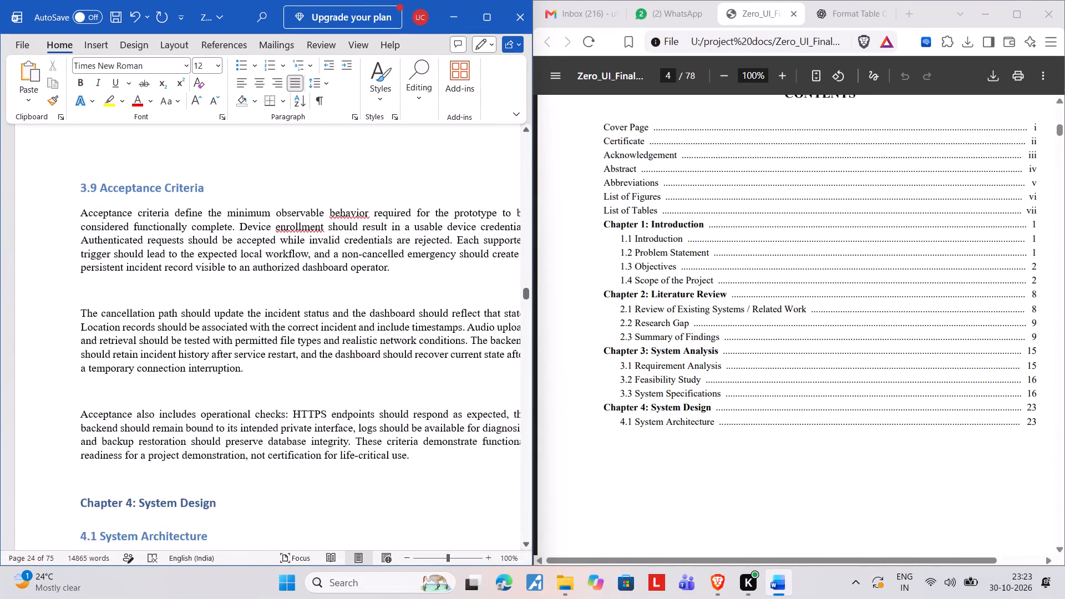
scroll(300, 359, down, 9)
scroll(300, 359, up, 1)
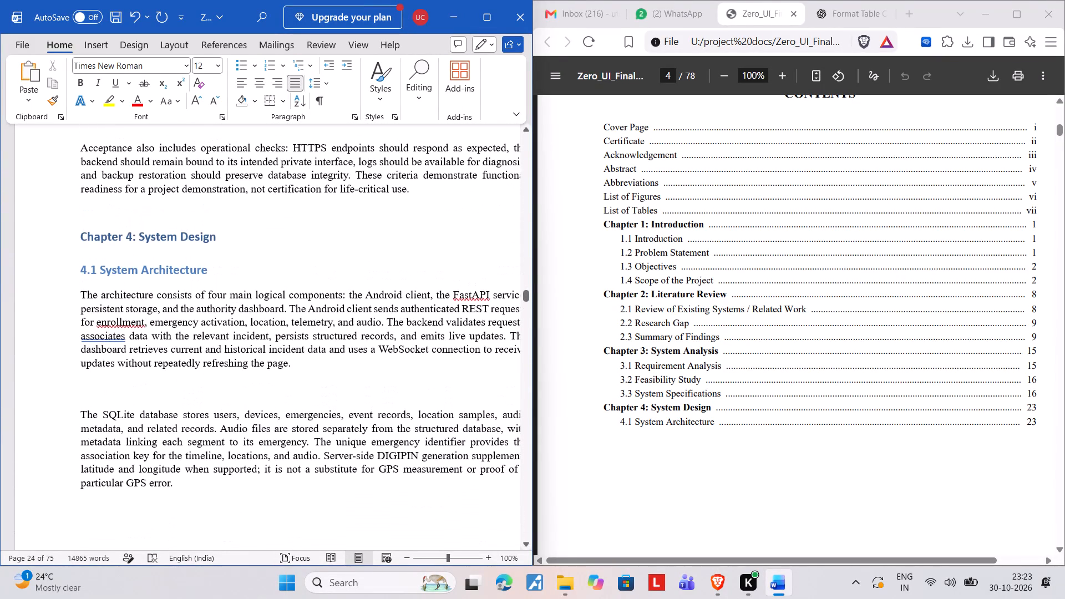
scroll(300, 359, down, 6)
scroll(300, 359, up, 5)
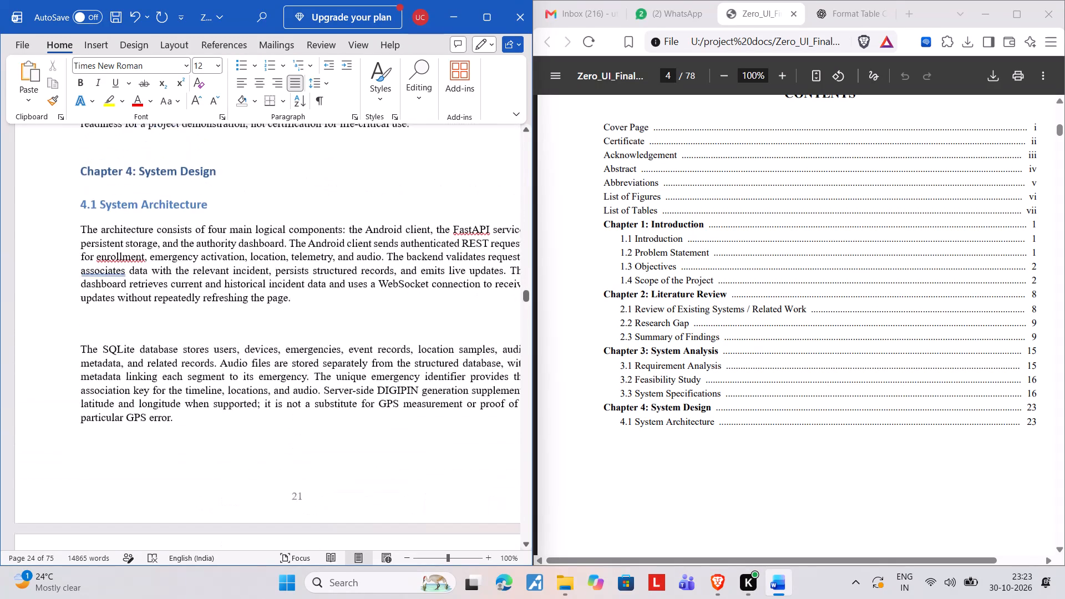
scroll(300, 359, up, 6)
click(120, 383)
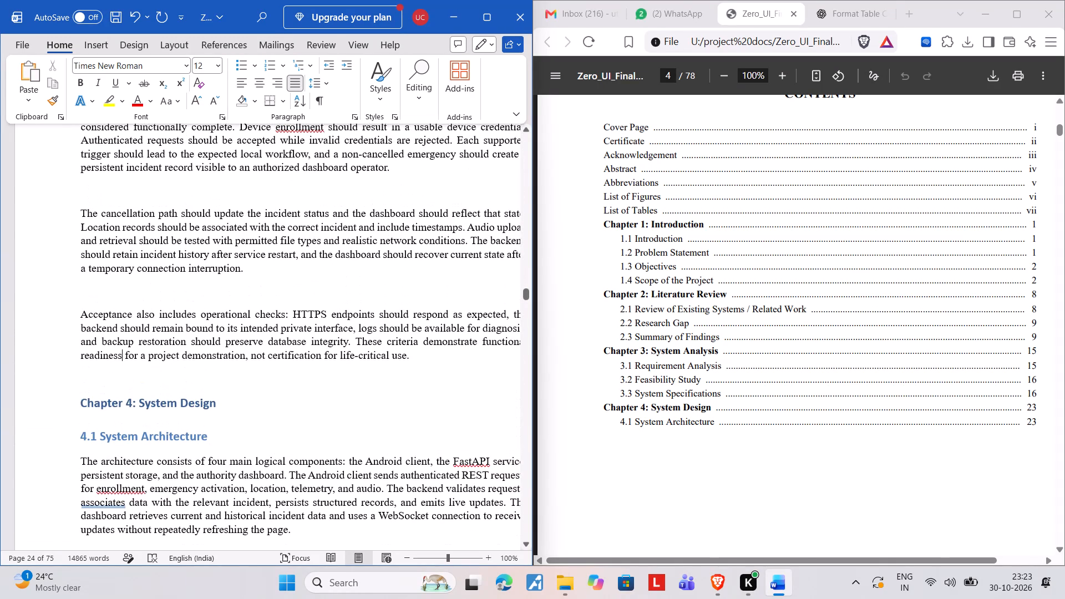
click(140, 385)
Recheck Chapter 3's page breaks backwards from section 3.9 Acceptance Criteria to section 3.1 against the contents list.
scroll(260, 394, up, 5)
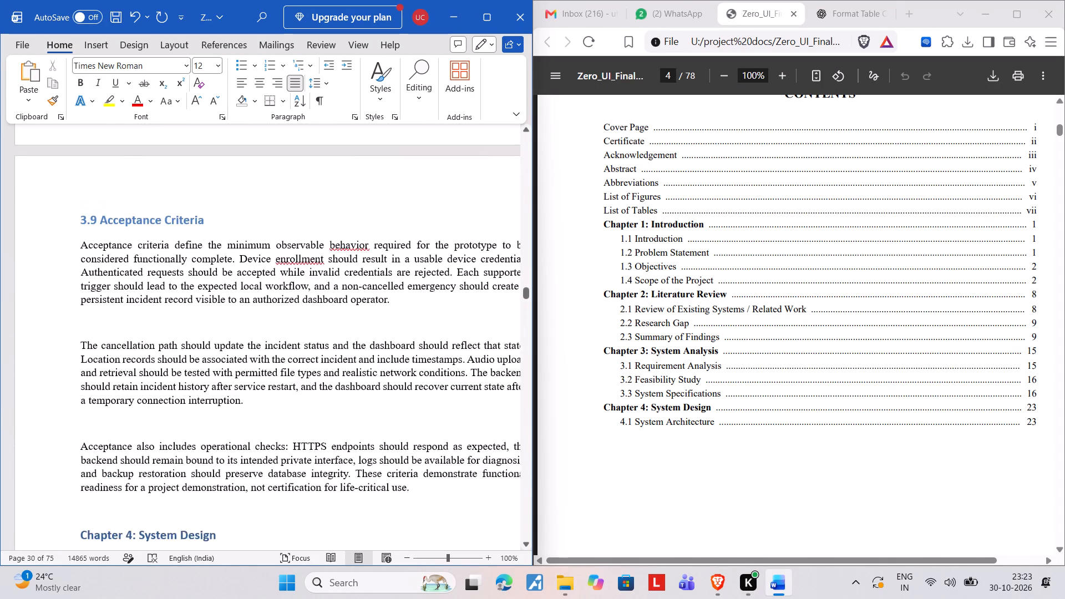
scroll(260, 394, up, 14)
scroll(260, 394, up, 14)
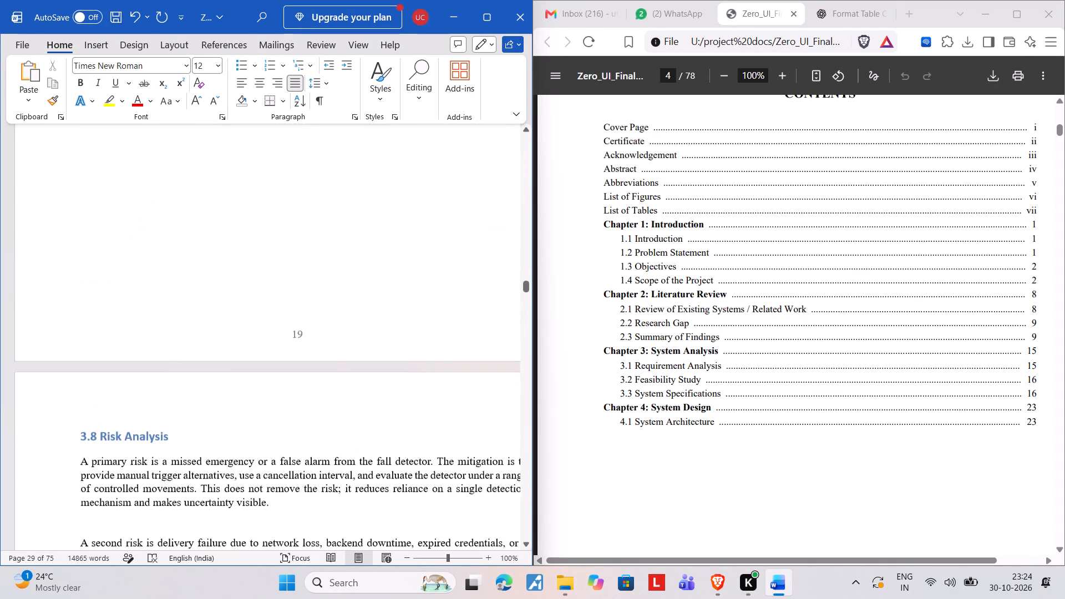
scroll(260, 394, up, 20)
scroll(260, 394, up, 19)
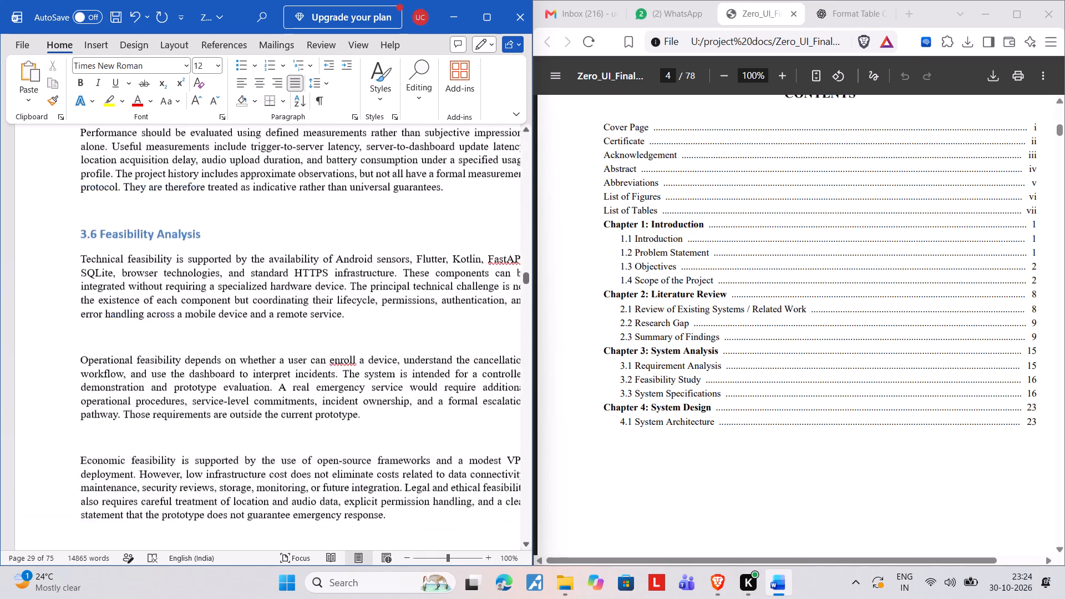
scroll(260, 394, up, 15)
scroll(260, 394, up, 8)
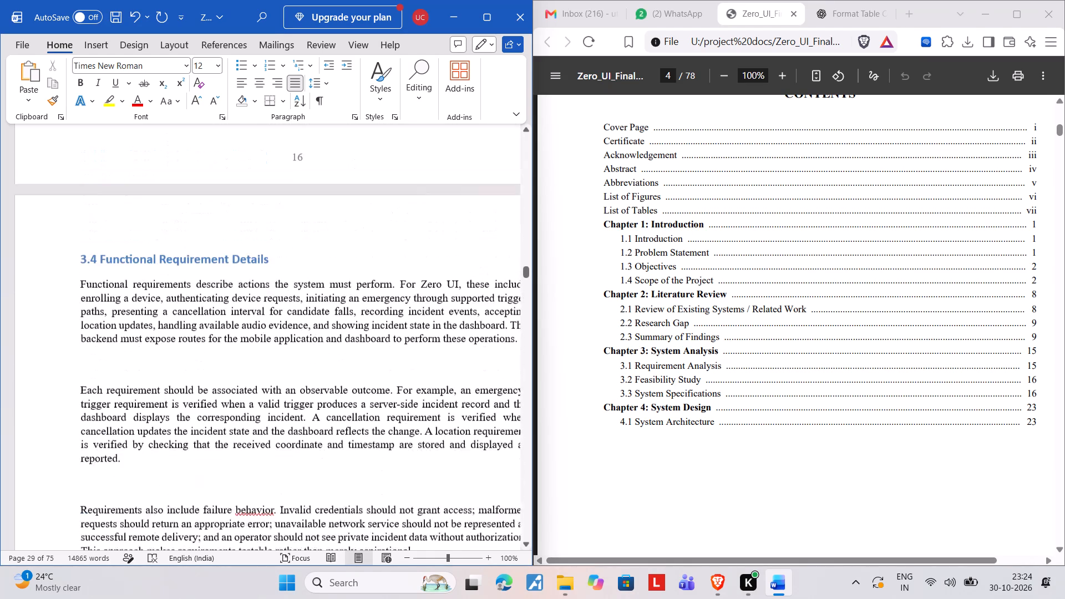
scroll(260, 394, up, 15)
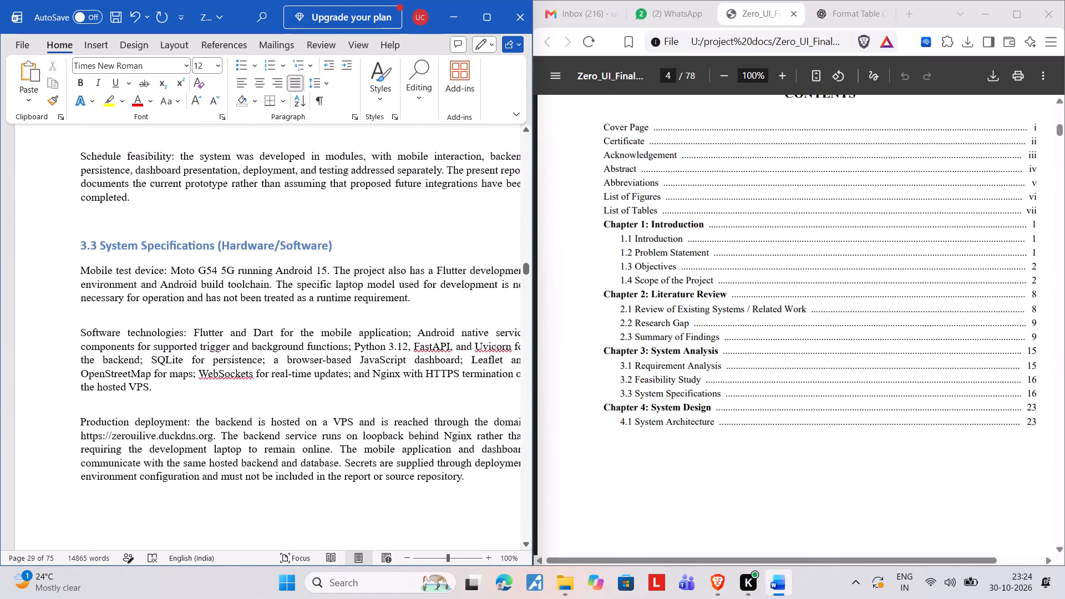
scroll(260, 394, up, 7)
scroll(260, 394, down, 20)
scroll(260, 394, up, 7)
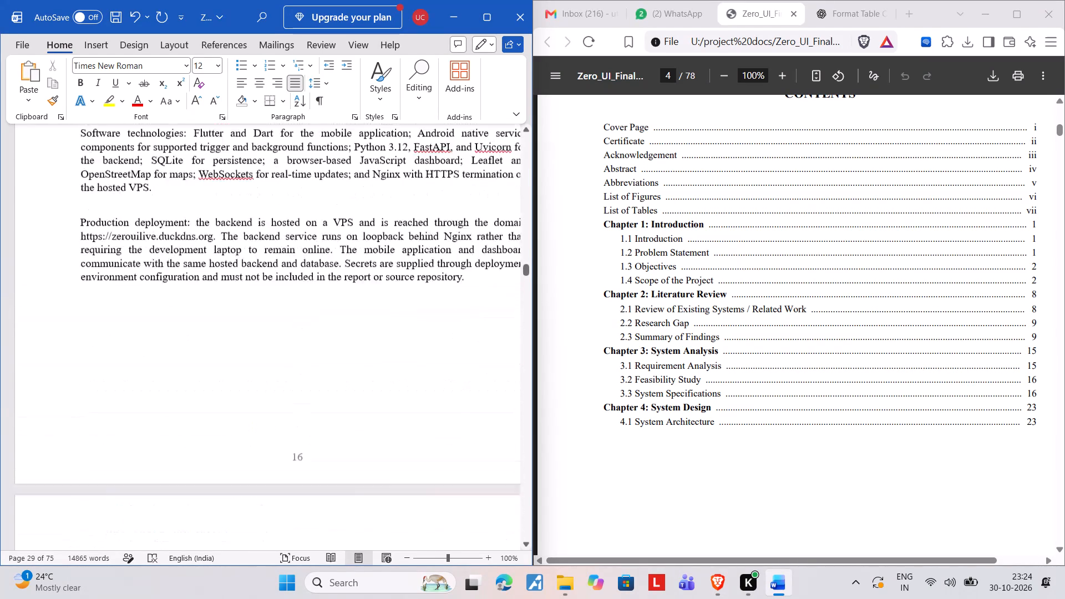
scroll(260, 394, up, 7)
scroll(260, 394, up, 14)
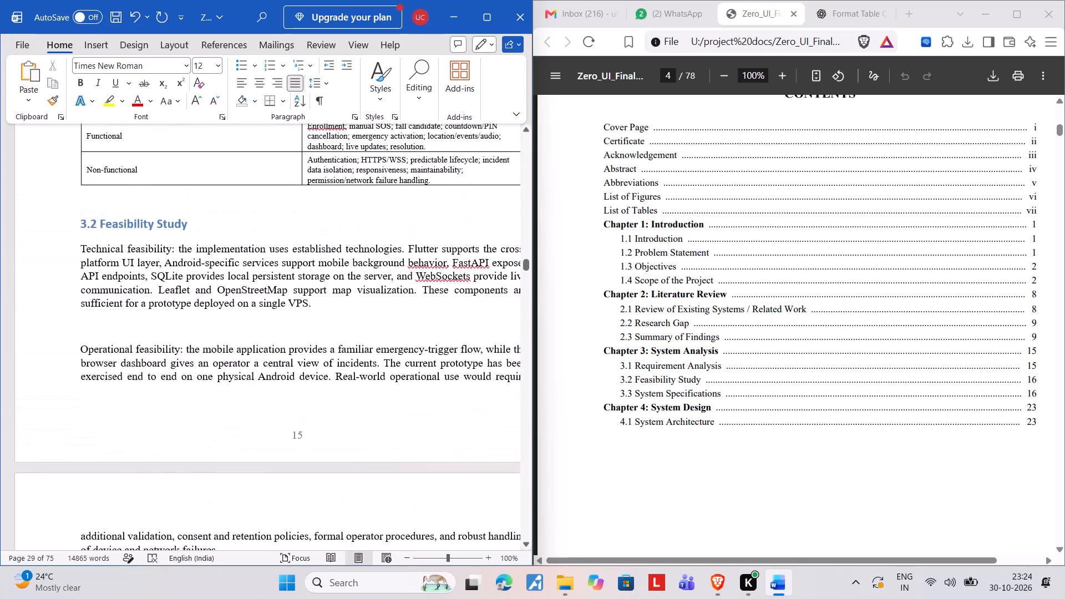
scroll(260, 394, up, 14)
Insert five blank lines between the requirements table and the 3.2 Feasibility Study heading to move the heading onto a new page.
scroll(260, 394, down, 6)
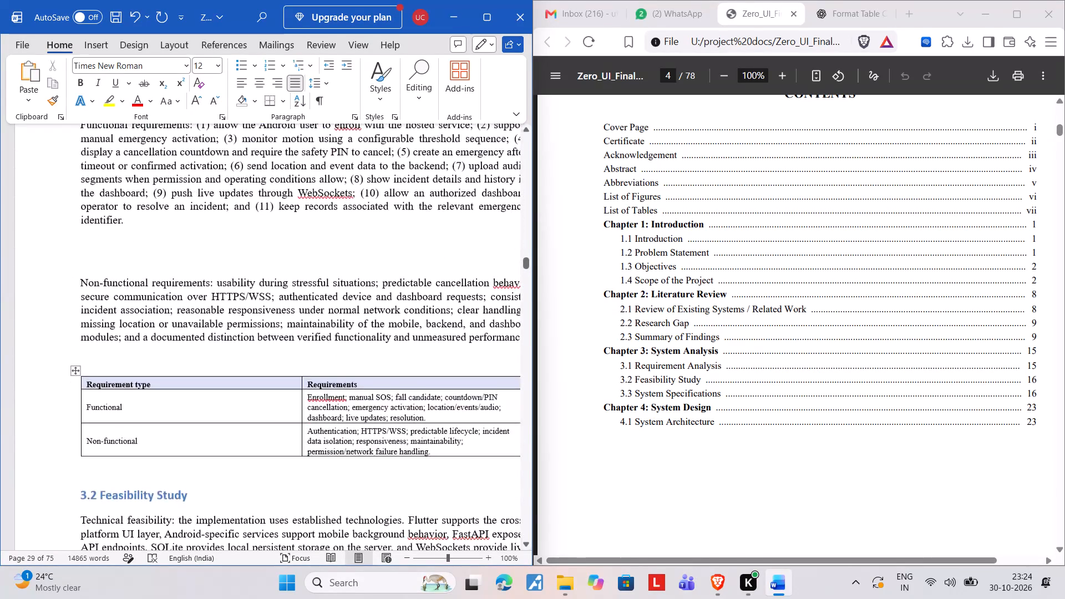
scroll(260, 394, down, 2)
click(75, 410)
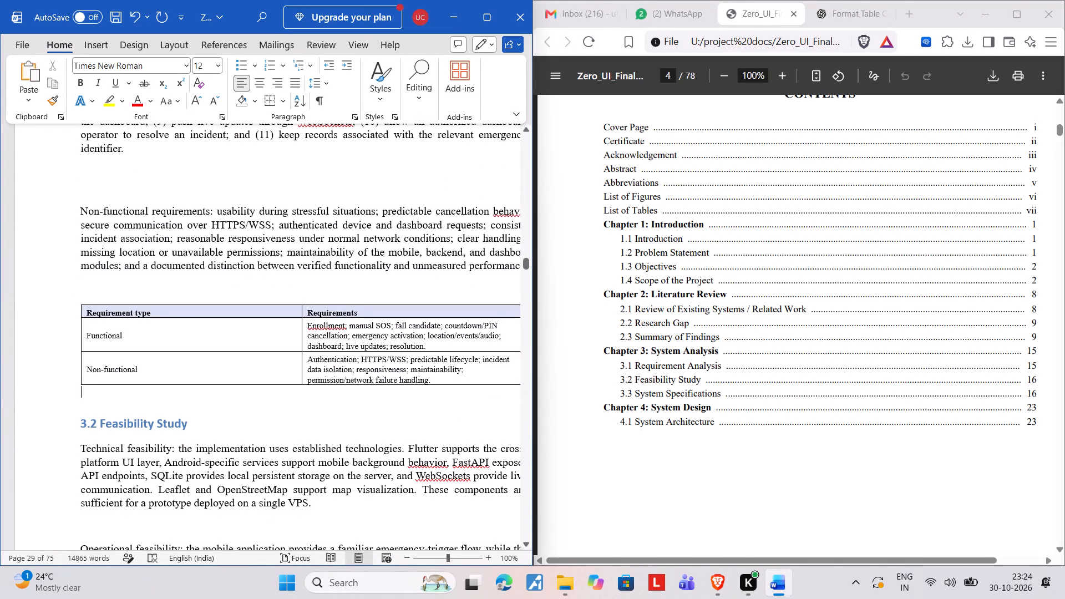
key(Return)
key(Return)
key(Return)
key(Return)
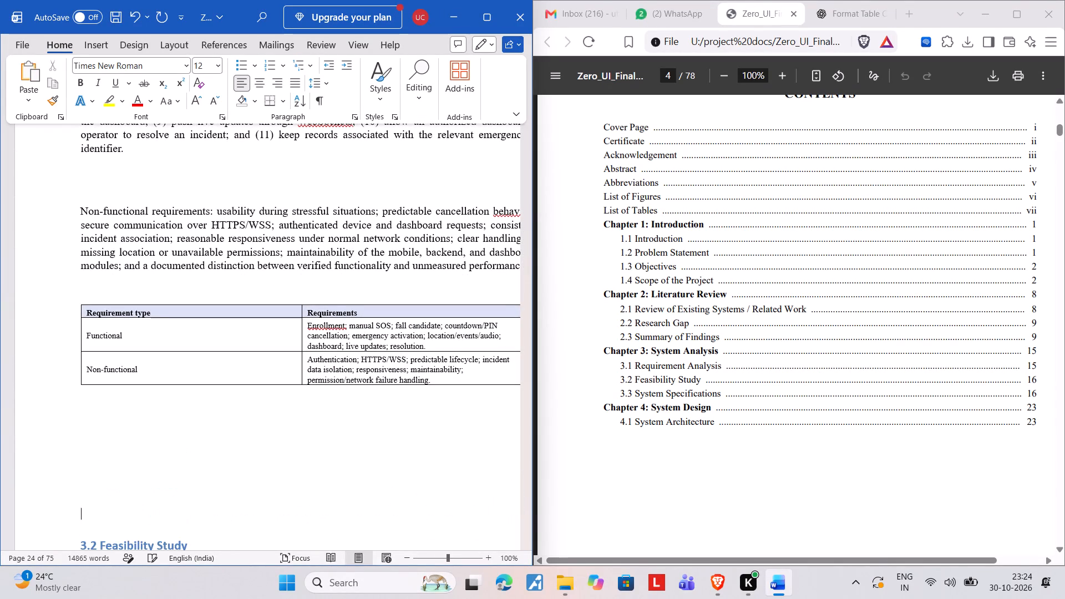
key(Return)
Insert seven blank lines before the 3.3 System Specifications (Hardware/Software) heading to push it down the page.
scroll(120, 394, down, 20)
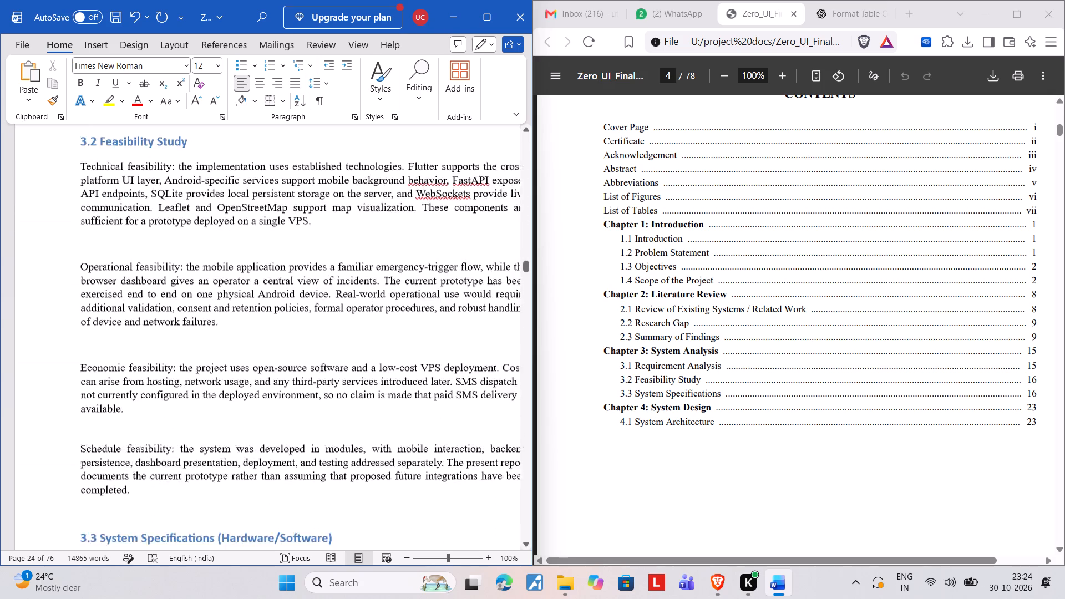
scroll(120, 394, down, 5)
click(72, 288)
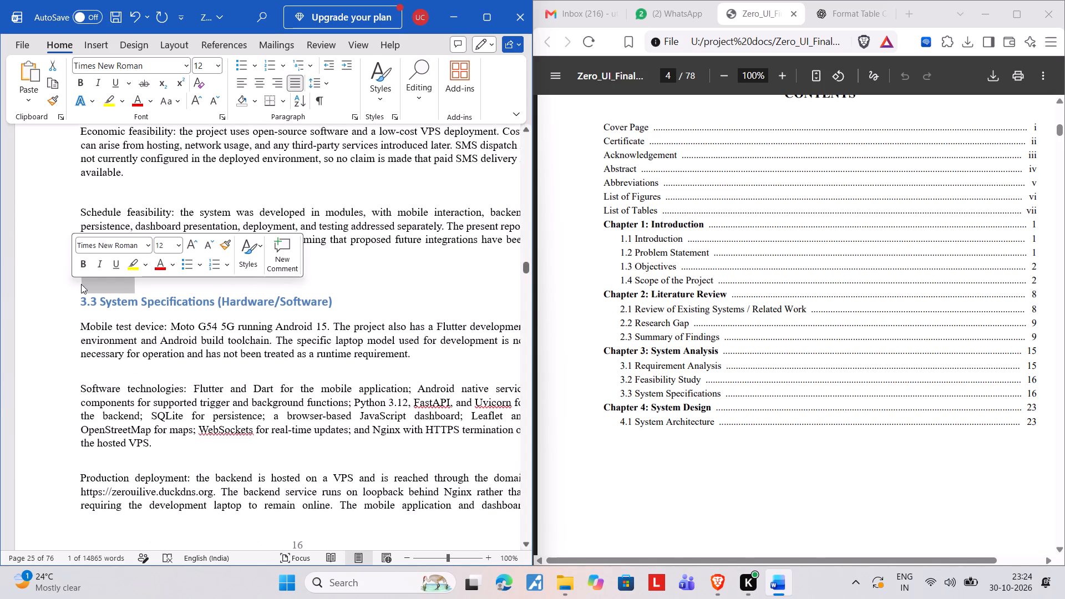
click(81, 284)
click(79, 288)
click(82, 298)
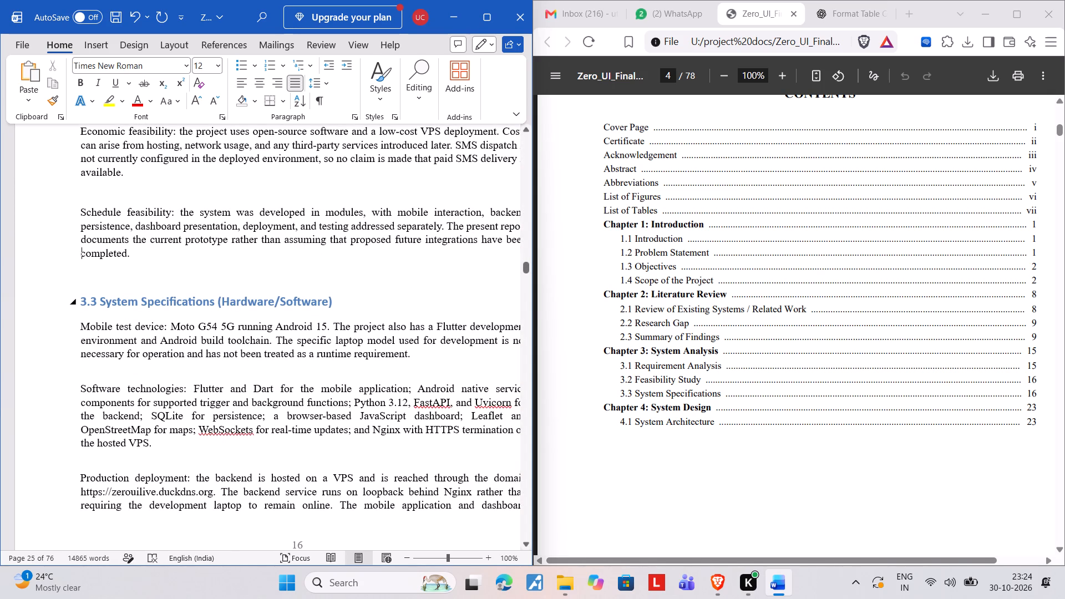
key(Return)
key(Return)
key(Return)
key(Return)
key(Return)
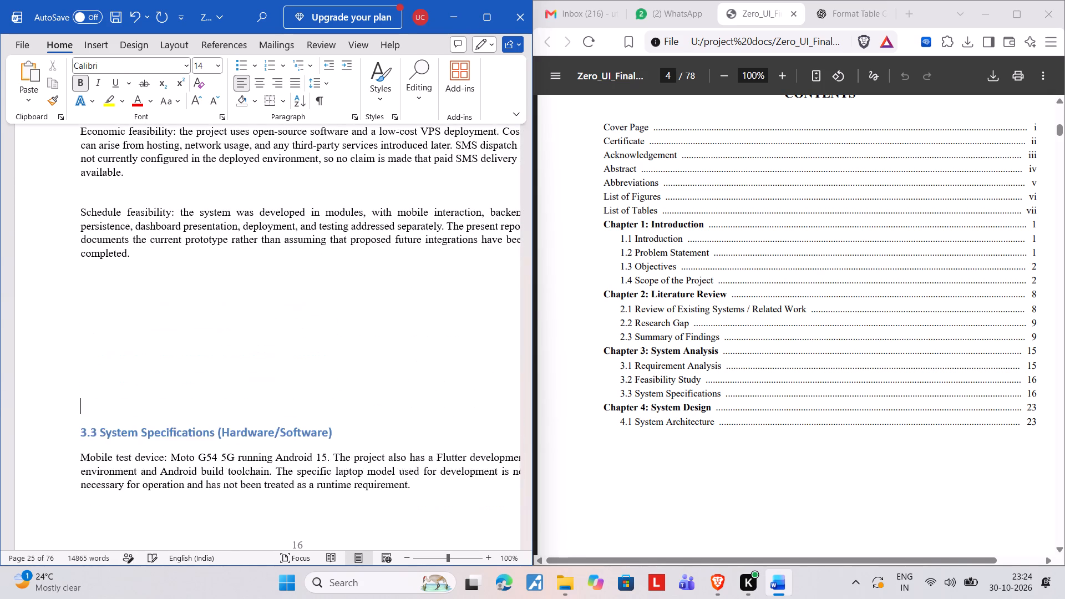
key(Return)
key(Return)
Adjust the blank lines directly above the 3.3 System Specifications (Hardware/Software) heading, adding and removing lines to tune its page position.
key(BackSpace)
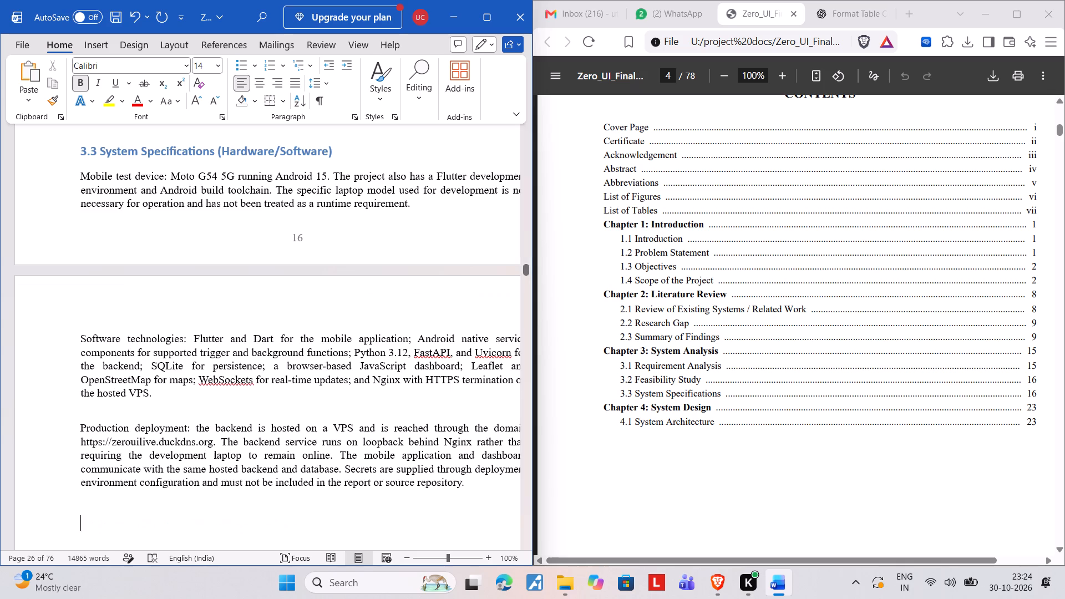
key(Return)
key(BackSpace)
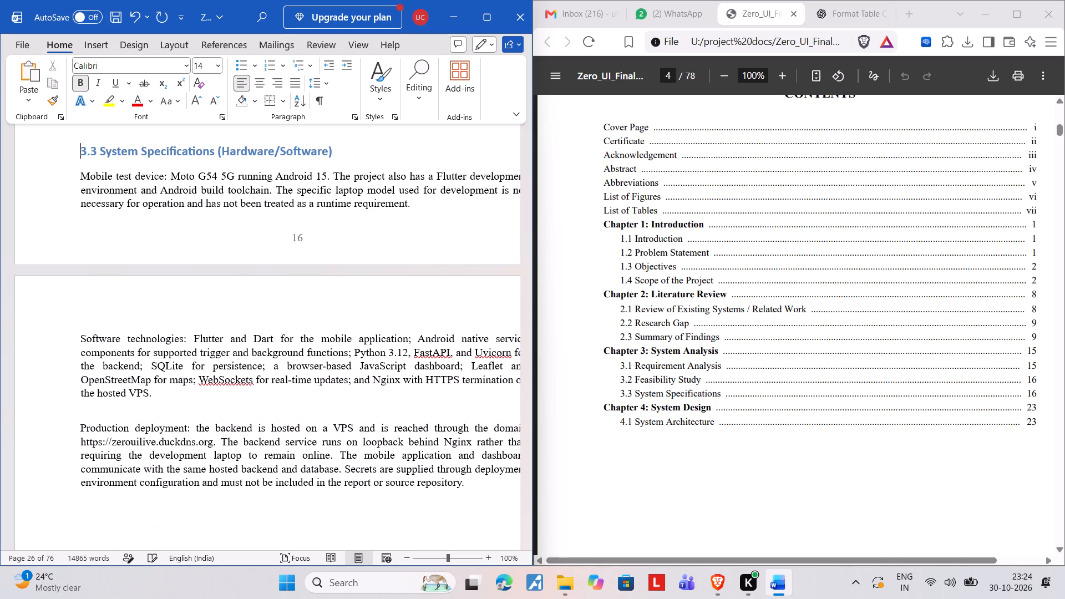
key(BackSpace)
key(Return)
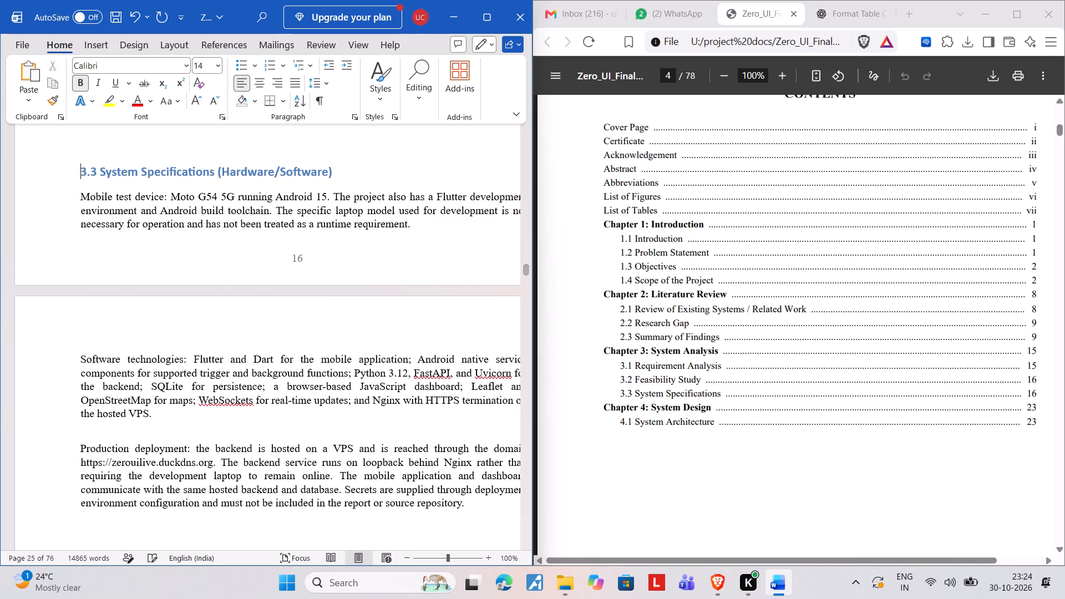
key(Return)
scroll(97, 358, down, 5)
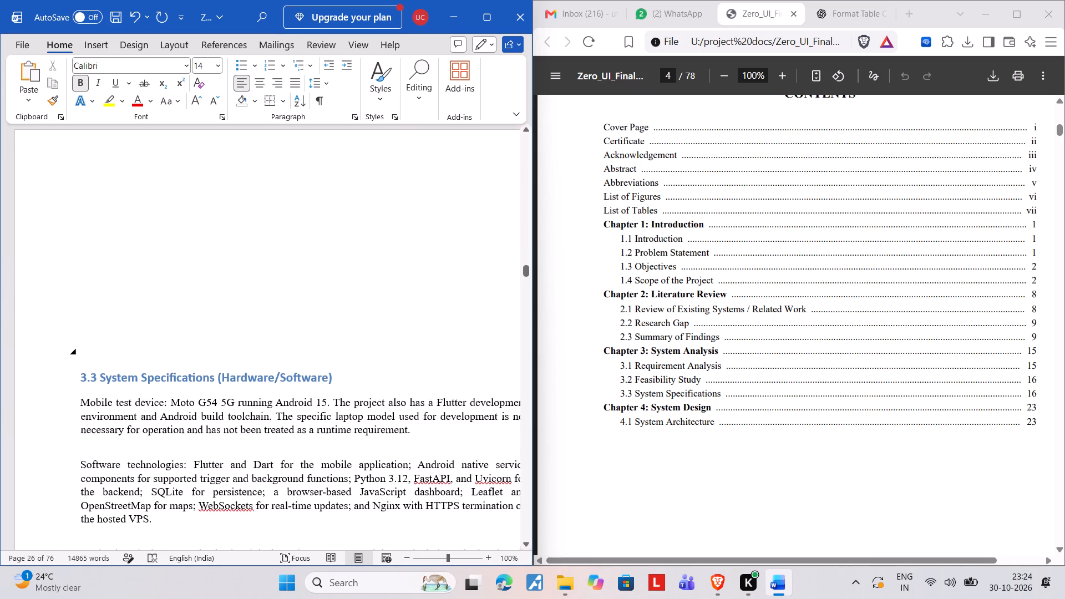
click(98, 358)
key(BackSpace)
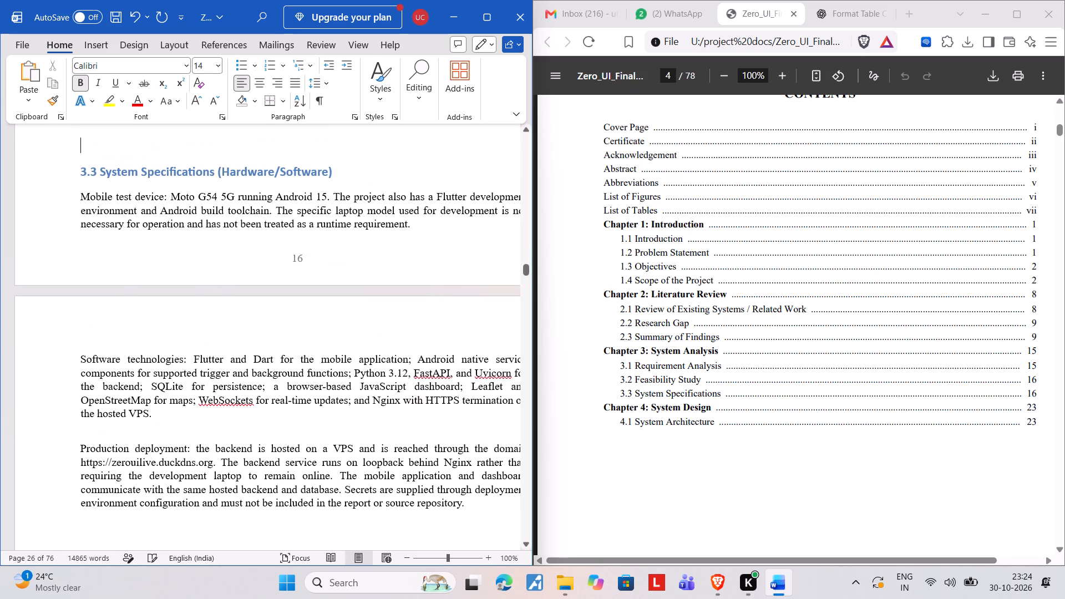
Insert one blank line after the Schedule feasibility paragraph to push the 3.3 System Specifications heading onto the next page.
scroll(100, 354, up, 4)
scroll(32, 377, up, 5)
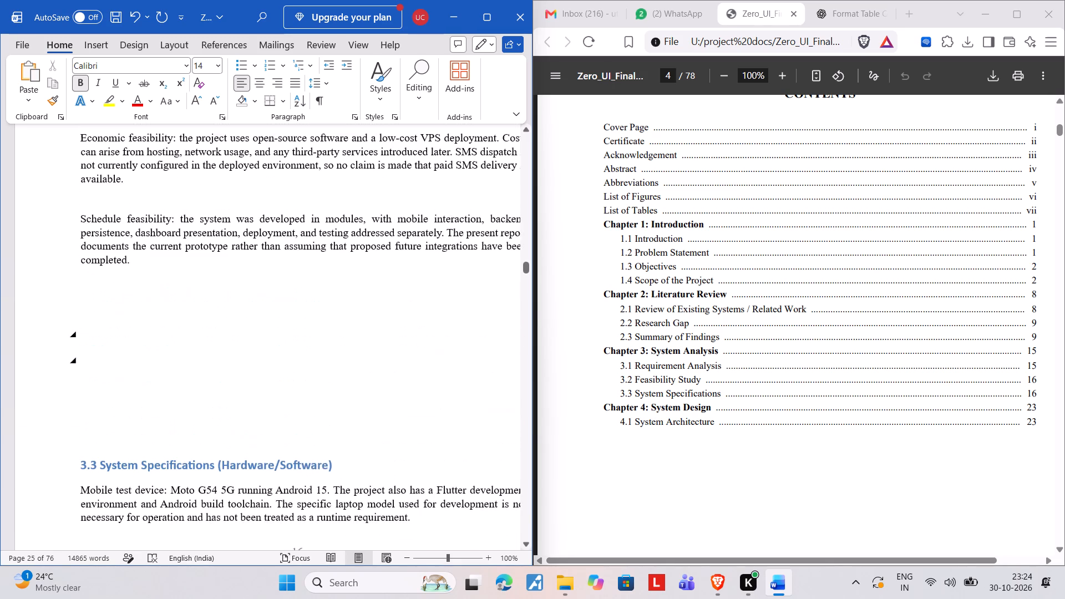
click(116, 303)
drag(155, 287, 160, 282)
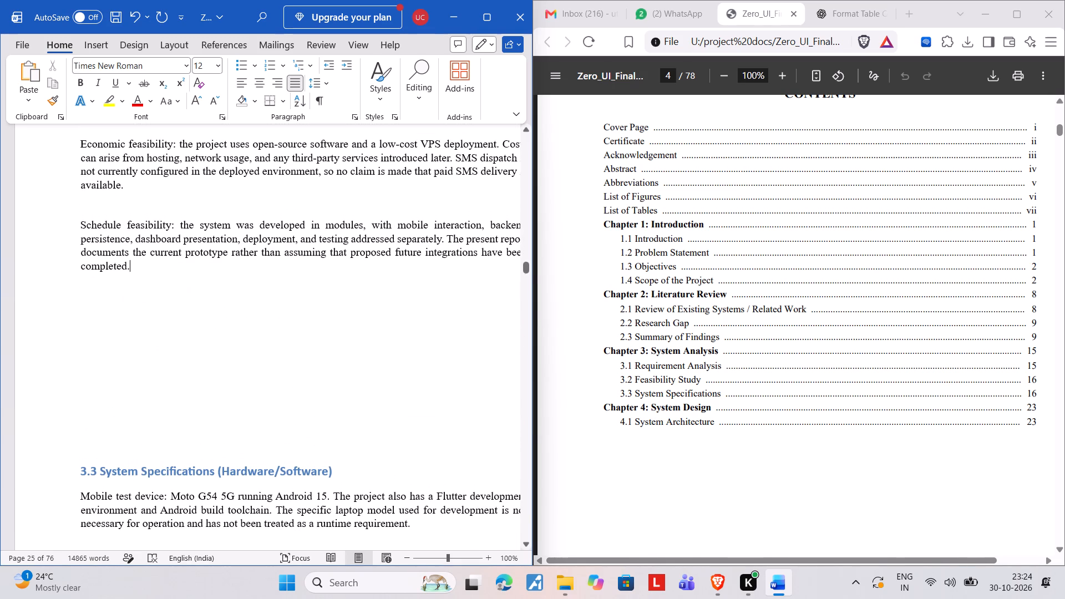
key(Return)
scroll(203, 443, down, 11)
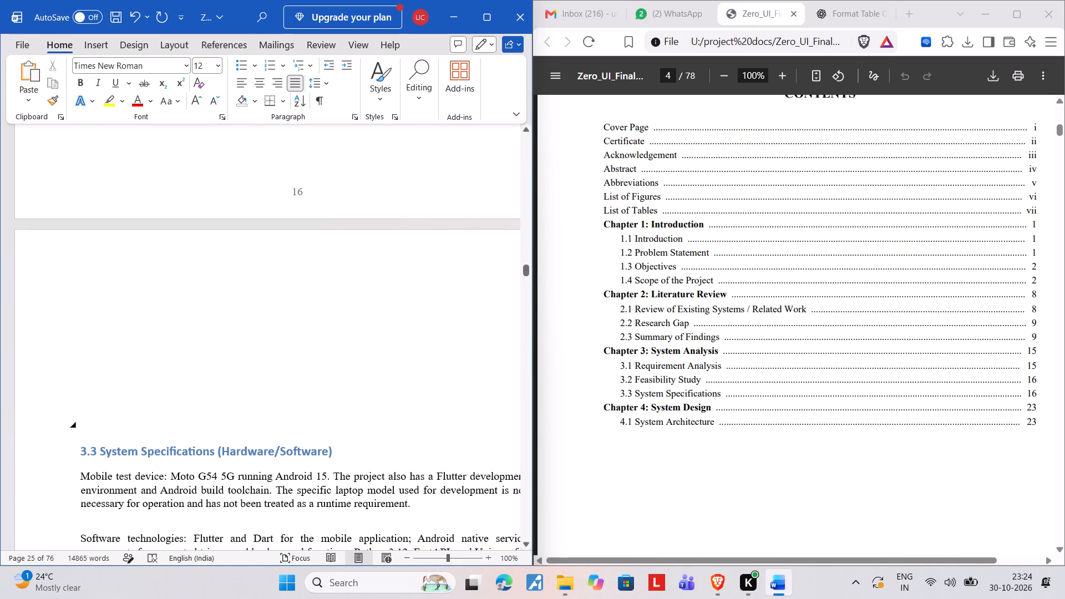
Reduce the surplus blank lines between the top of the new page and the 3.3 System Specifications heading.
click(147, 424)
click(77, 405)
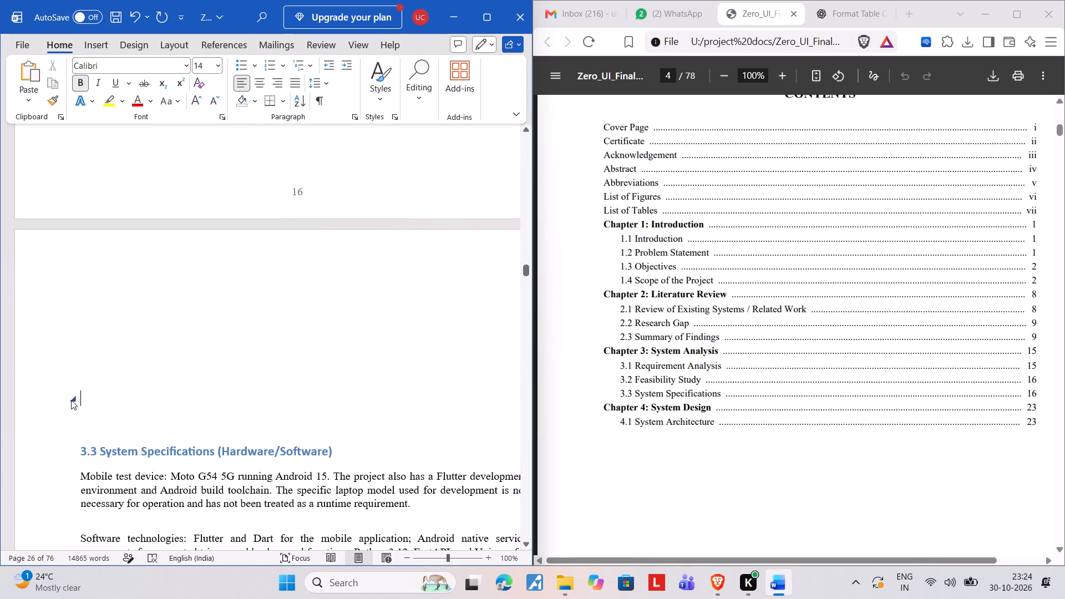
drag(71, 400, 62, 381)
drag(79, 397, 63, 388)
key(Return)
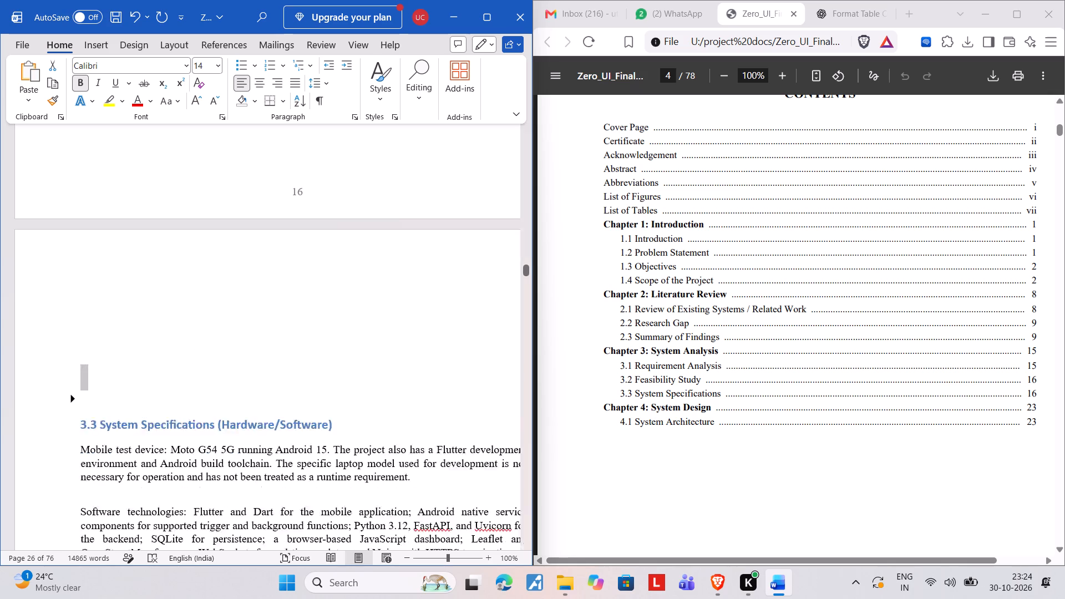
Examine the page breaks from section 3.3 through section 4.1 System Architecture against the page numbers in the PDF's contents list.
scroll(104, 346, up, 12)
scroll(104, 346, down, 12)
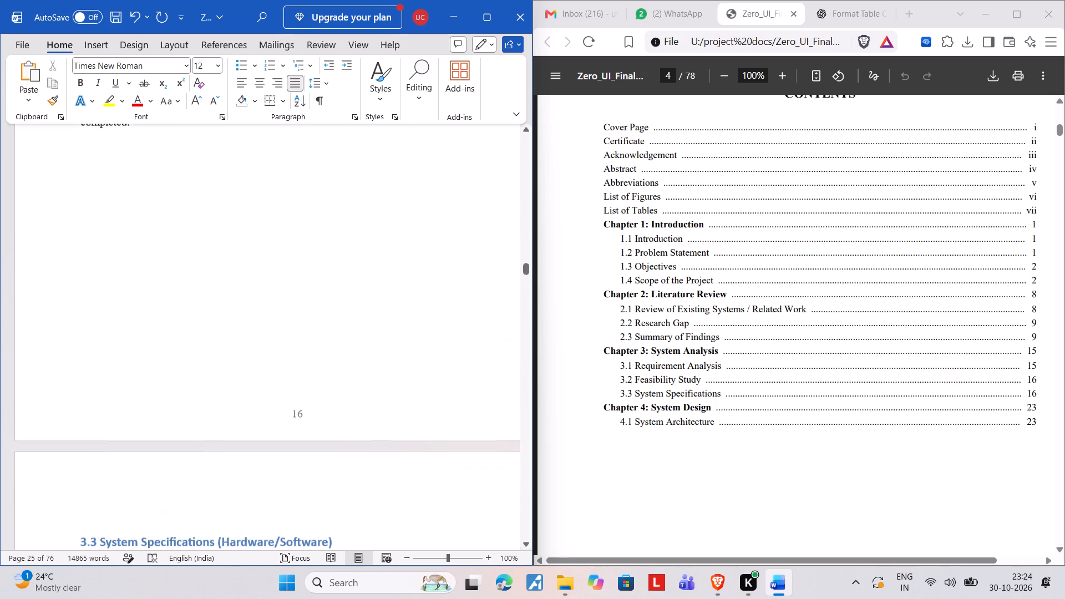
scroll(104, 346, down, 3)
scroll(104, 346, down, 20)
scroll(104, 346, down, 3)
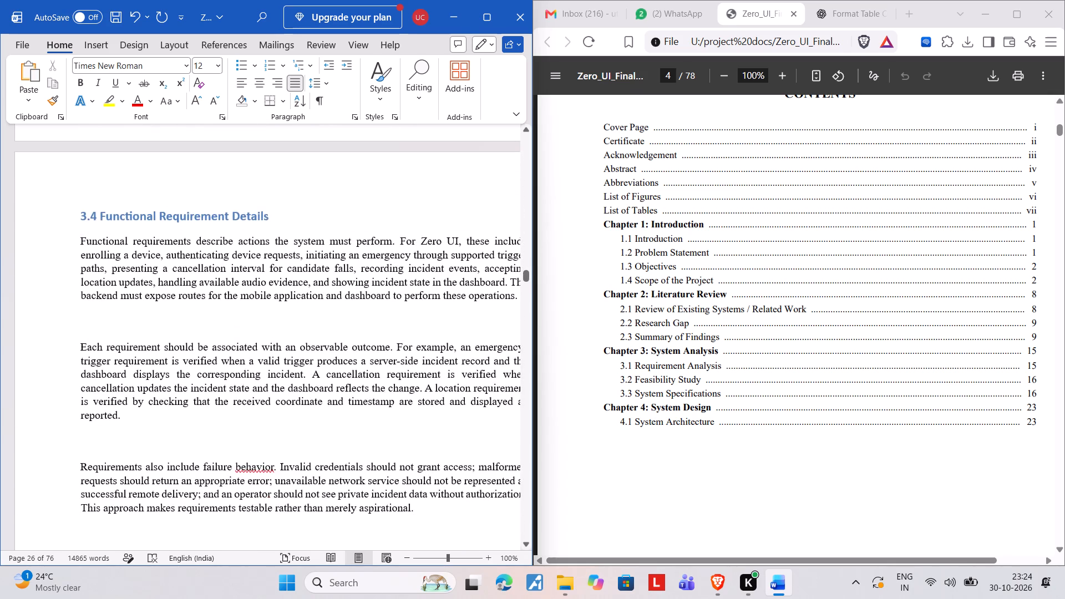
scroll(104, 346, down, 8)
scroll(104, 346, down, 15)
scroll(104, 346, down, 8)
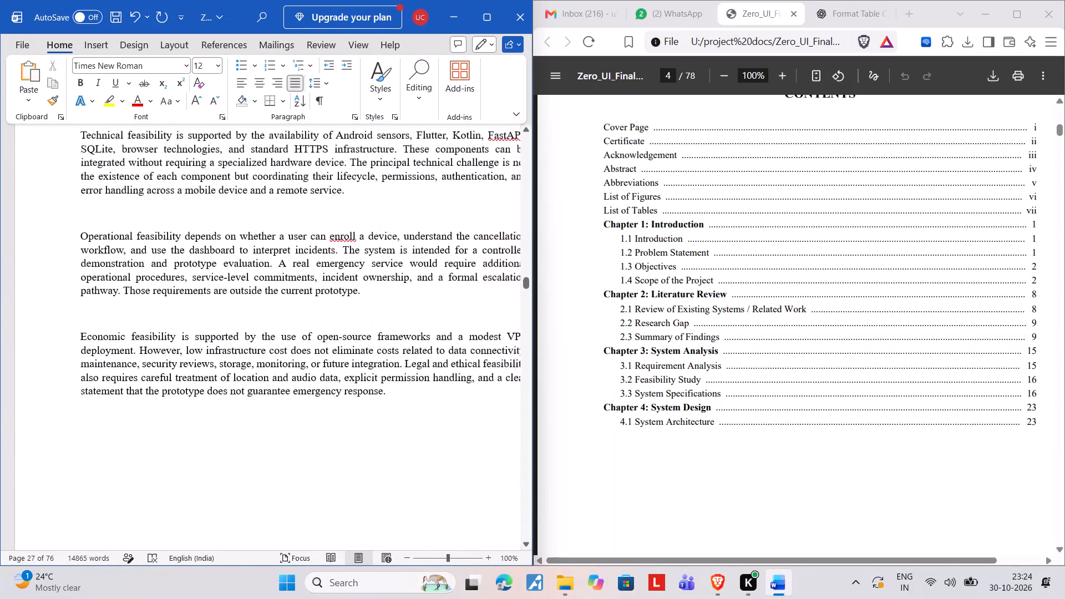
scroll(104, 346, down, 8)
scroll(104, 346, down, 20)
scroll(104, 346, down, 8)
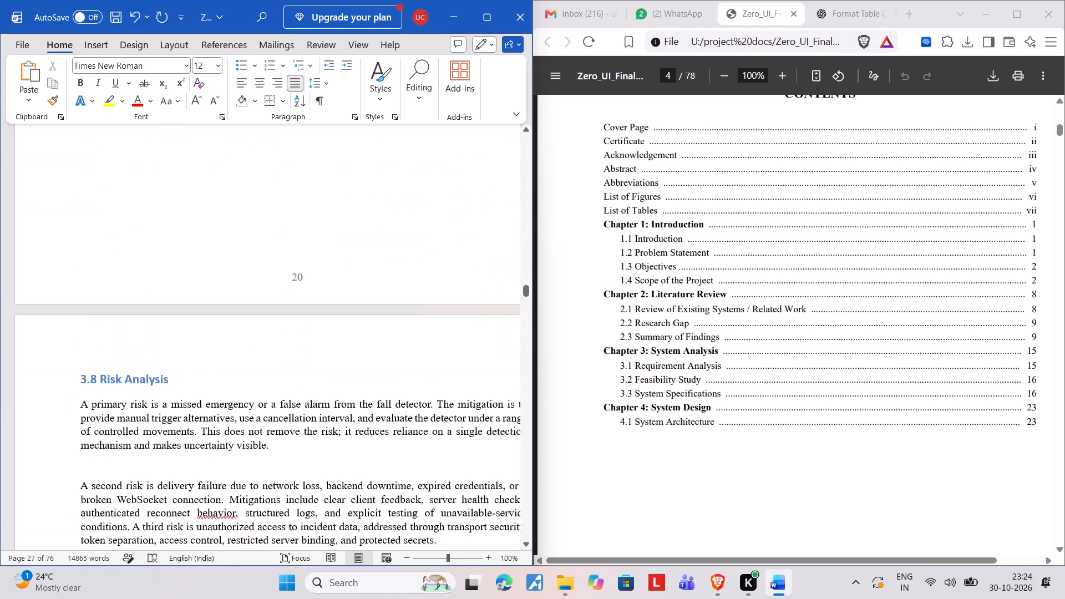
scroll(104, 346, down, 18)
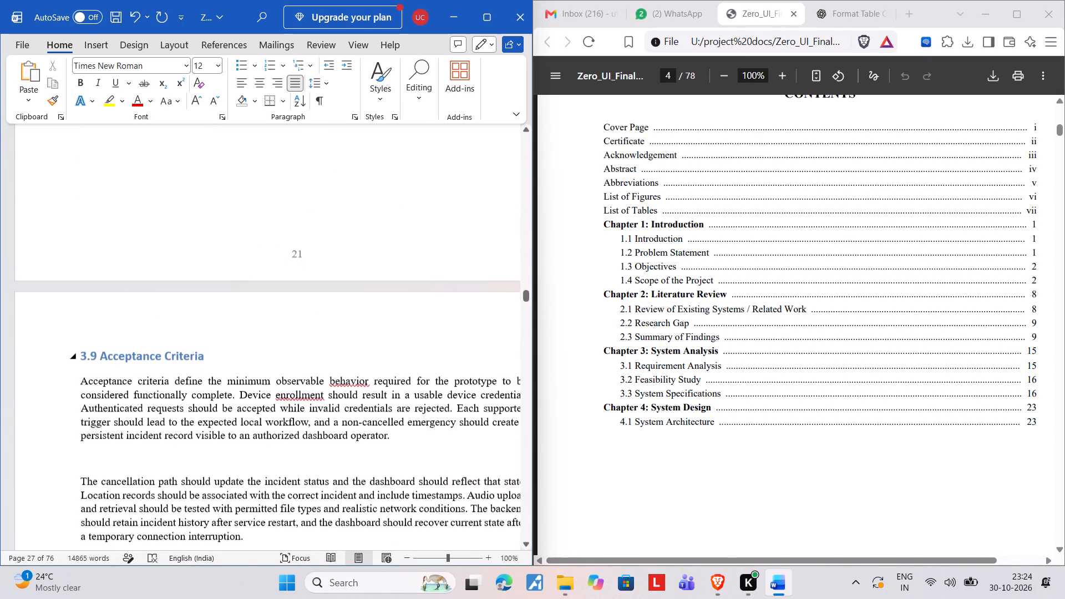
scroll(186, 378, down, 15)
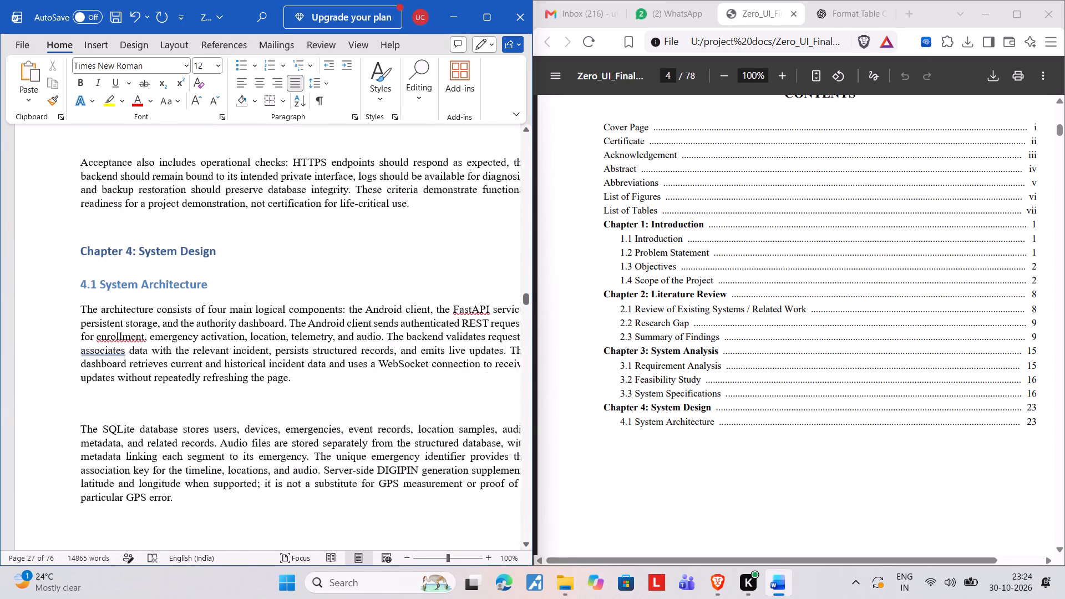
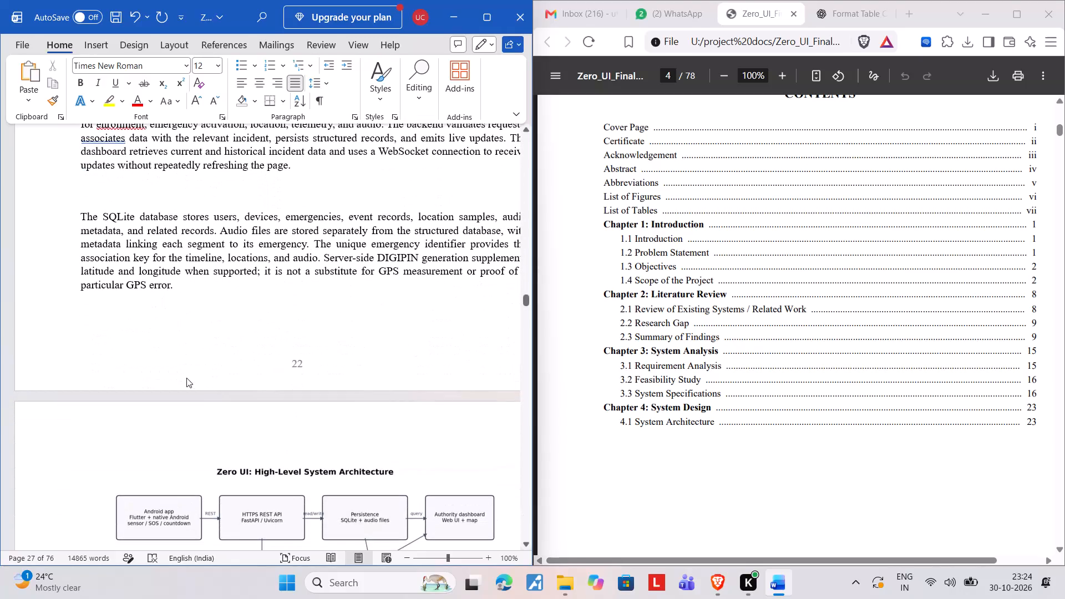
Insert blank lines directly above the Chapter 4: System Design heading to move it down, removing the last two added.
scroll(186, 378, up, 10)
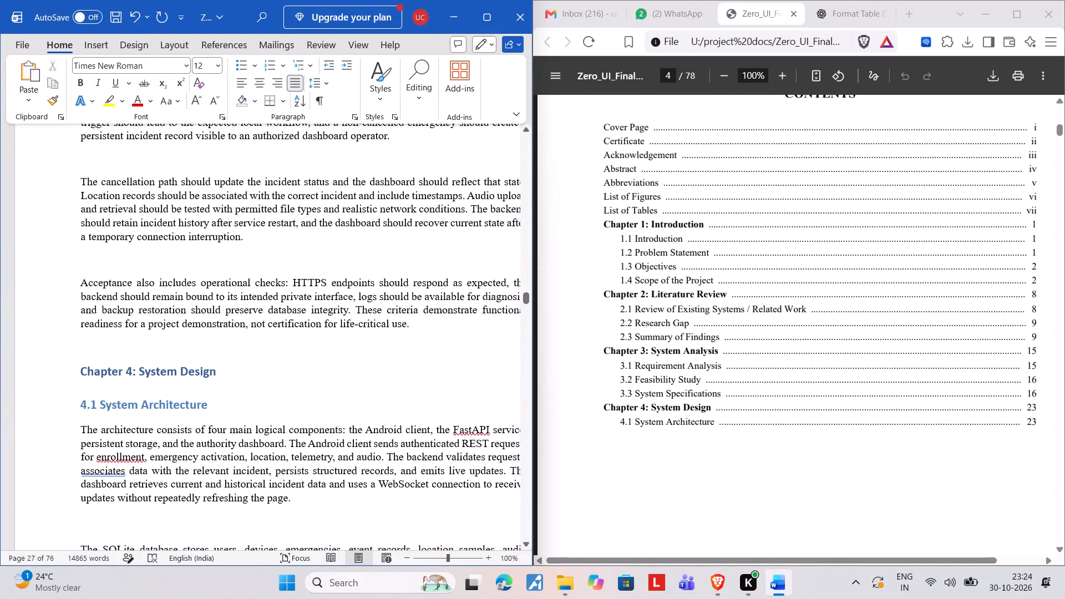
click(85, 351)
click(109, 347)
click(80, 365)
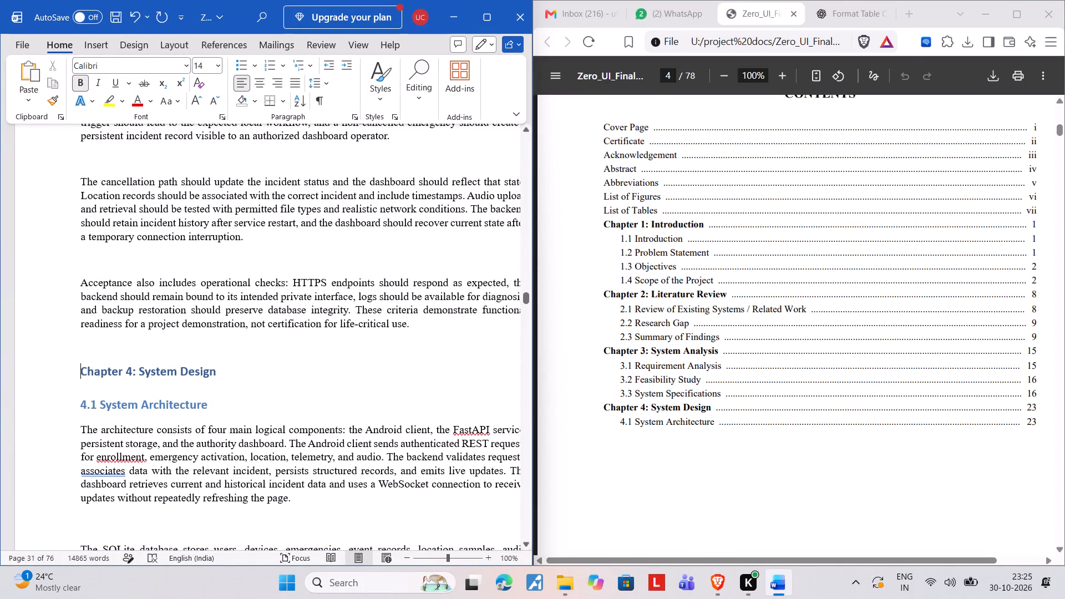
key(Return)
key(Return)
key(Return)
key(Return)
key(Return)
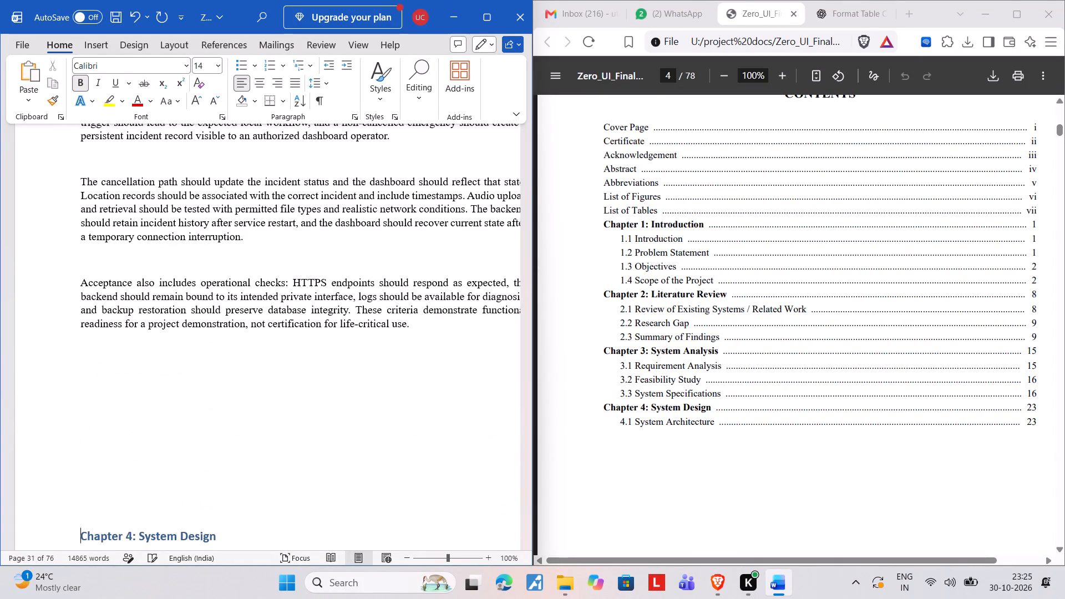
key(Return)
scroll(153, 341, down, 6)
key(Return)
key(Return)
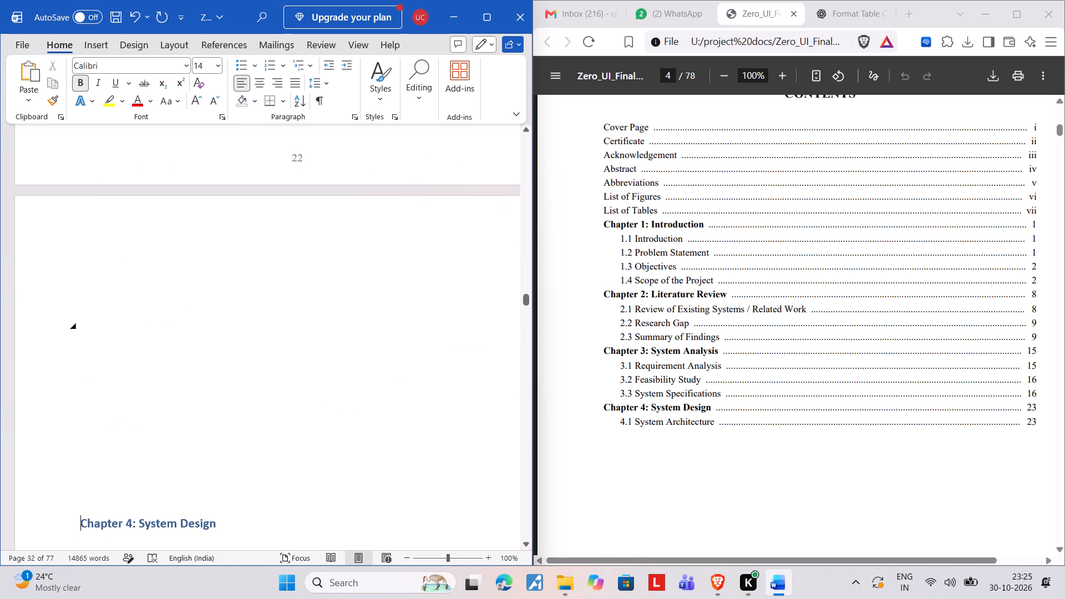
key(BackSpace)
key(BackSpace)
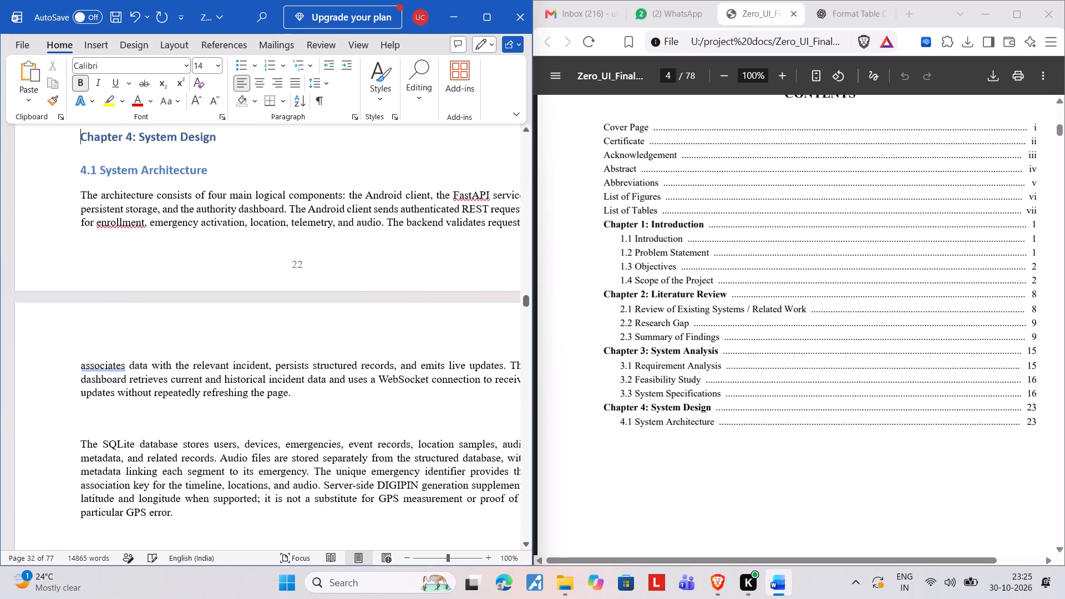
Insert one blank line after the Acceptance paragraph to push the Chapter 4: System Design heading onto the next page.
scroll(140, 347, up, 6)
scroll(148, 296, up, 4)
click(176, 375)
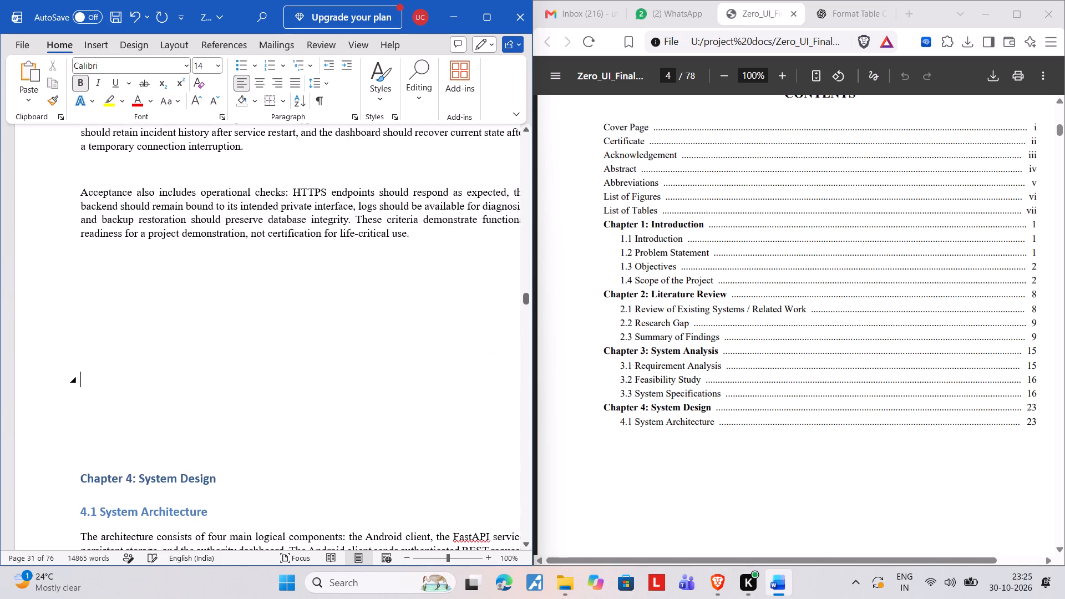
drag(298, 425, 300, 415)
click(431, 235)
key(BackSpace)
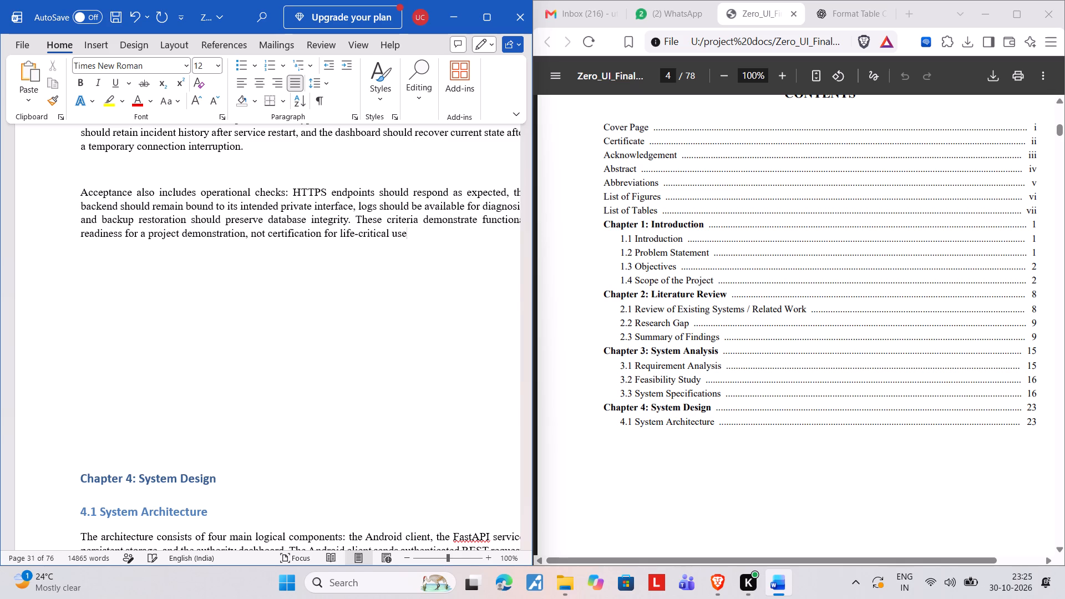
key(period)
key(Return)
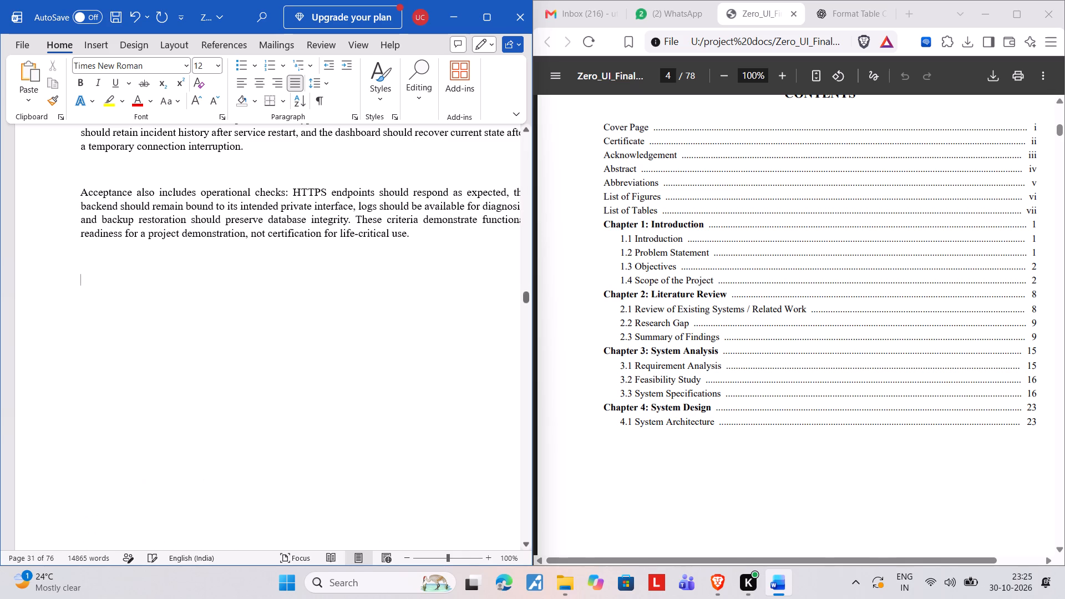
Delete the block of surplus blank lines between the top of the new page and the Chapter 4: System Design heading.
scroll(430, 236, down, 10)
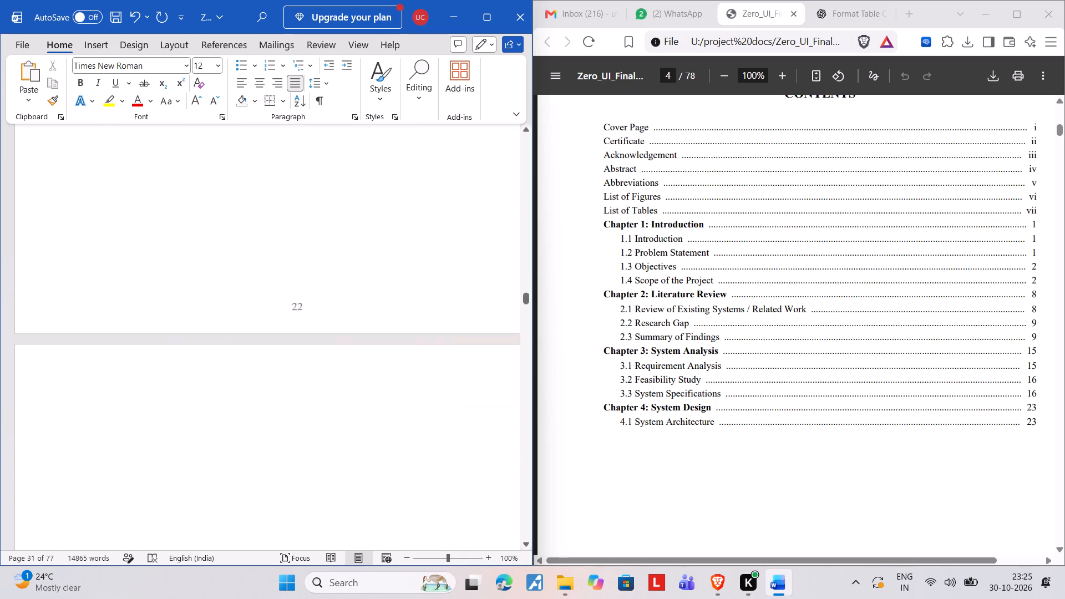
scroll(353, 362, down, 6)
click(77, 339)
drag(99, 338, 53, 254)
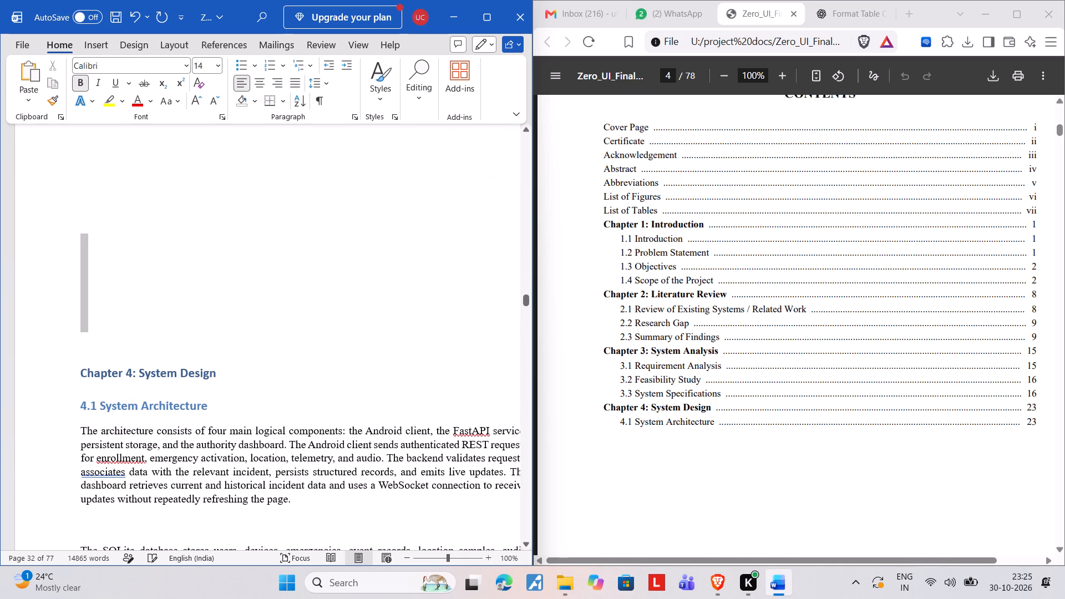
drag(53, 254, 53, 253)
key(BackSpace)
Insert two blank lines above the Chapter 4: System Design heading so it starts at the top of page 23.
scroll(92, 314, up, 5)
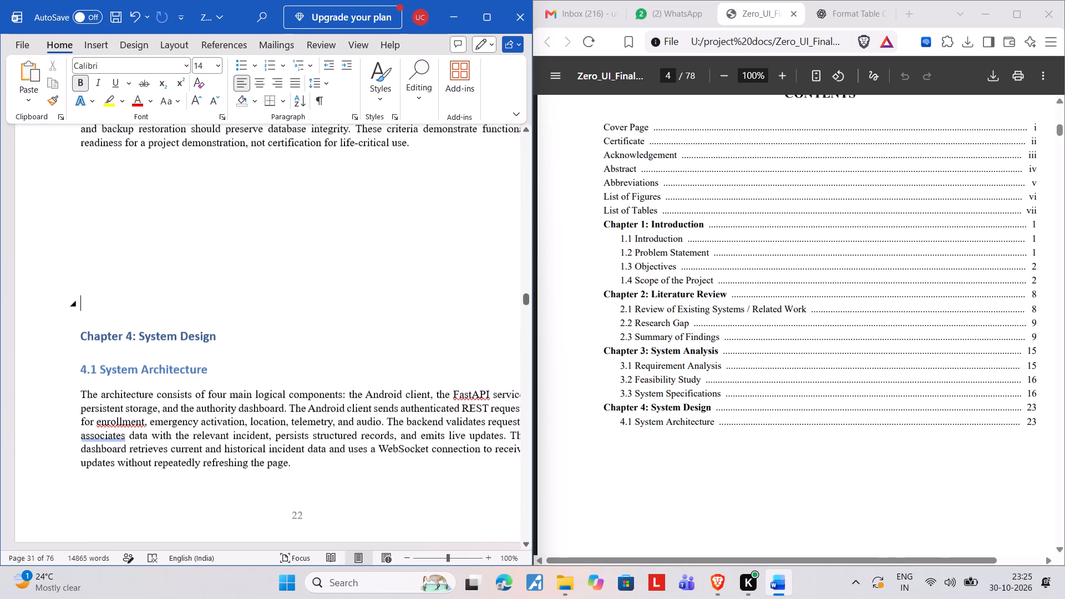
key(Return)
scroll(92, 304, down, 1)
key(Return)
scroll(92, 304, down, 2)
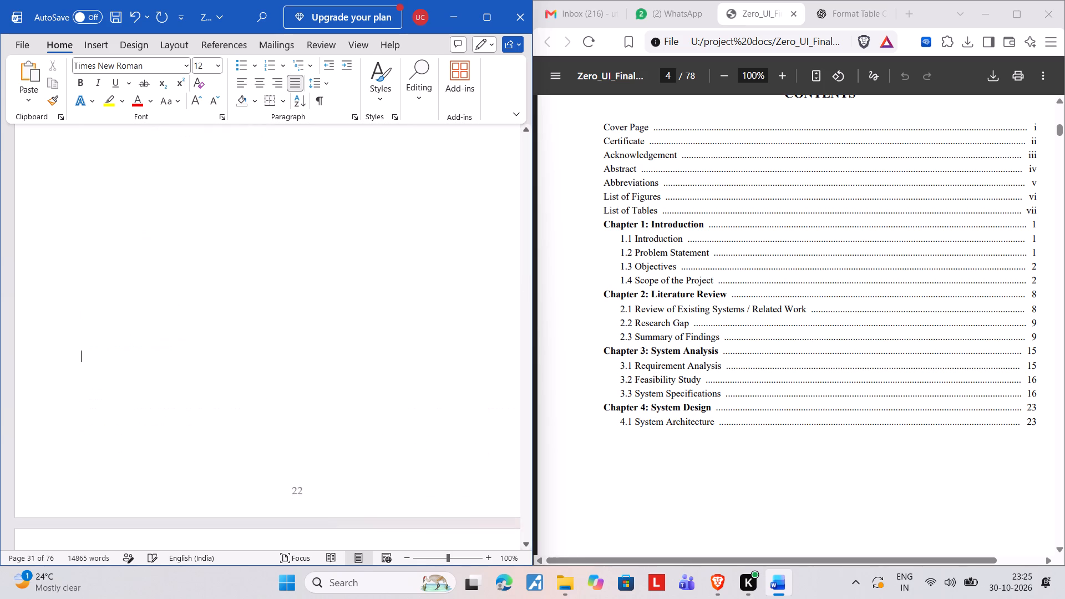
scroll(92, 304, down, 4)
scroll(220, 415, down, 5)
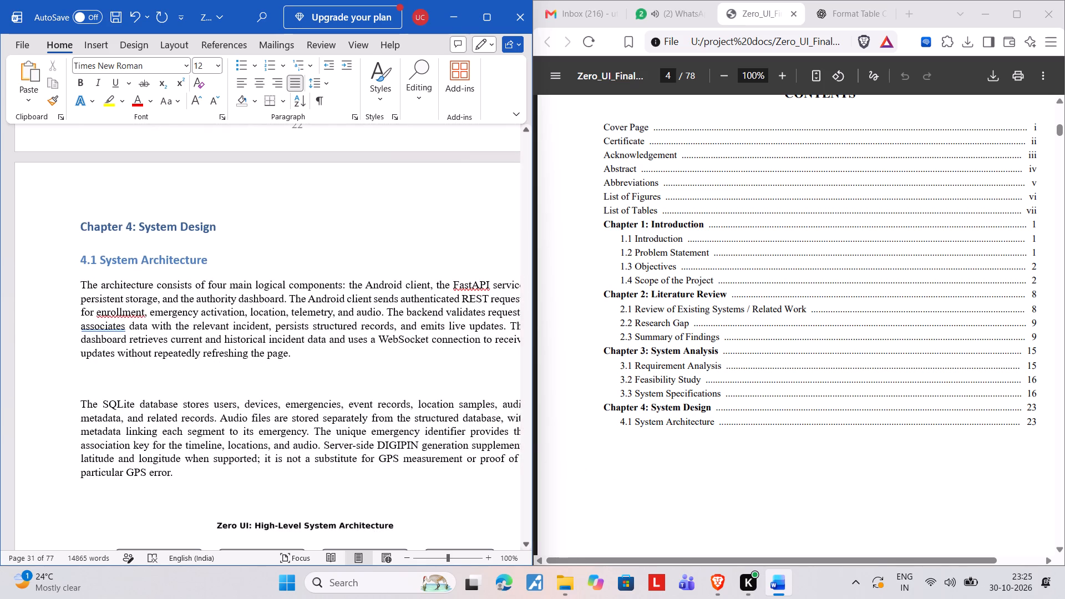
Examine the page breaks from section 4.1 through the Chapter 5: Implementation heading against the page numbers in the PDF's contents list.
scroll(474, 415, down, 15)
scroll(474, 415, down, 7)
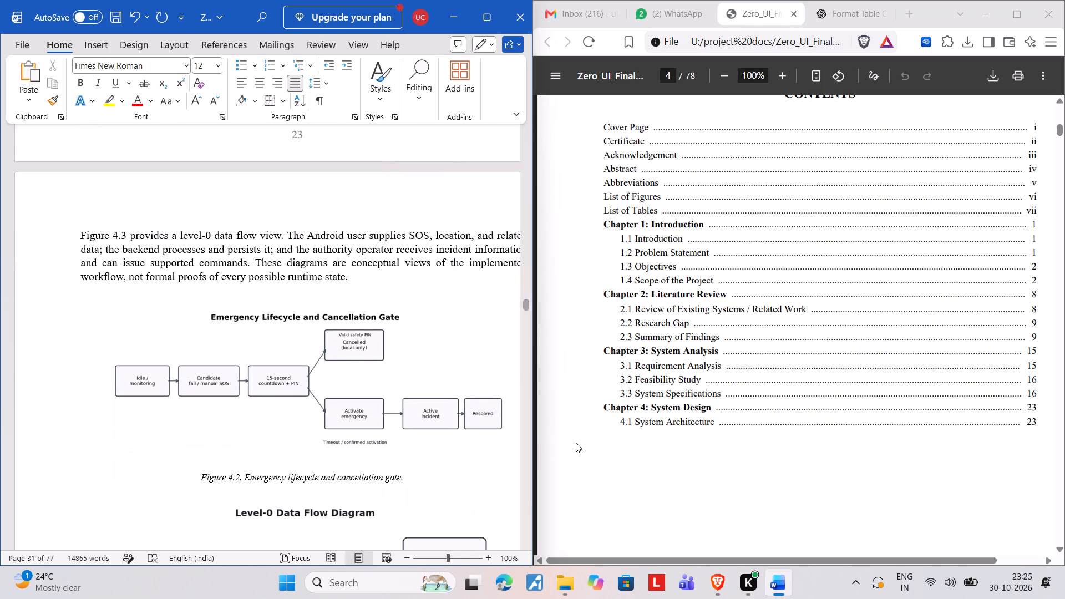
scroll(377, 382, down, 15)
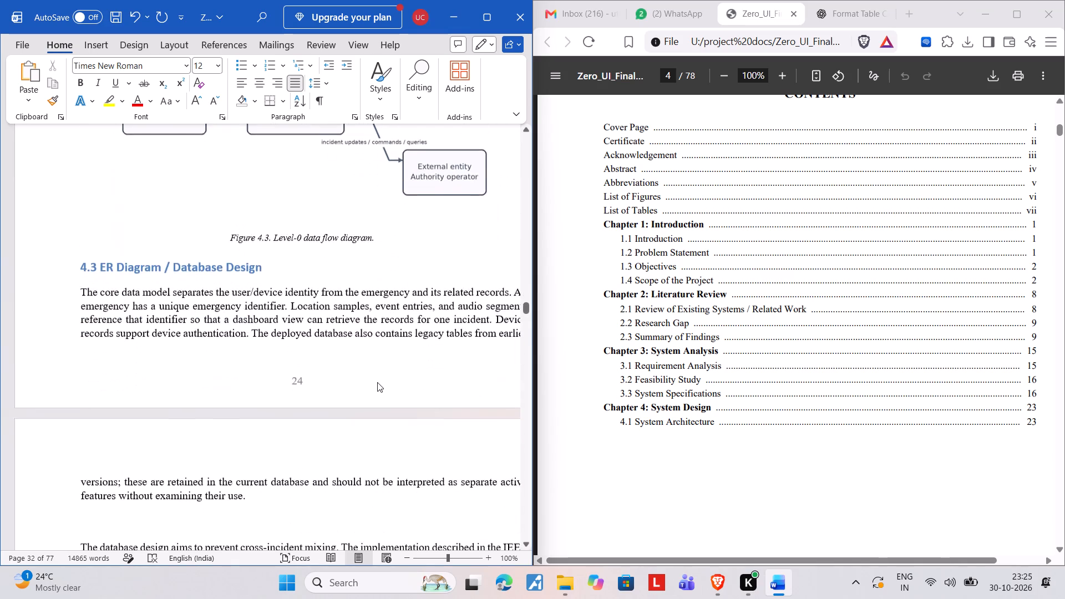
scroll(377, 382, down, 18)
scroll(738, 419, down, 8)
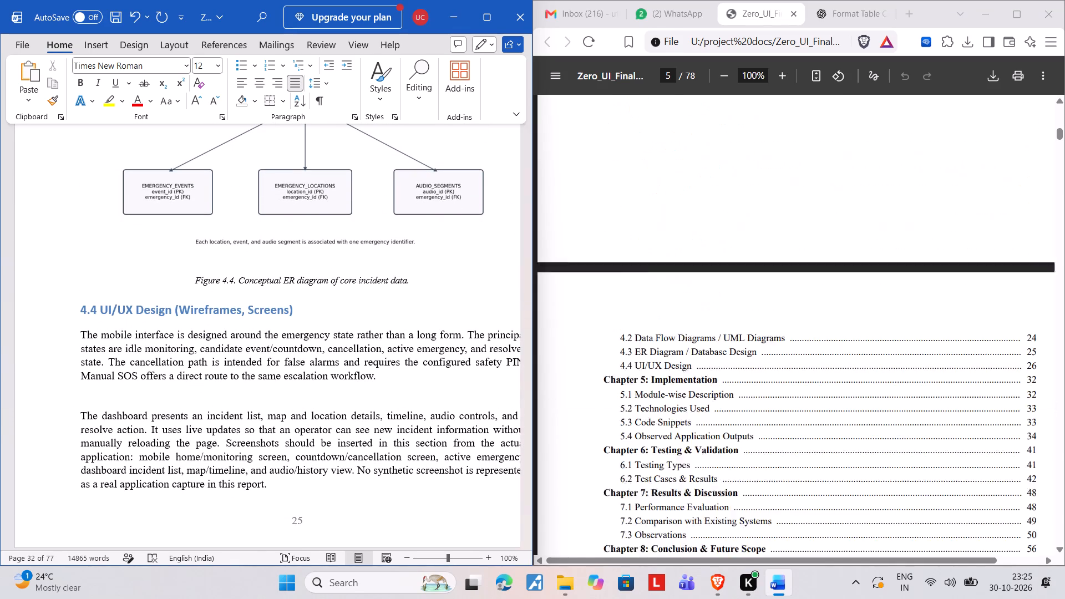
scroll(738, 419, down, 2)
scroll(424, 414, down, 2)
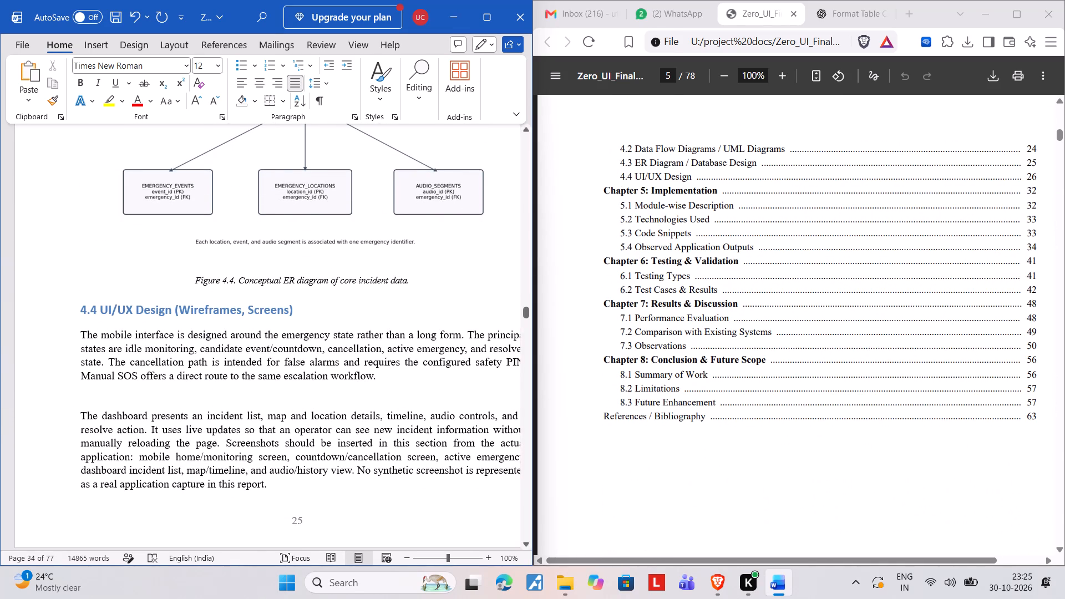
scroll(424, 414, down, 19)
scroll(424, 414, down, 14)
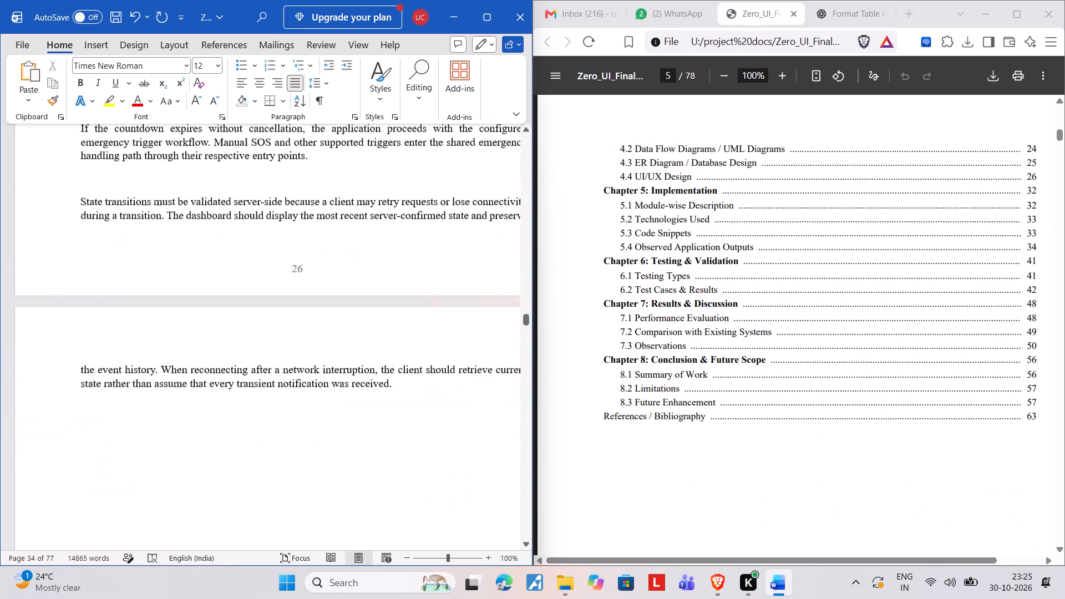
scroll(424, 414, down, 20)
scroll(424, 414, down, 9)
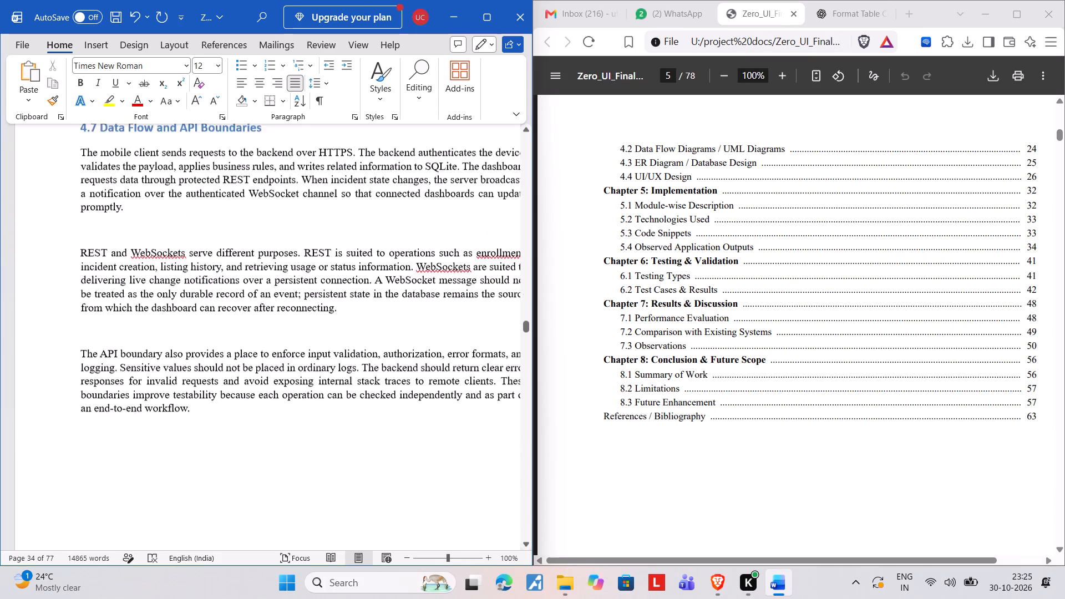
scroll(424, 414, down, 16)
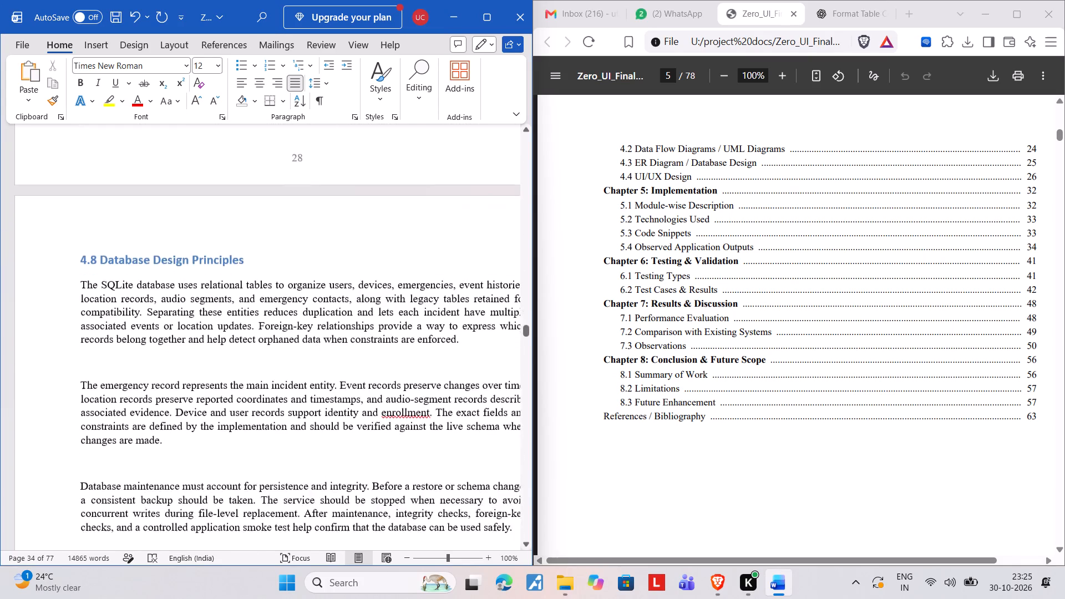
scroll(424, 414, down, 20)
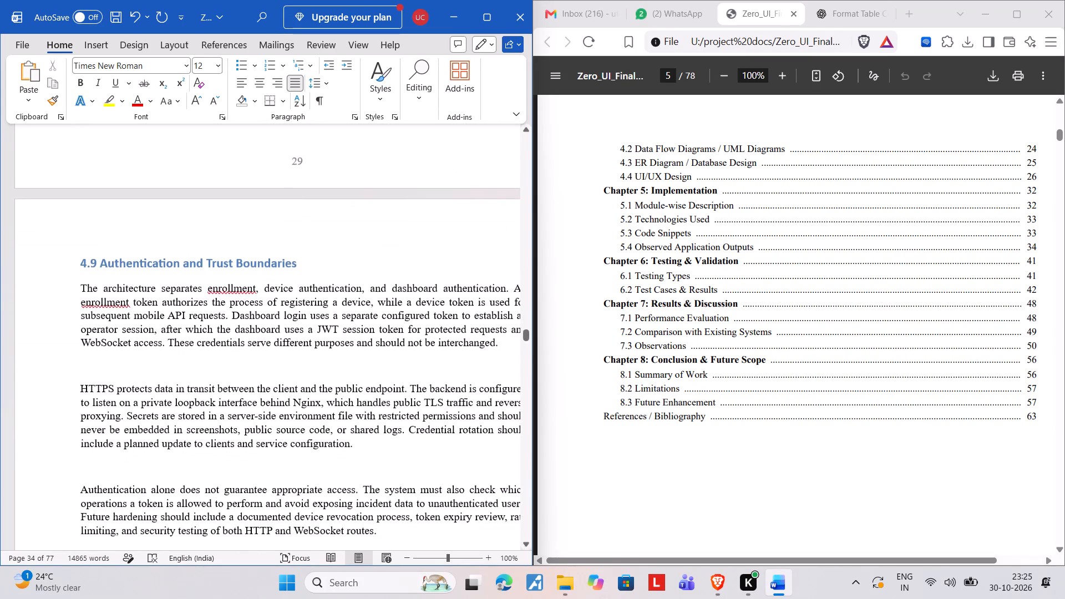
scroll(424, 414, down, 17)
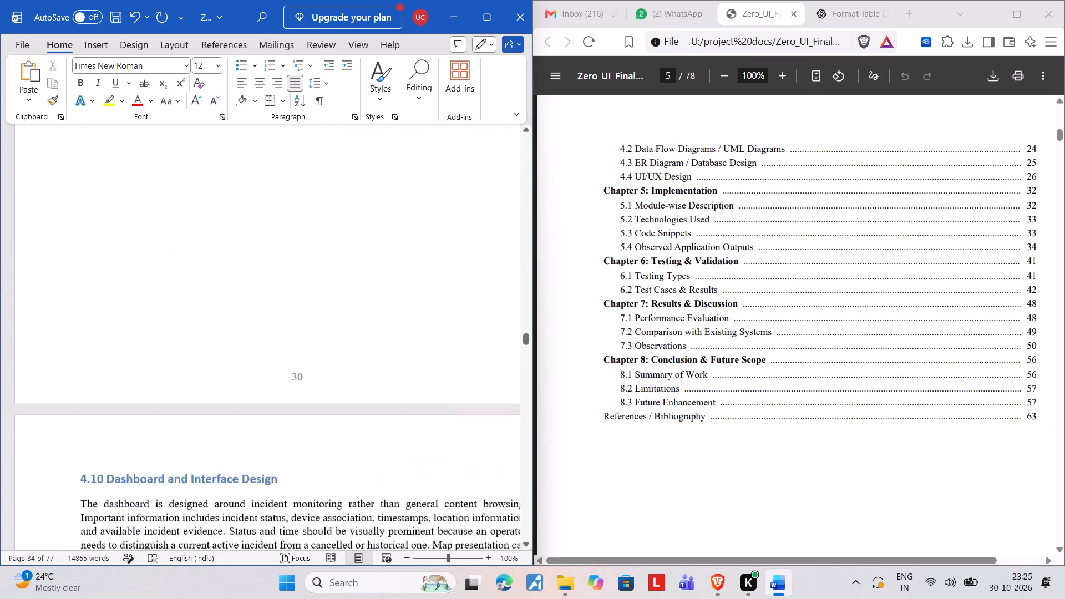
scroll(424, 414, down, 15)
scroll(424, 414, down, 6)
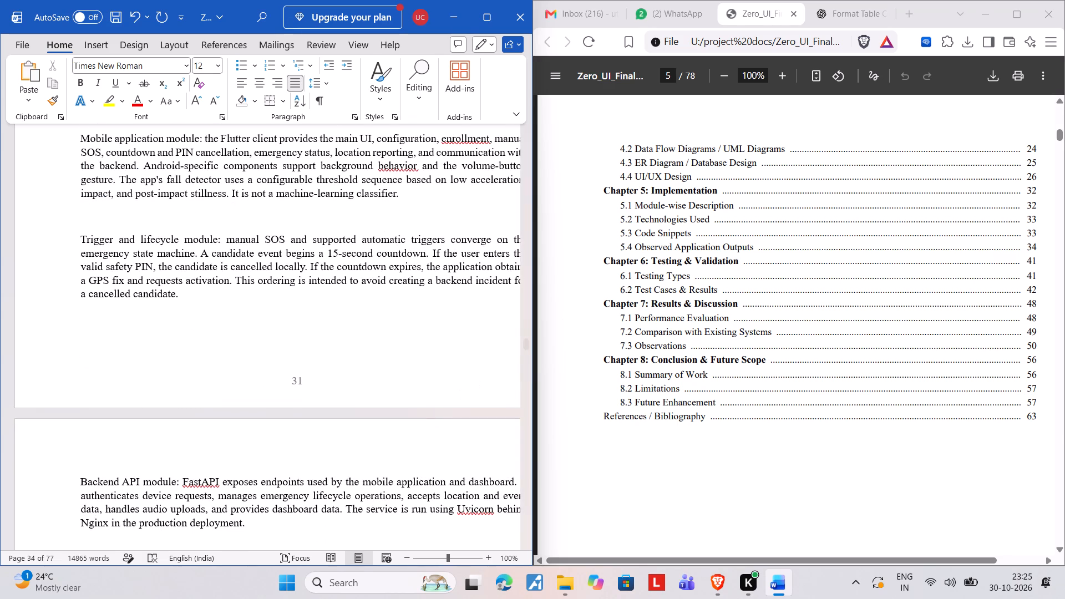
Insert four blank lines after section 4.10's last paragraph so the Chapter 5: Implementation heading starts the next page.
scroll(267, 304, up, 6)
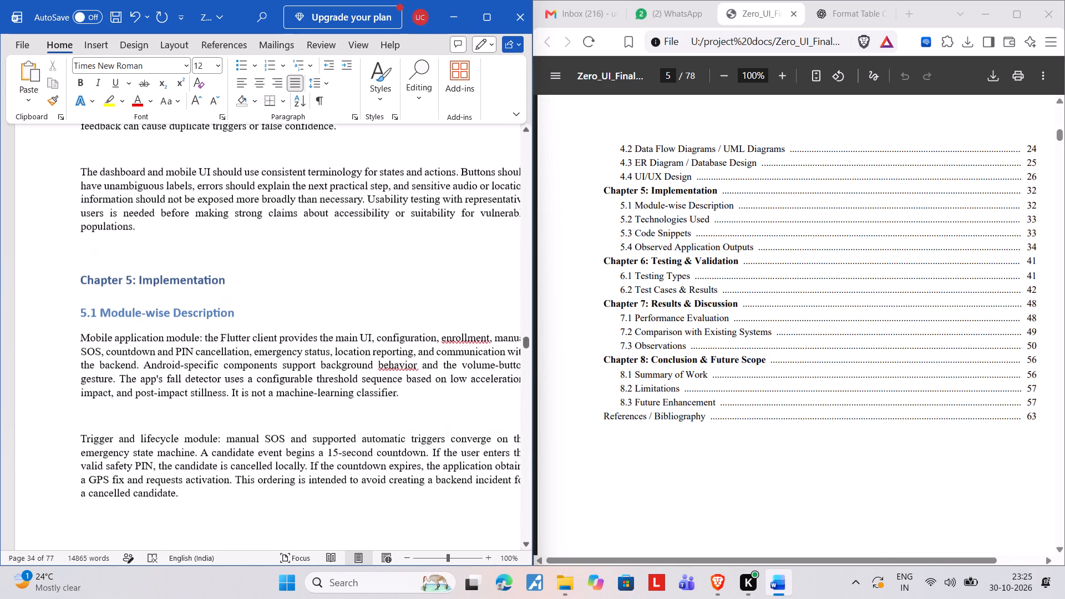
click(77, 258)
click(170, 247)
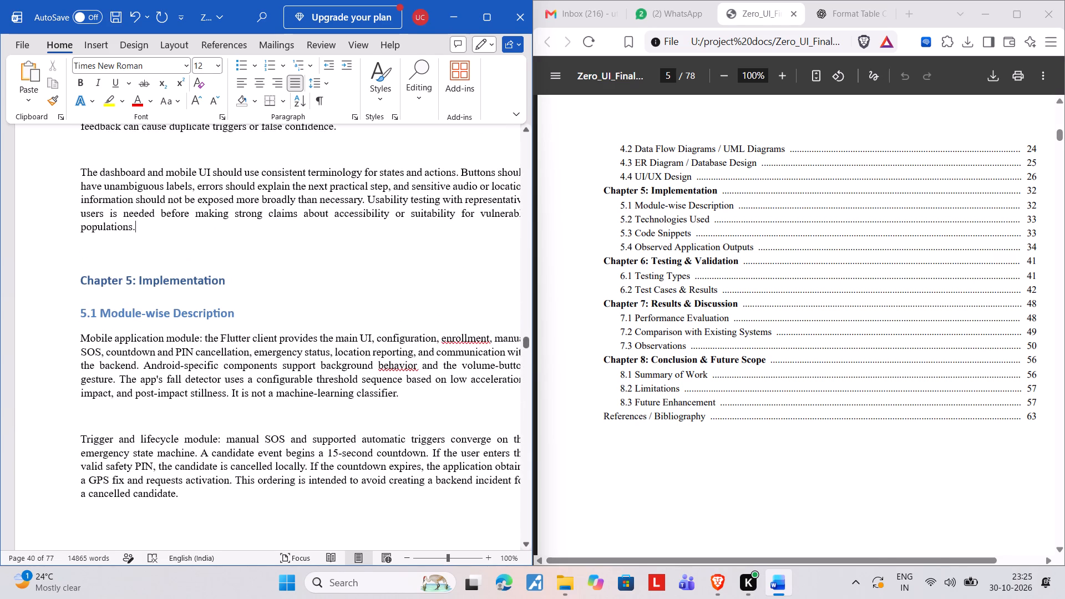
key(Return)
key(Return)
key(Return)
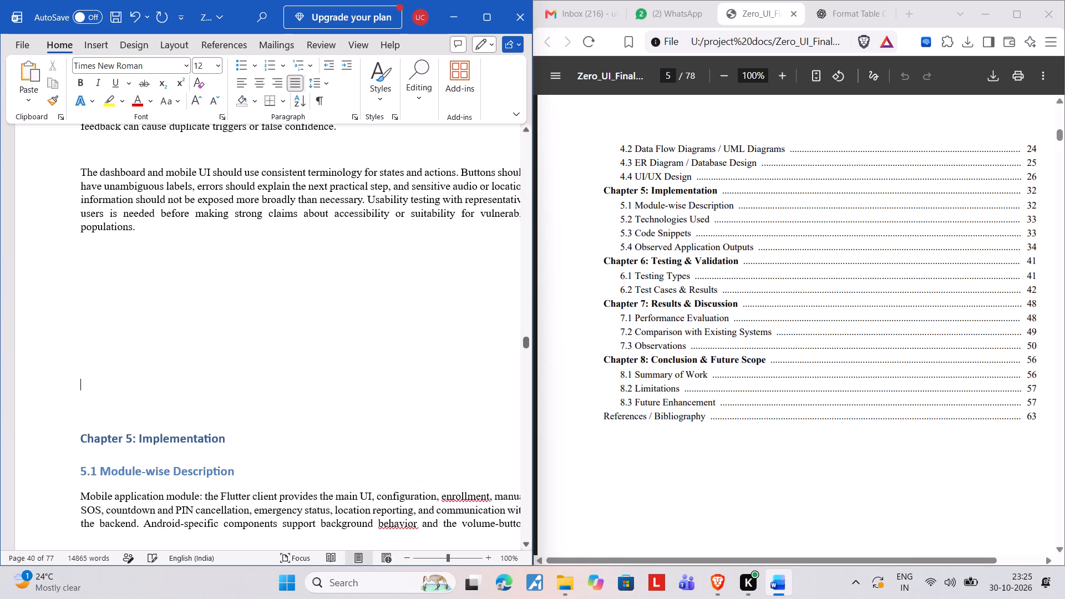
key(Return)
scroll(268, 379, down, 12)
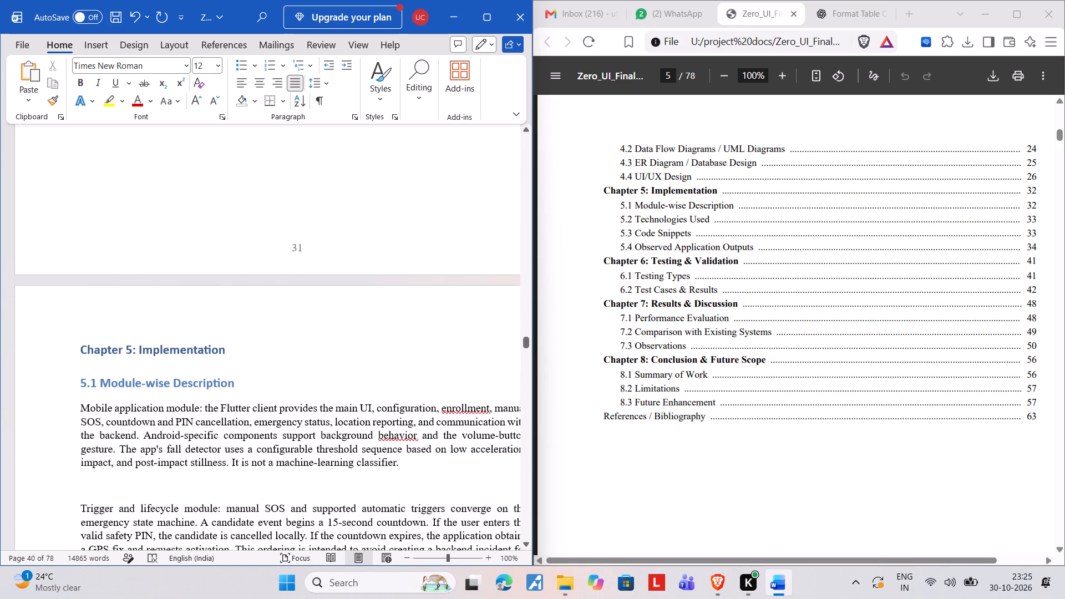
Examine the page breaks from section 5.1 through the Chapter 6: Testing & Validation heading against the PDF's contents list.
scroll(273, 390, down, 12)
scroll(279, 394, up, 1)
scroll(283, 396, down, 15)
scroll(283, 396, down, 12)
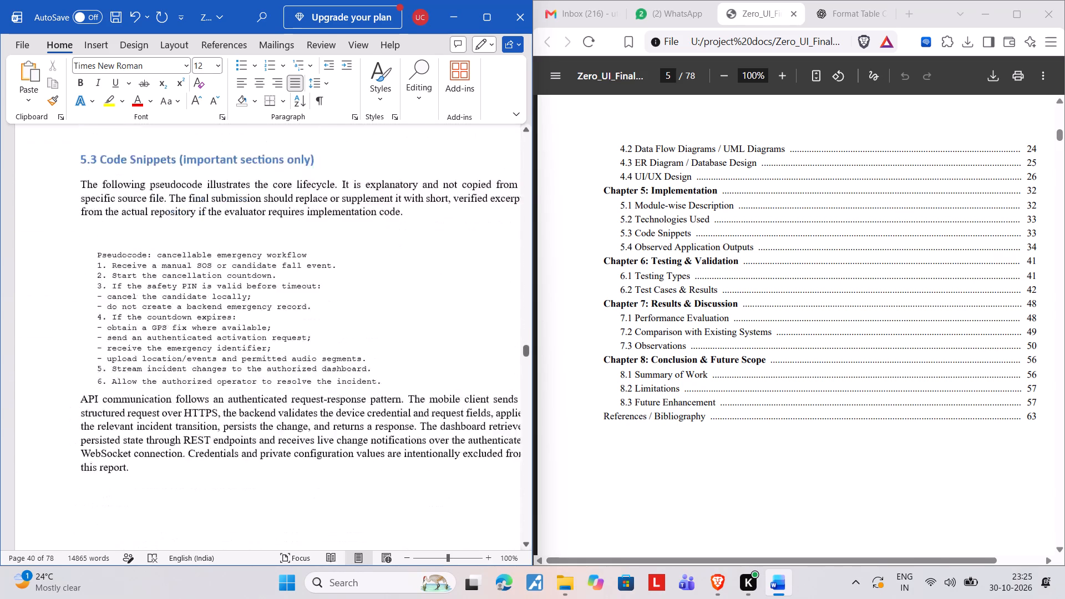
scroll(283, 396, down, 20)
scroll(283, 396, down, 19)
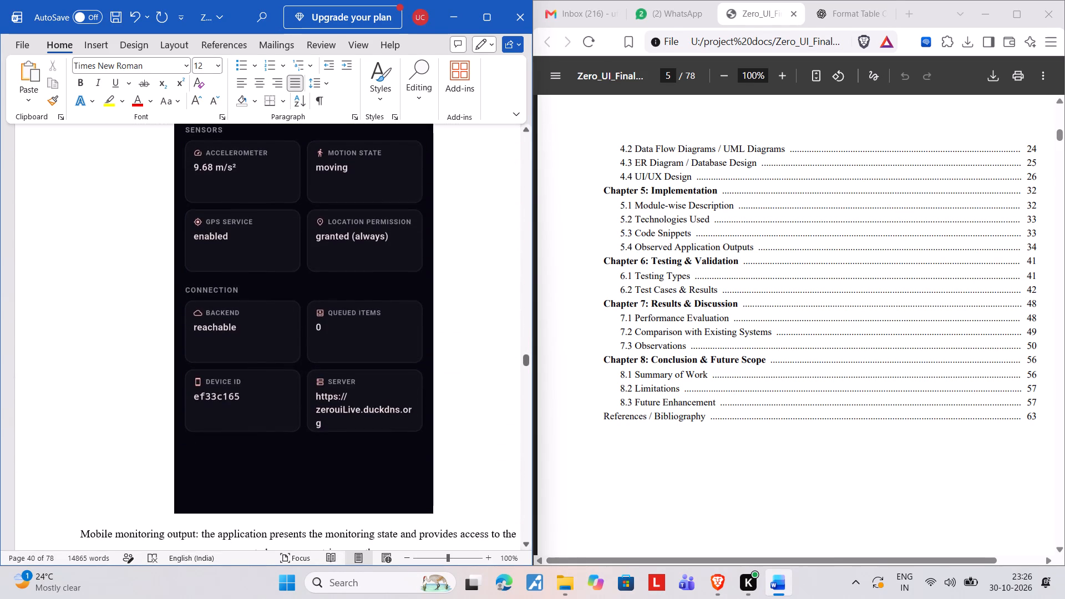
scroll(286, 397, down, 20)
scroll(286, 397, down, 20)
scroll(286, 397, down, 2)
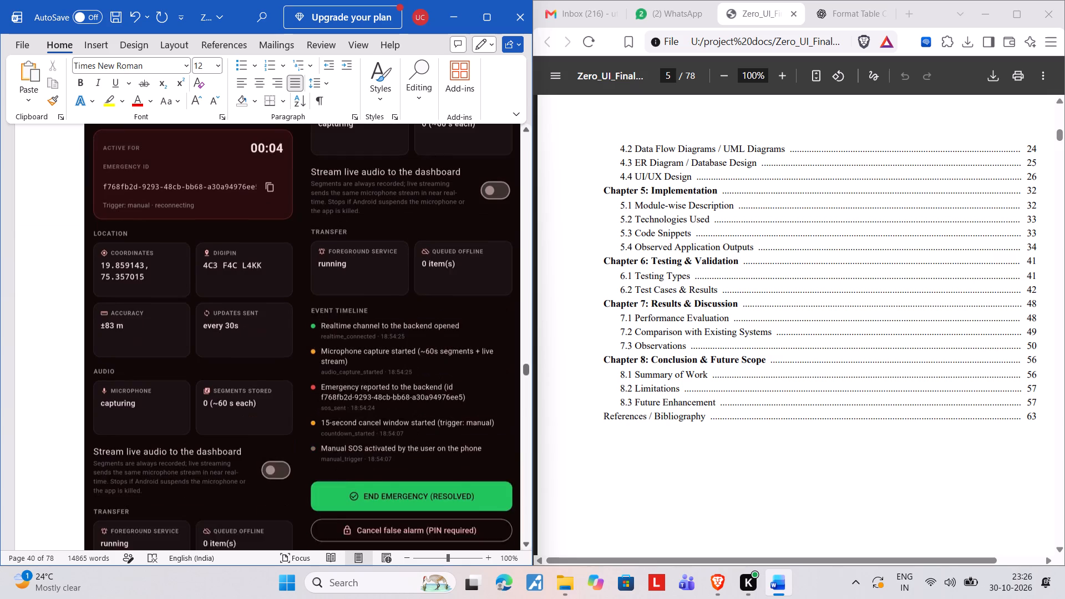
scroll(286, 397, down, 17)
scroll(286, 397, down, 20)
scroll(286, 397, down, 6)
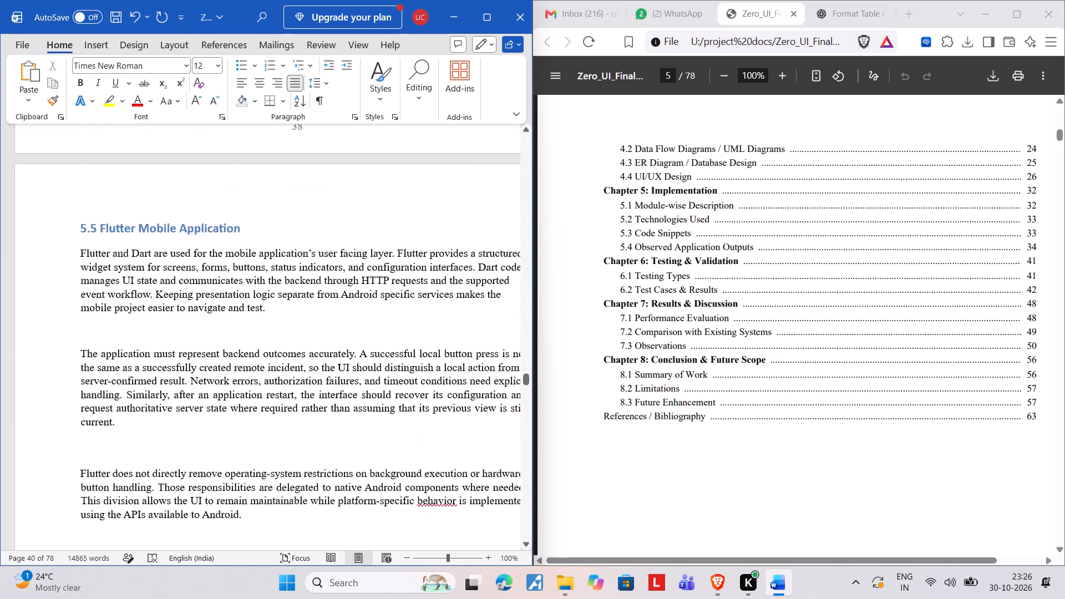
scroll(286, 397, down, 9)
scroll(286, 397, down, 20)
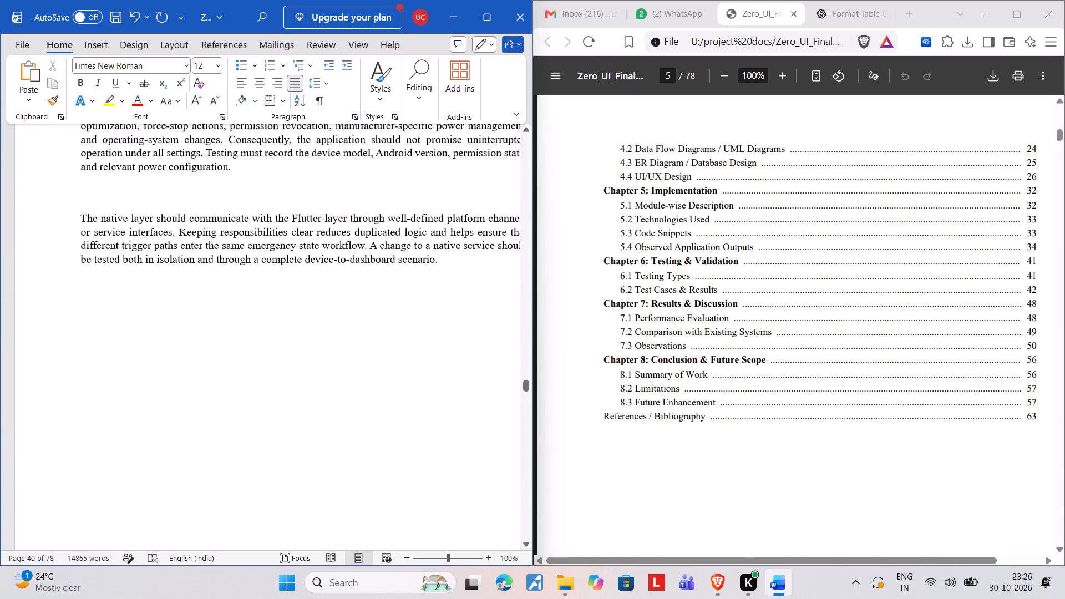
scroll(286, 397, down, 15)
scroll(286, 397, down, 9)
scroll(286, 397, down, 15)
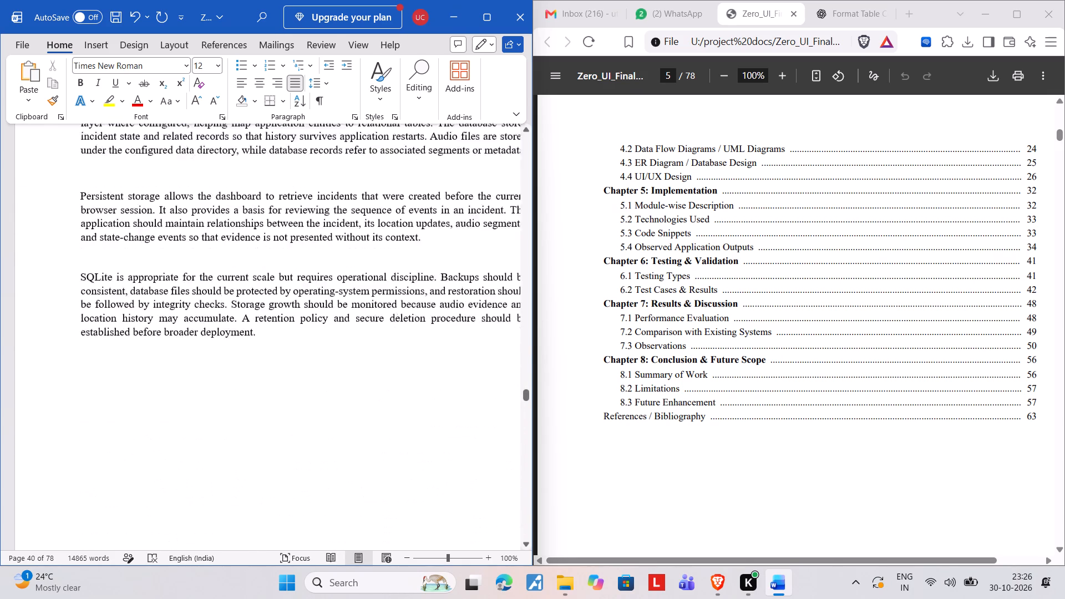
scroll(286, 397, down, 20)
scroll(286, 397, down, 20)
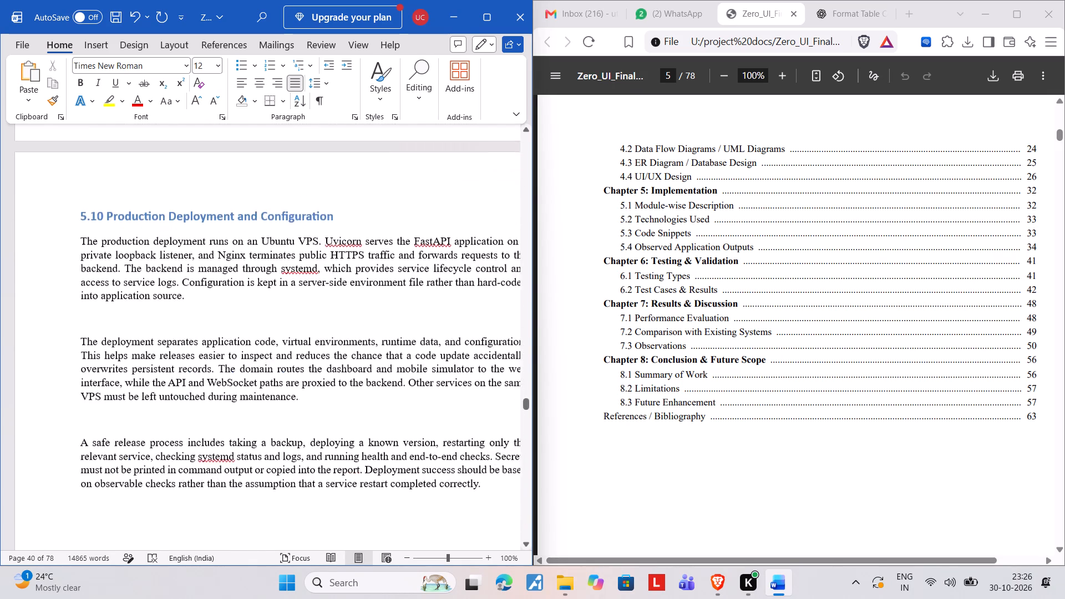
scroll(286, 397, down, 14)
scroll(286, 397, down, 17)
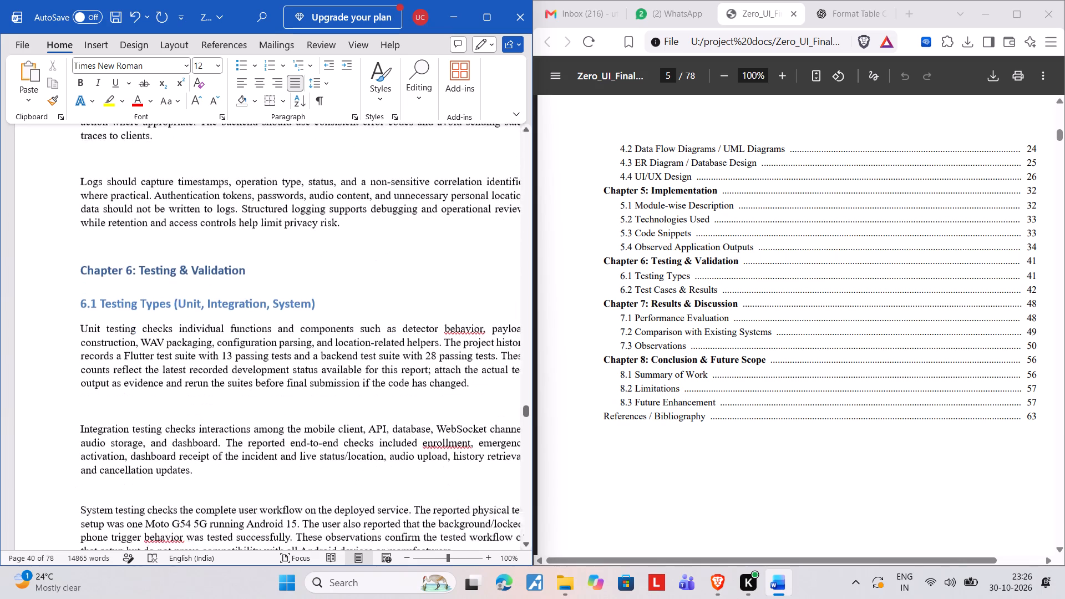
Examine the page breaks from section 5.10 through the Chapter 6: Testing & Validation heading and section 6.1.
scroll(334, 351, down, 3)
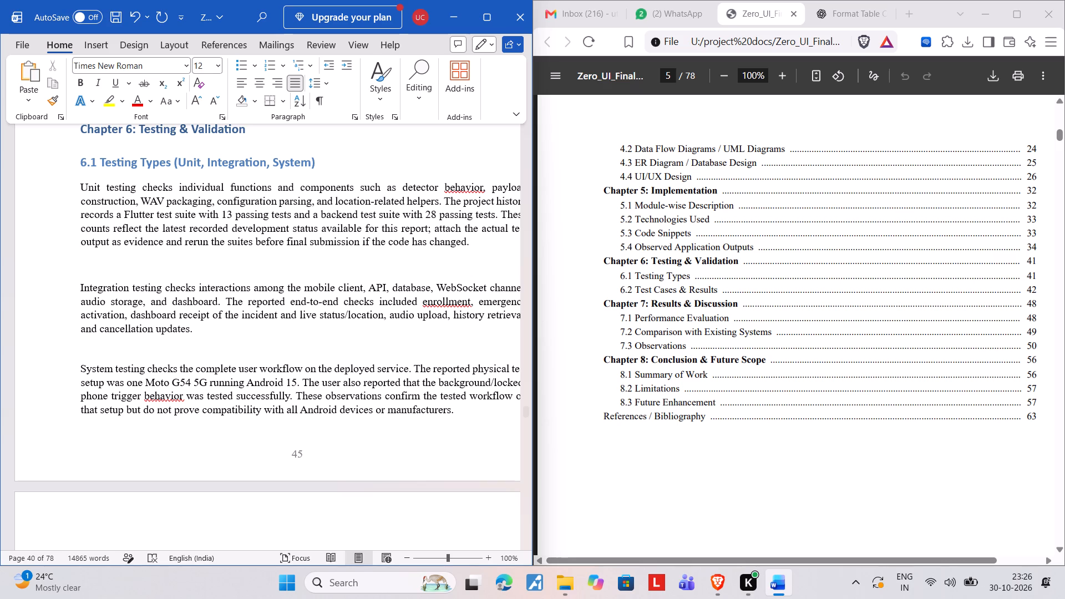
scroll(322, 319, up, 1)
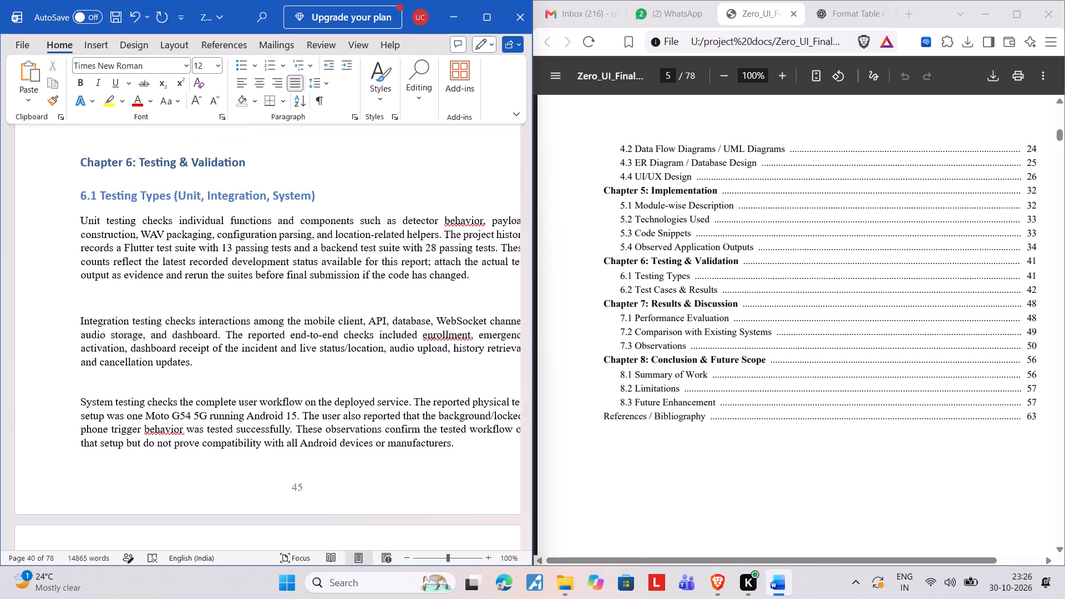
scroll(149, 304, up, 13)
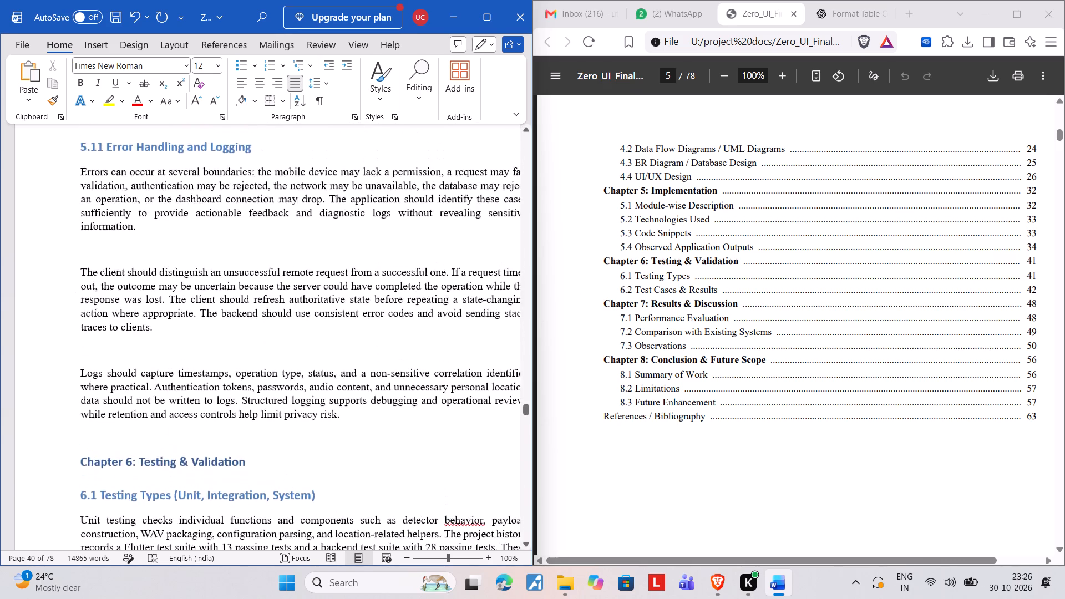
scroll(149, 301, up, 16)
scroll(150, 300, up, 7)
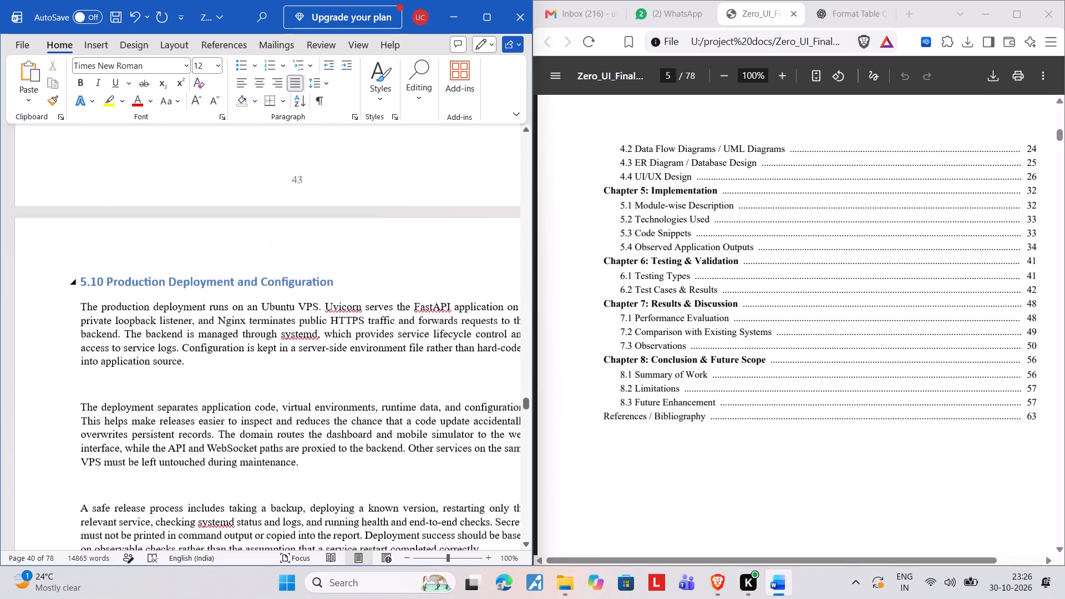
scroll(150, 300, down, 20)
scroll(150, 300, down, 7)
scroll(116, 295, up, 2)
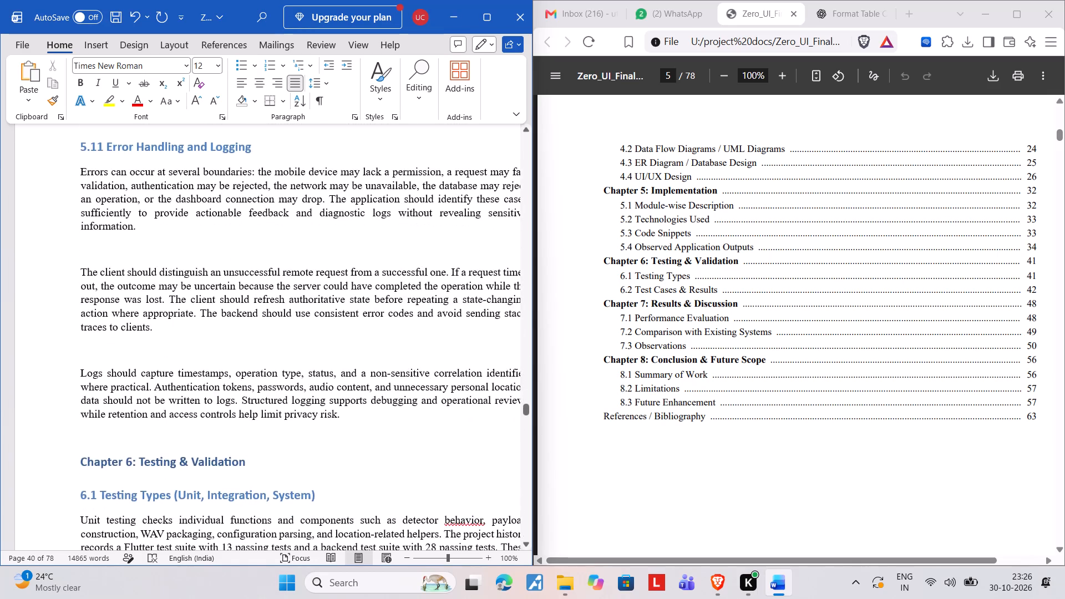
Try to pull the 5.11 Error Handling and Logging heading back onto page 44 by deleting what precedes it.
scroll(116, 295, up, 3)
click(73, 306)
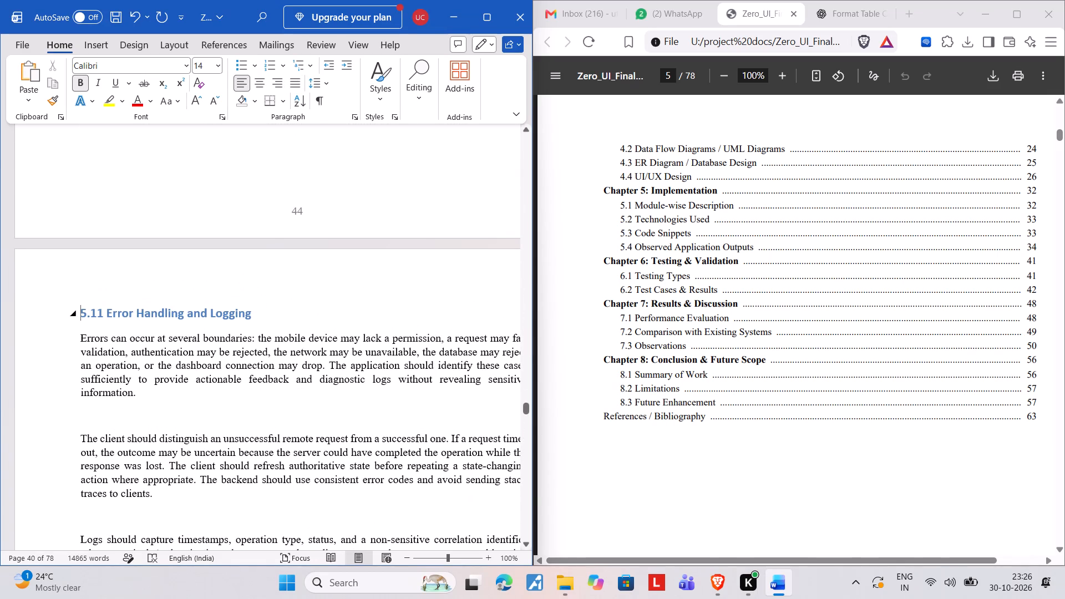
key(BackSpace)
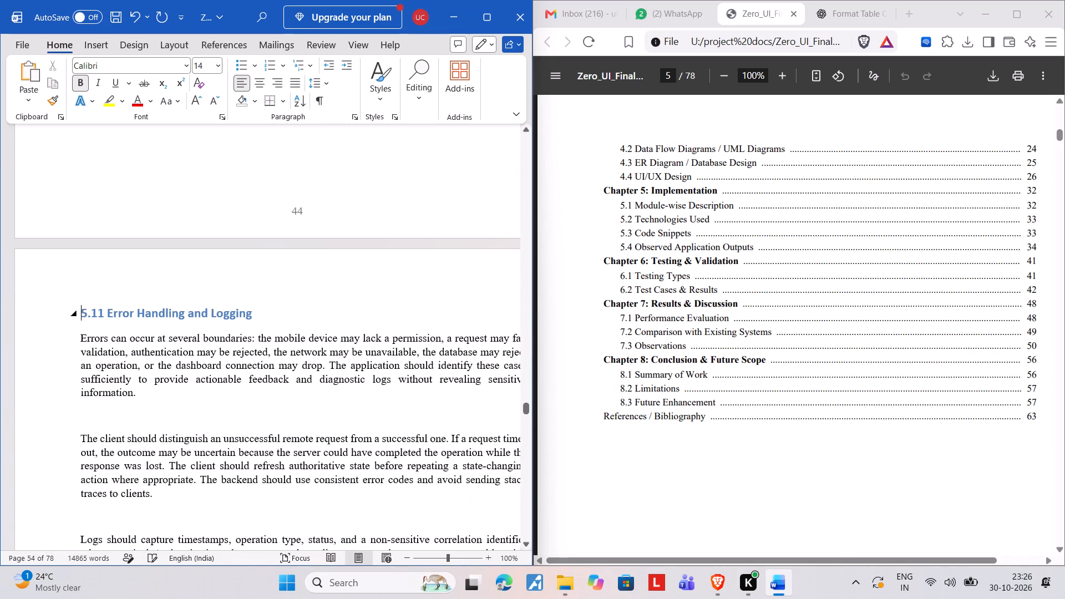
click(105, 229)
click(106, 211)
scroll(185, 257, up, 5)
click(131, 278)
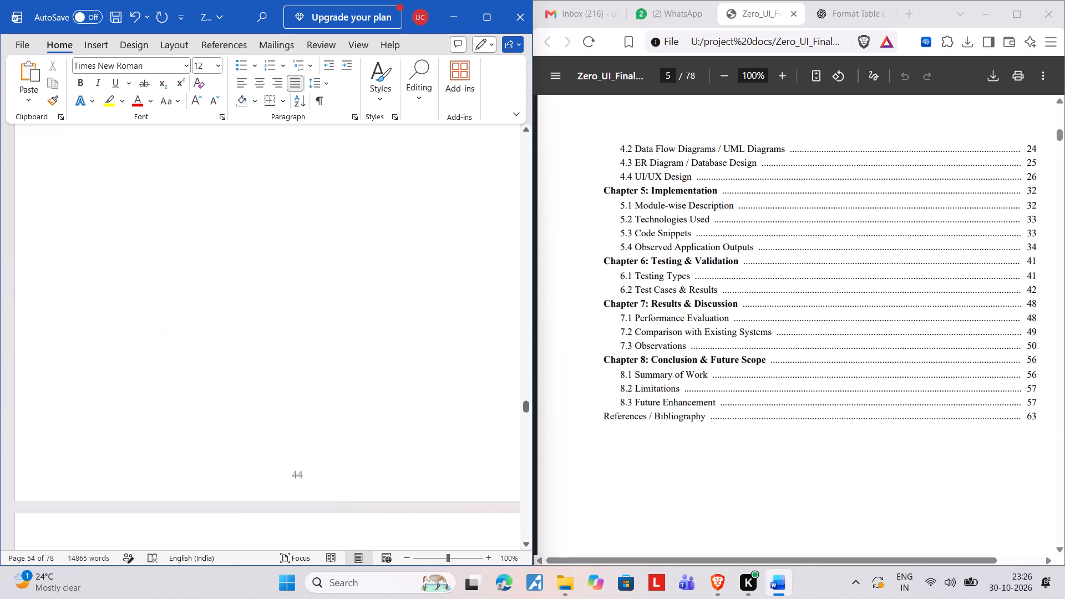
Examine the page breaks going back from section 5.10 to the 5.7 Backend Services with FastAPI heading.
scroll(152, 271, up, 6)
scroll(168, 319, up, 16)
scroll(170, 319, up, 7)
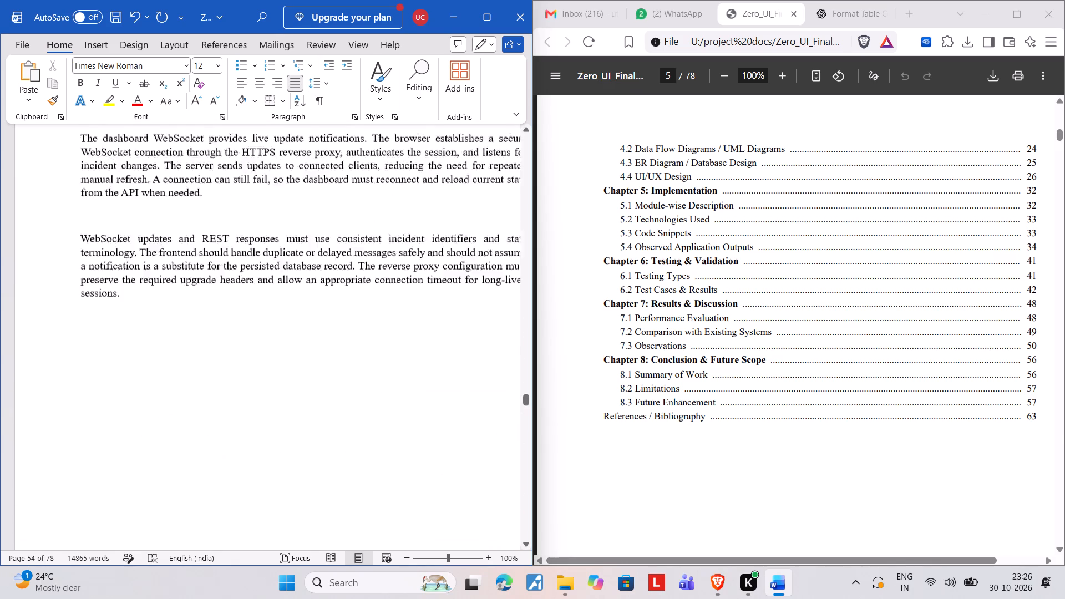
scroll(239, 380, up, 12)
scroll(241, 380, up, 14)
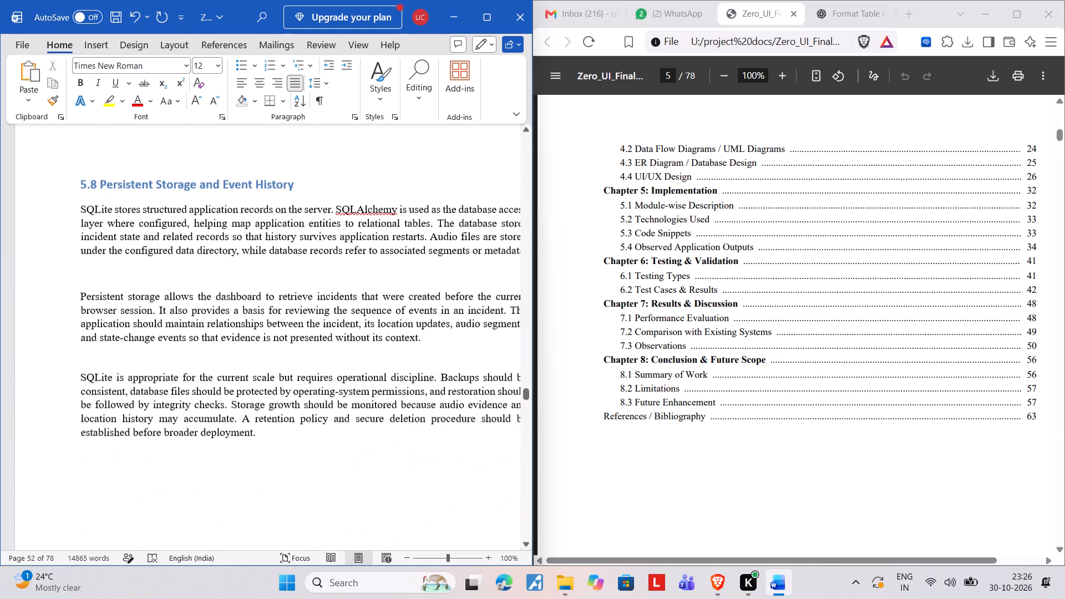
scroll(246, 379, up, 20)
scroll(246, 379, up, 11)
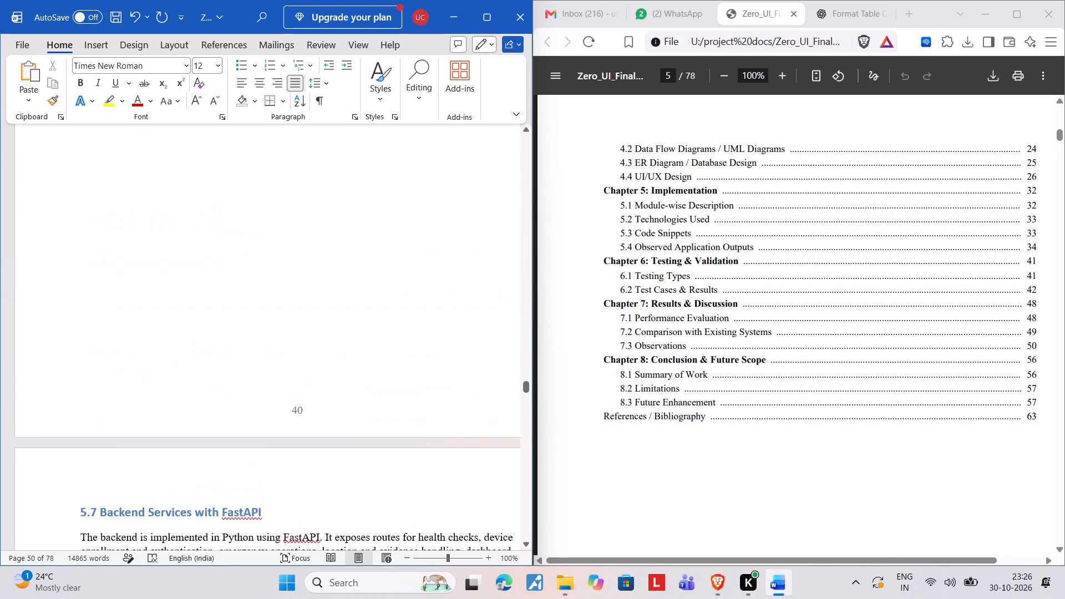
scroll(247, 378, down, 6)
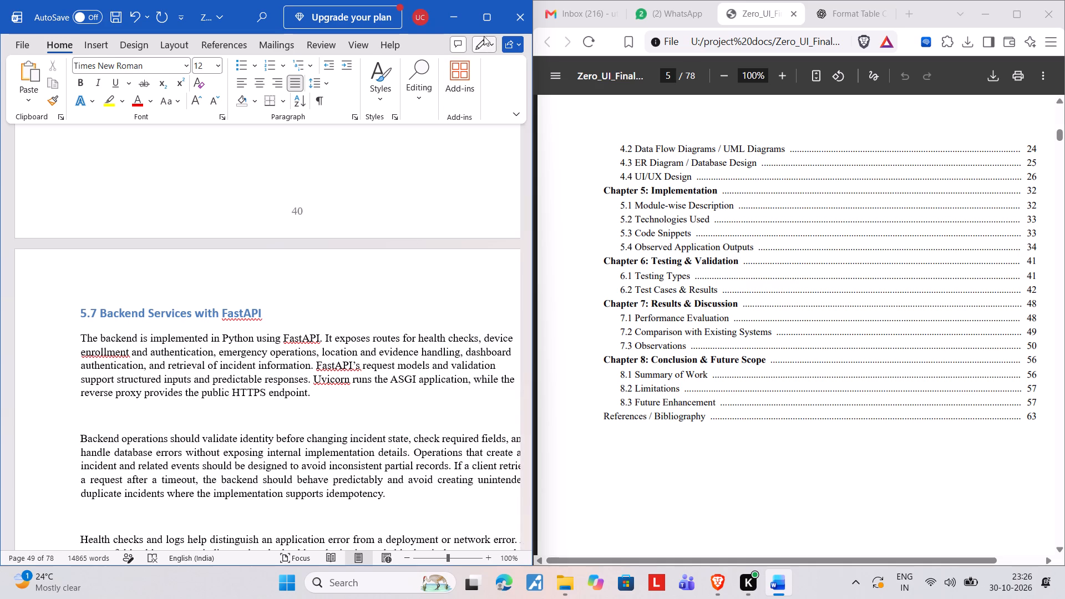
Save the report as a PDF named 02 in the project docs folder.
click(486, 28)
scroll(547, 285, down, 14)
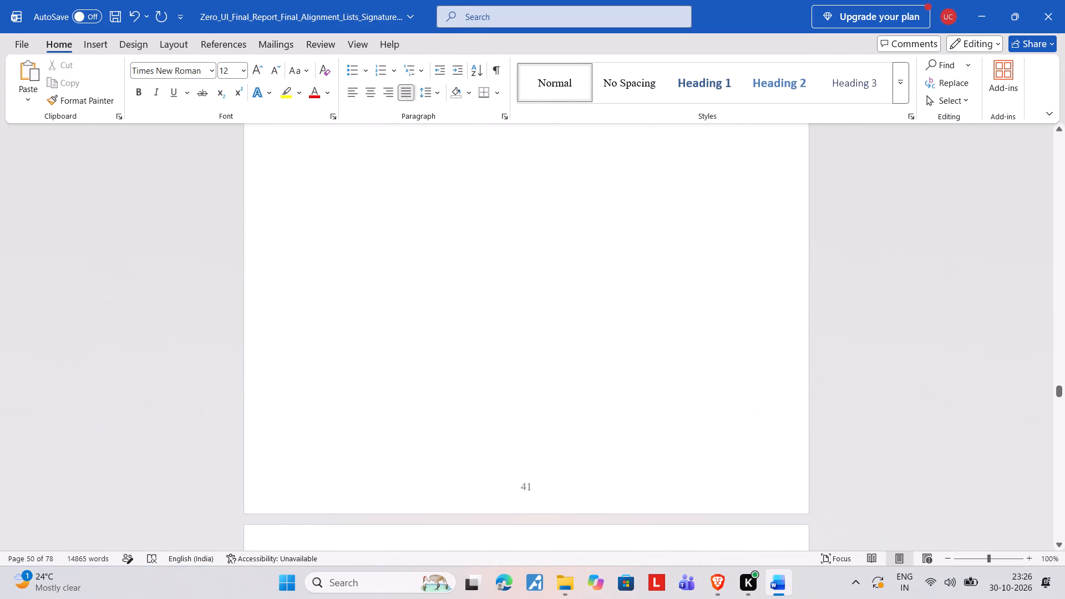
key(ctrl+s)
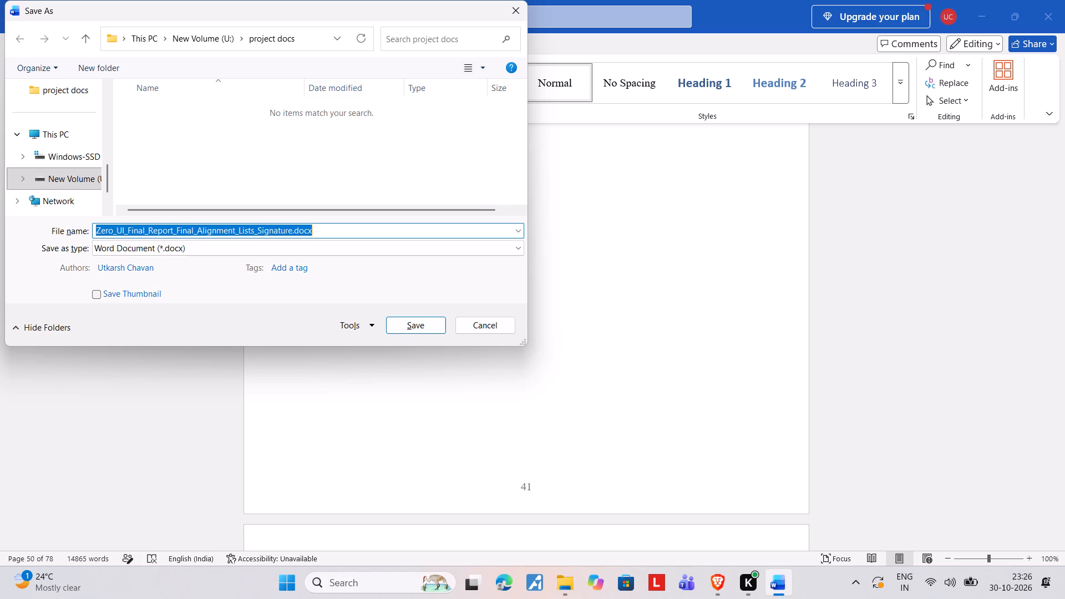
text(02)
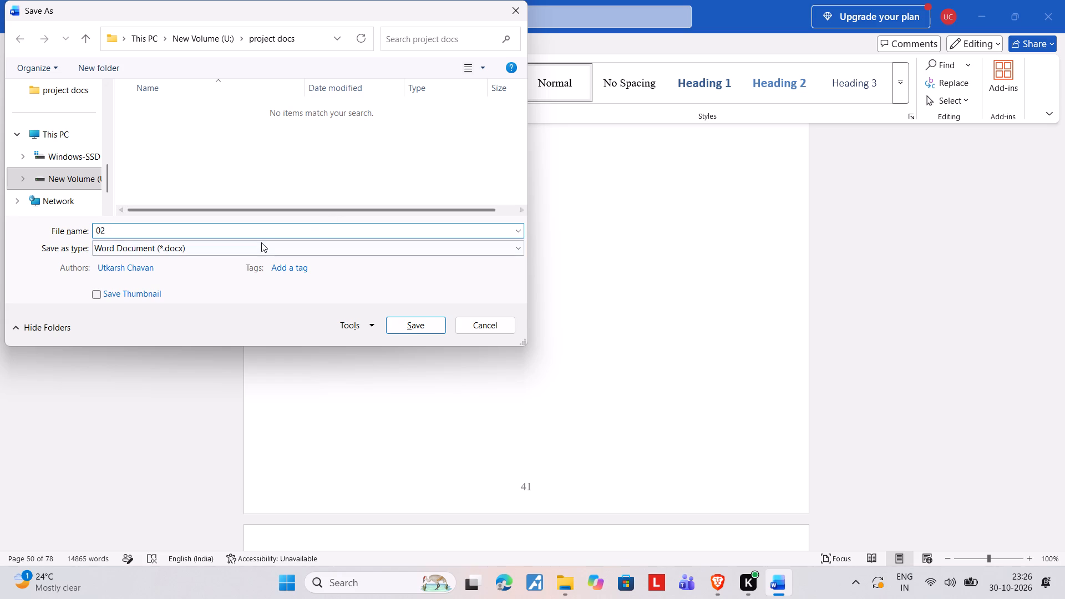
click(261, 242)
click(199, 323)
click(405, 362)
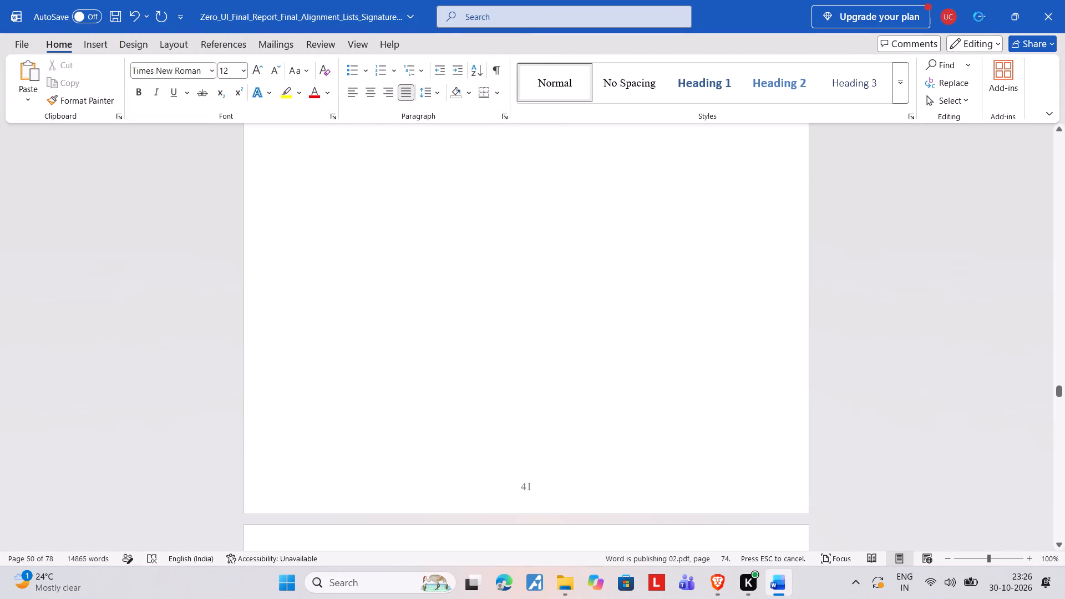
click(625, 314)
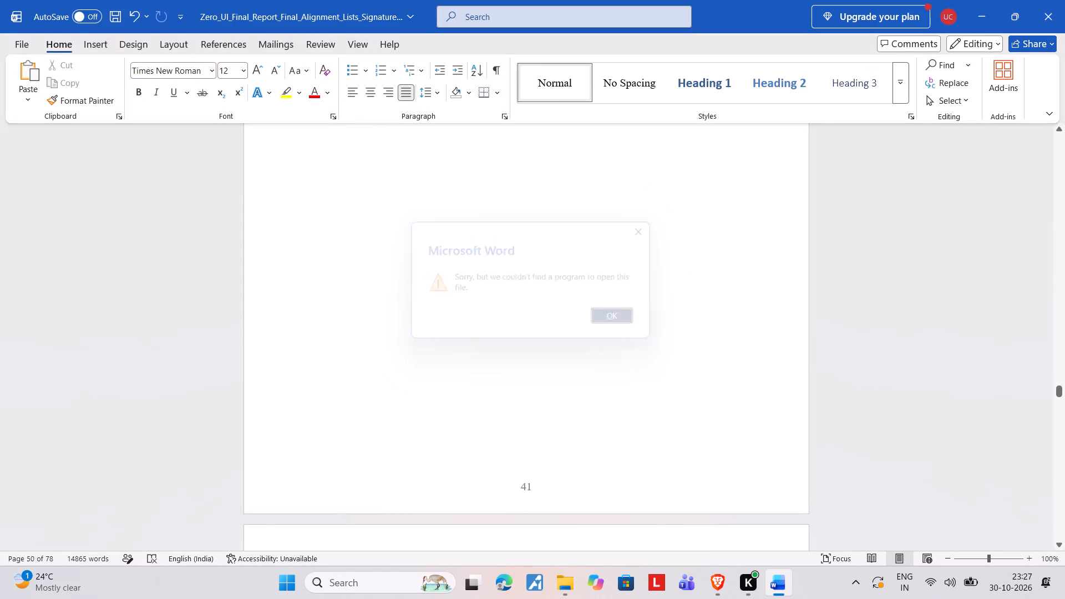
Switch to Brave and open 02.pdf from the project docs folder in its own tab.
click(975, 16)
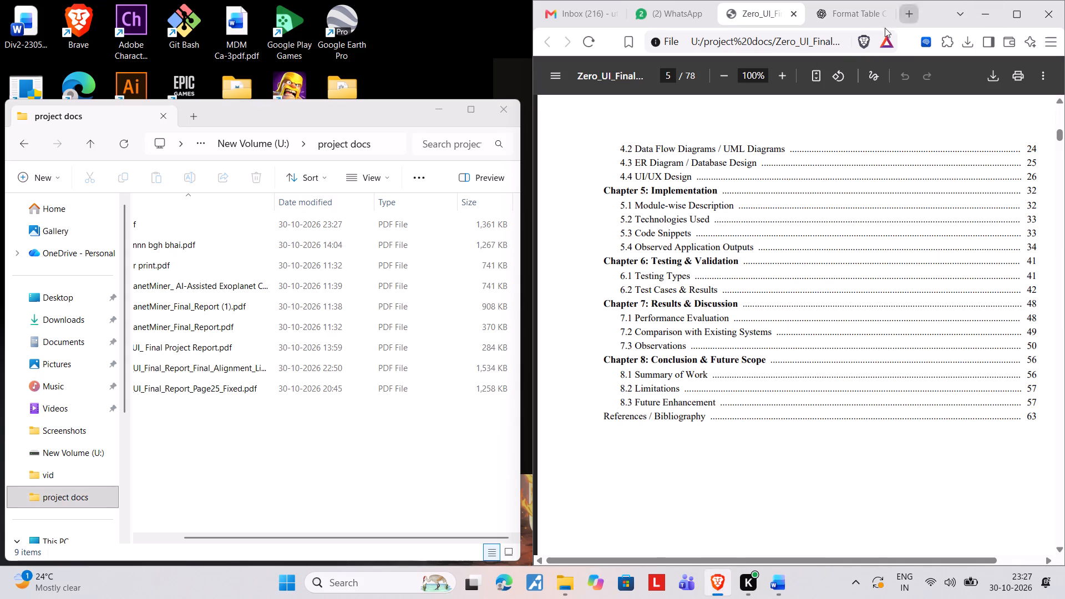
click(1003, 14)
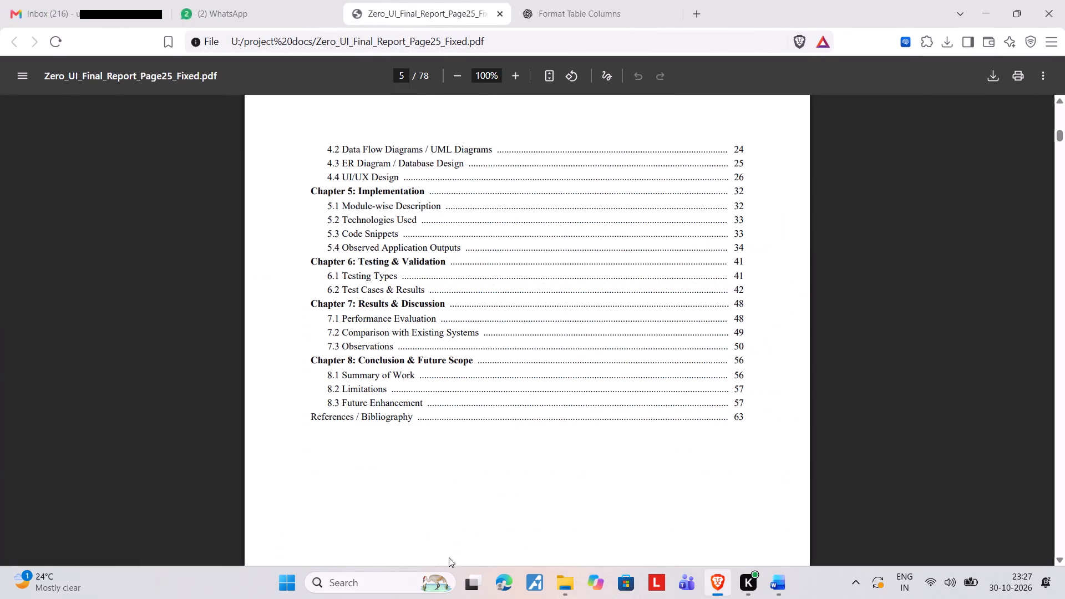
click(563, 586)
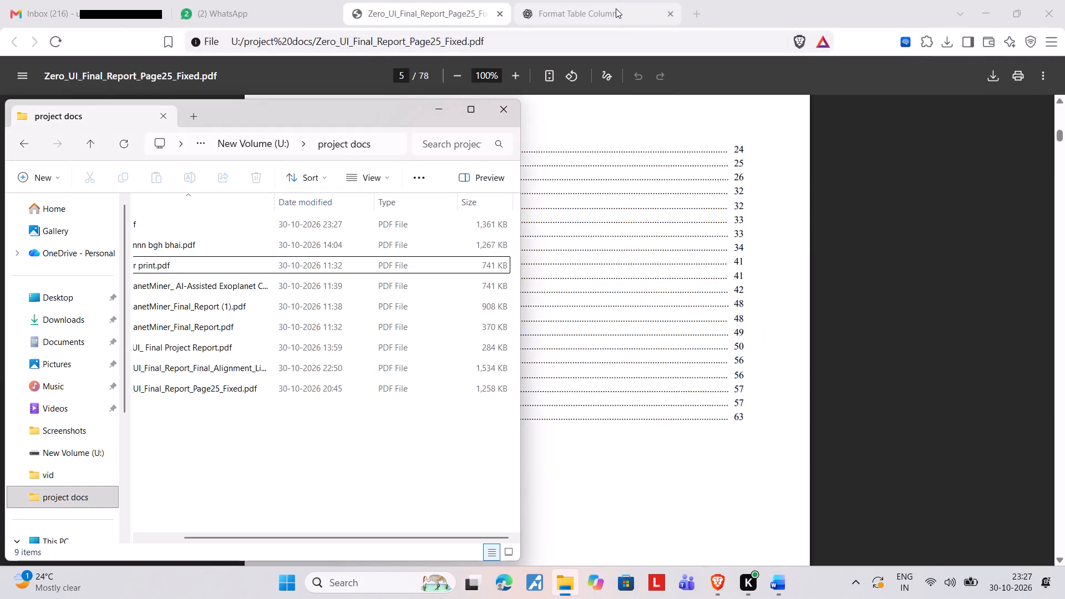
click(692, 17)
click(569, 573)
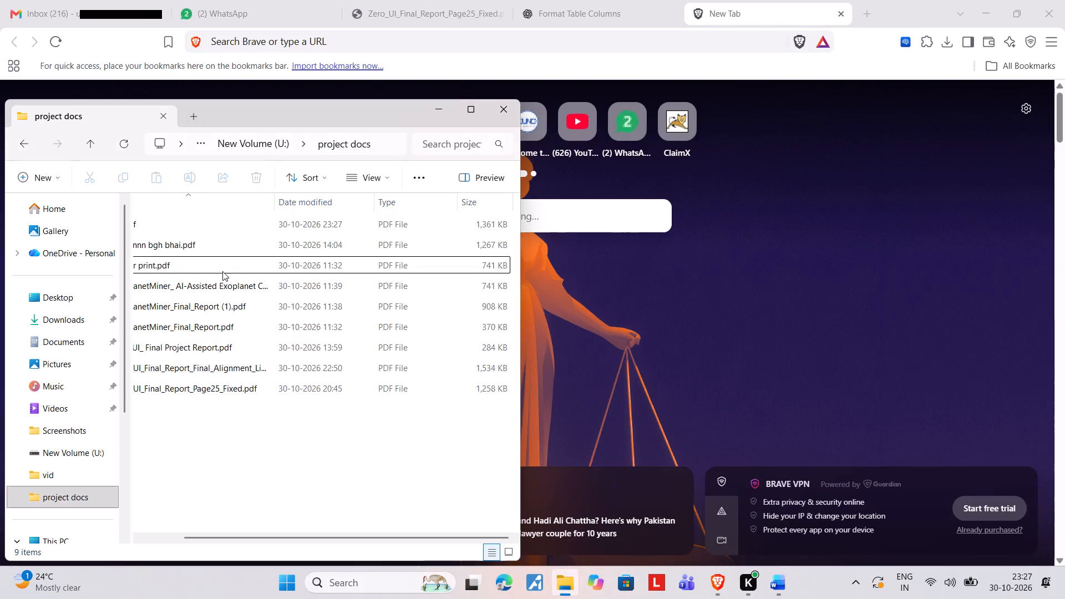
drag(304, 536, 207, 529)
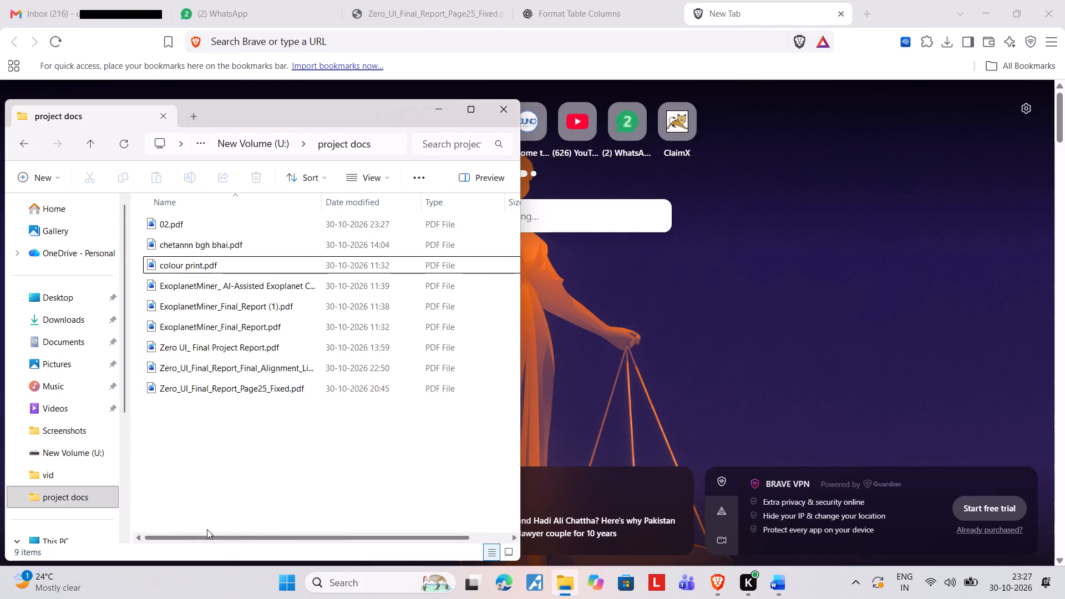
drag(207, 529, 206, 528)
drag(194, 227, 442, 231)
drag(399, 229, 686, 242)
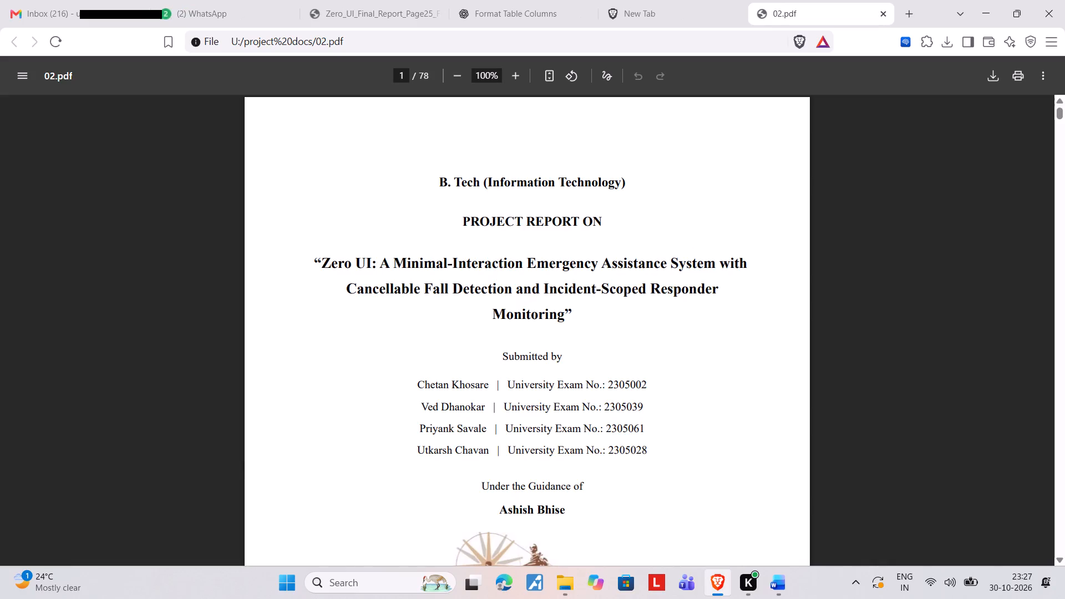
Examine the front matter of 02.pdf from the cover page and certificate through the contents list and abstract.
scroll(544, 405, down, 15)
scroll(544, 405, up, 6)
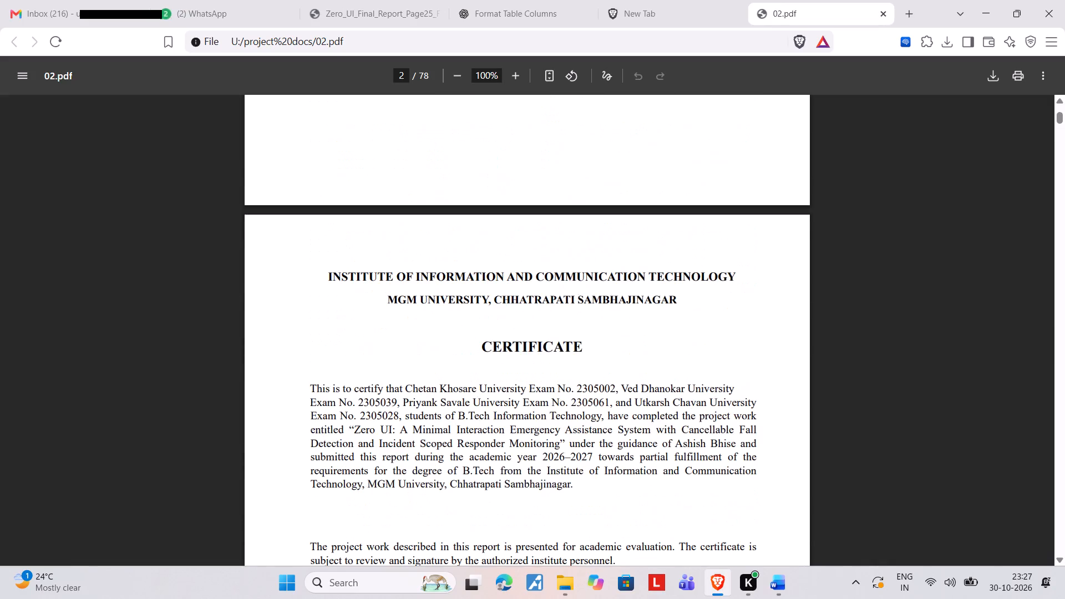
scroll(544, 405, up, 4)
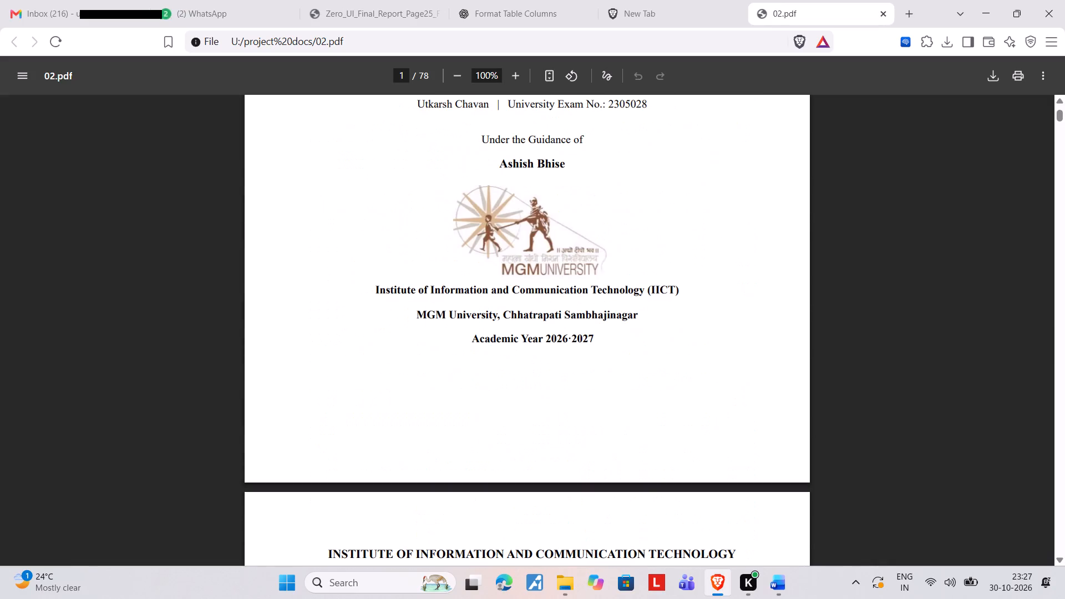
scroll(544, 405, down, 13)
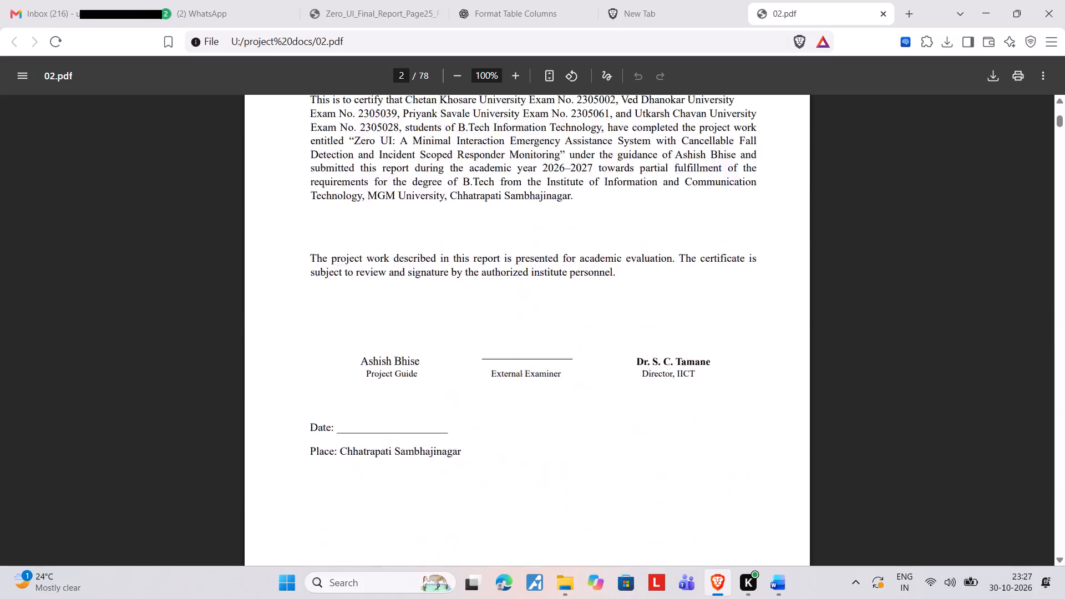
scroll(544, 405, down, 13)
scroll(544, 405, up, 2)
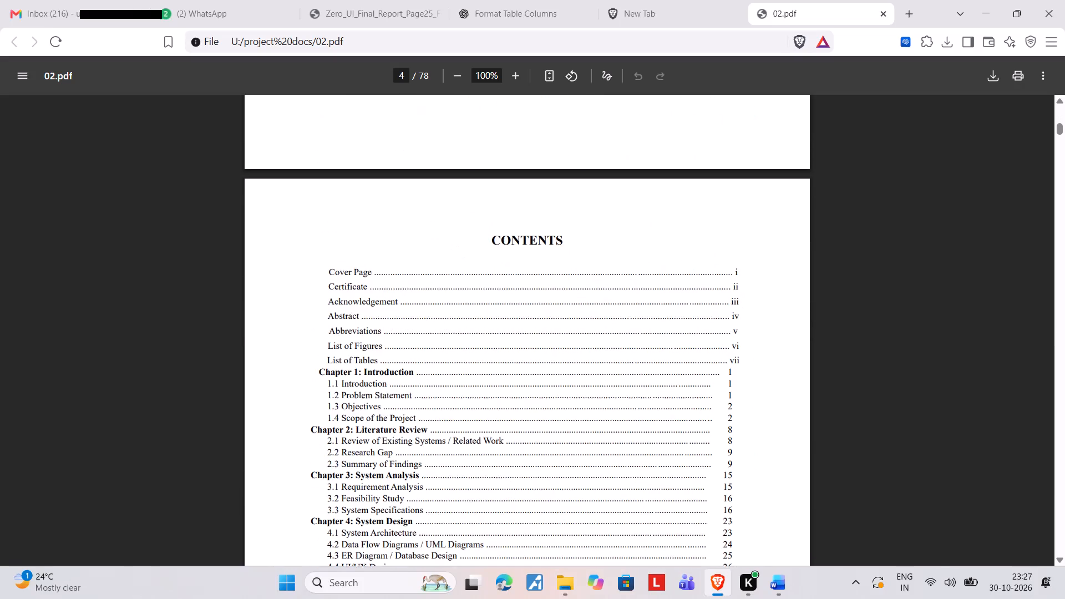
scroll(544, 405, up, 4)
scroll(544, 405, down, 11)
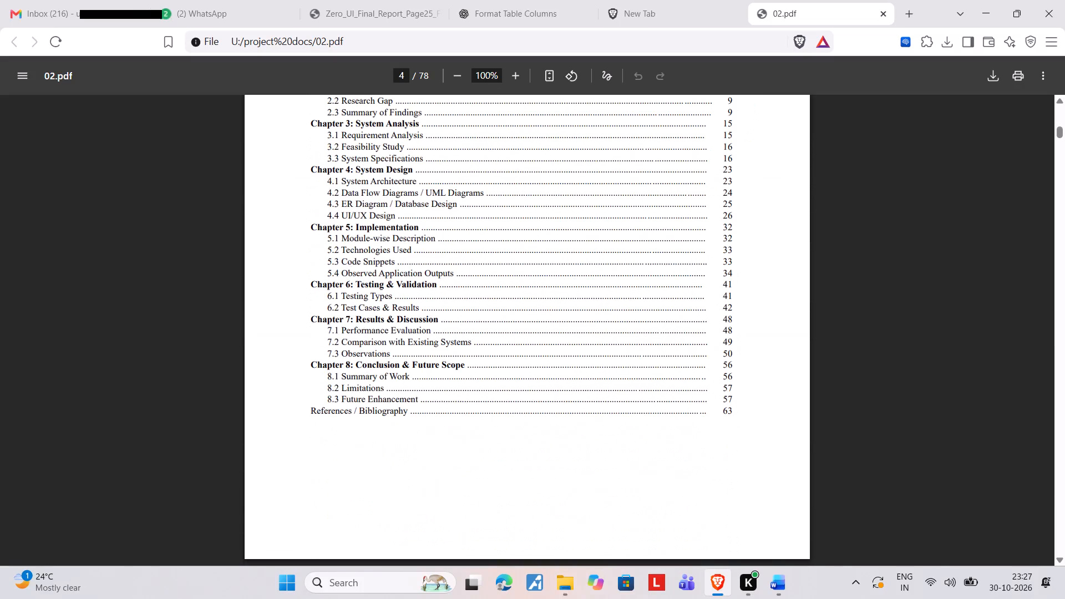
scroll(544, 405, down, 17)
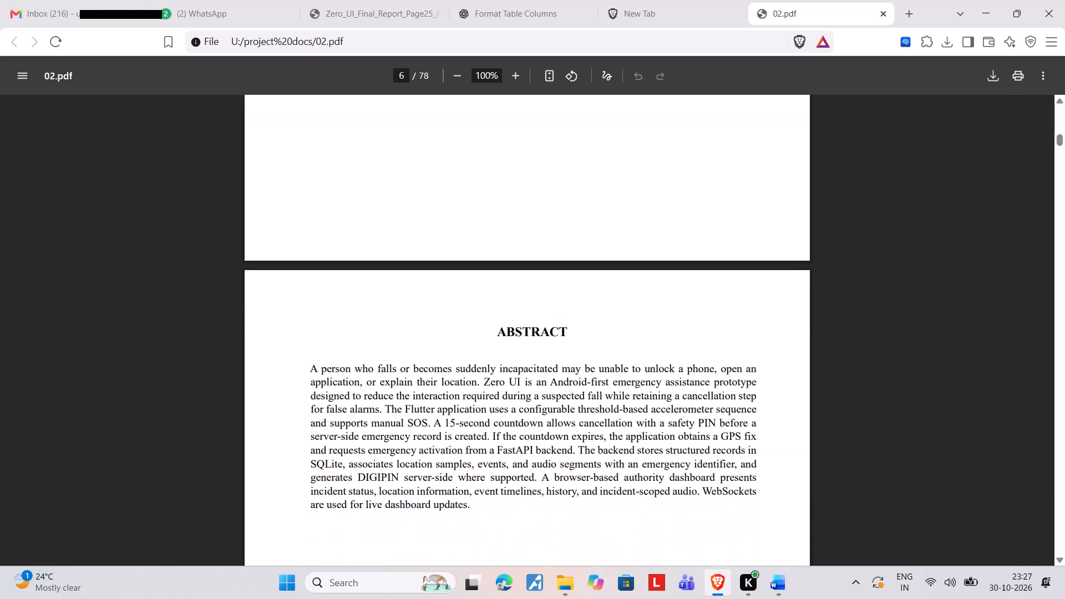
scroll(544, 405, down, 6)
scroll(544, 405, up, 20)
scroll(544, 405, up, 1)
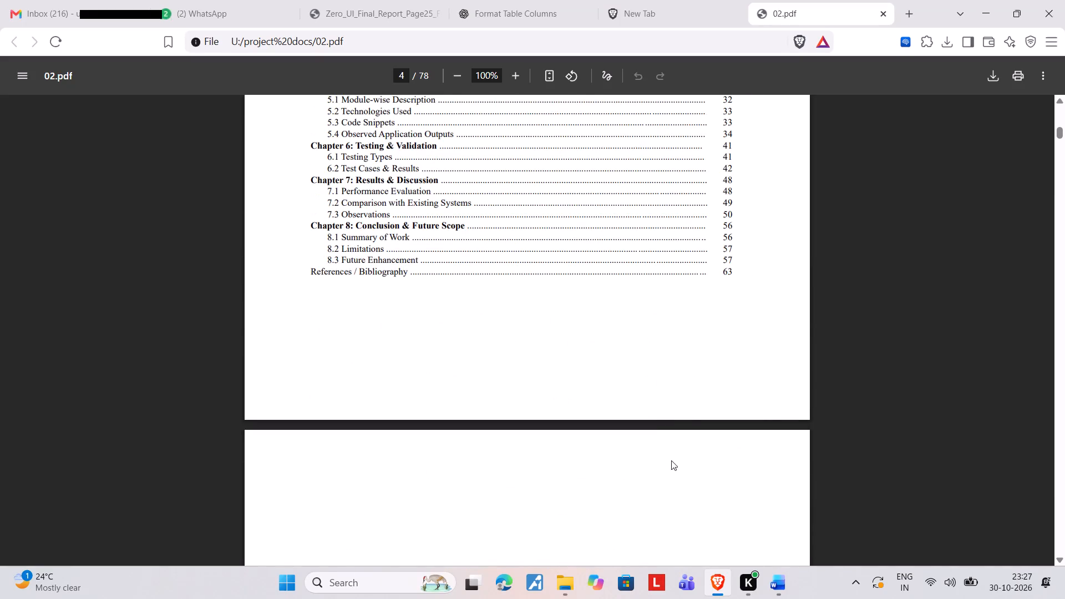
click(671, 460)
right_click(808, 427)
right_click(803, 437)
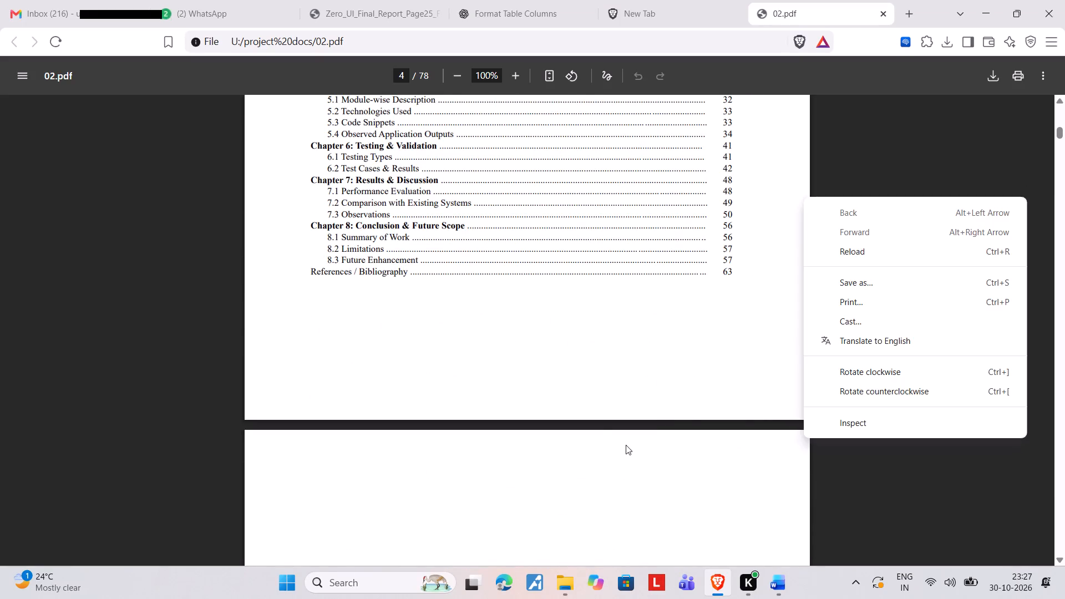
Examine the pages of 02.pdf after the contents list, from the abstract and list of figures through section 1.8.
scroll(597, 430, down, 15)
scroll(449, 314, up, 5)
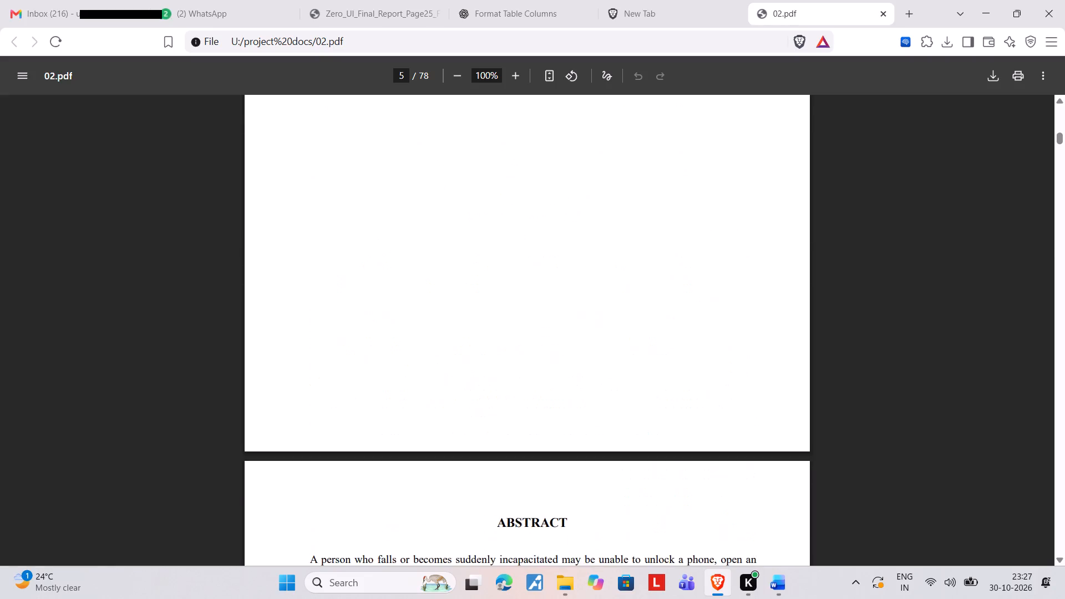
scroll(449, 314, down, 14)
scroll(449, 314, down, 8)
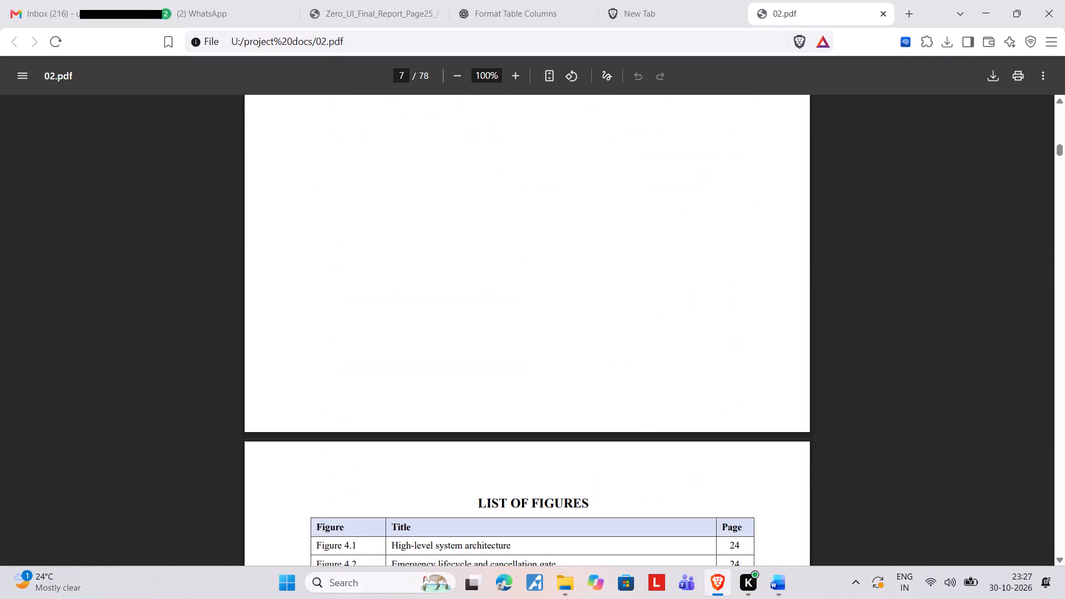
scroll(449, 314, up, 6)
scroll(449, 314, down, 6)
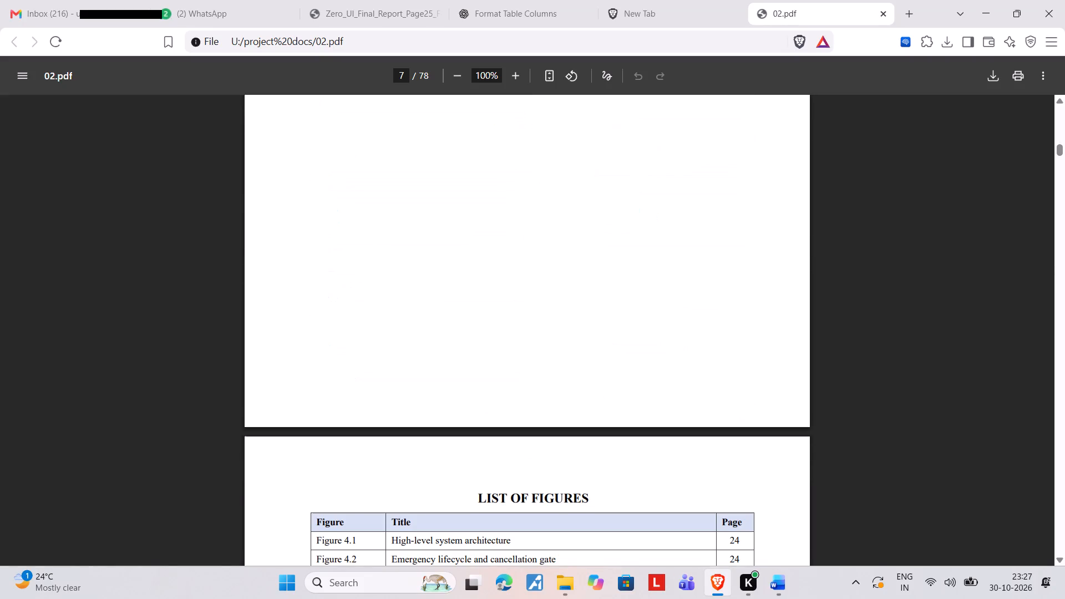
scroll(449, 314, down, 14)
scroll(449, 314, up, 7)
scroll(449, 314, down, 4)
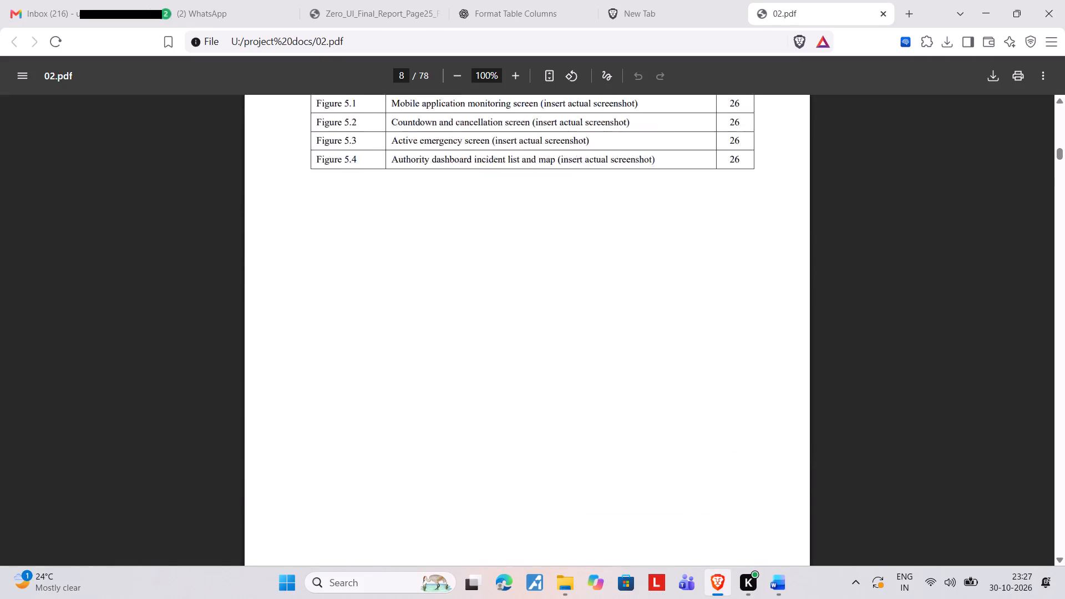
scroll(449, 314, down, 18)
scroll(449, 314, down, 7)
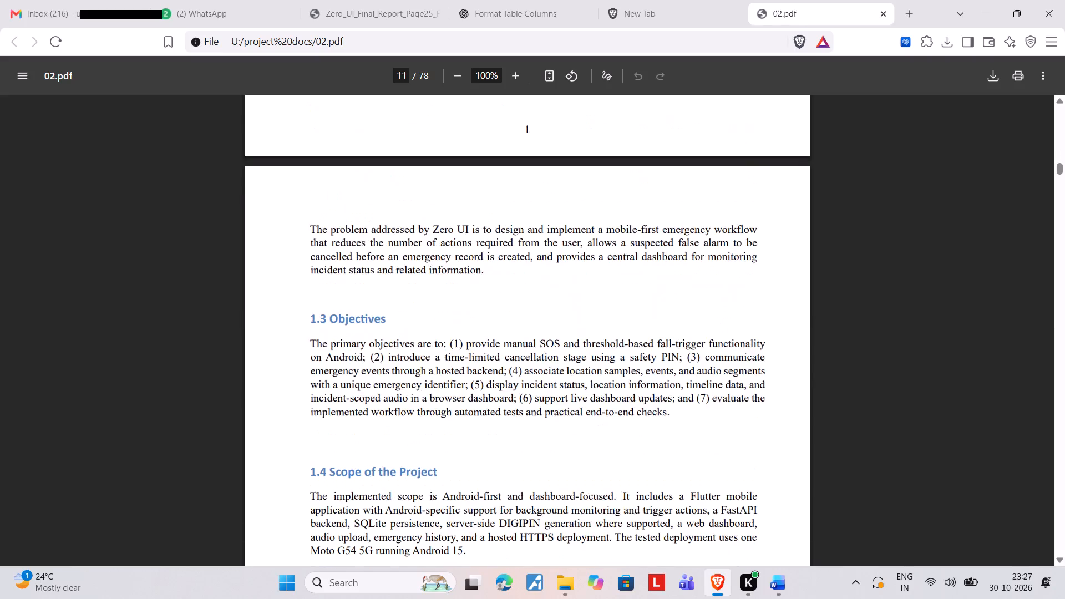
scroll(449, 314, down, 19)
scroll(449, 314, down, 9)
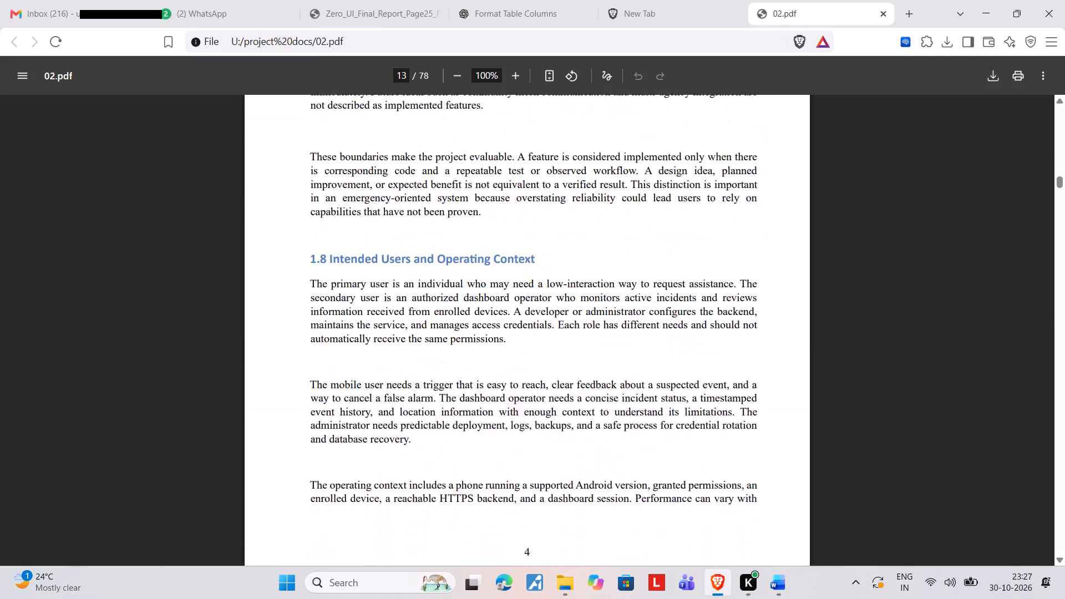
scroll(449, 314, down, 7)
scroll(449, 314, up, 1)
scroll(449, 314, down, 8)
scroll(449, 274, up, 14)
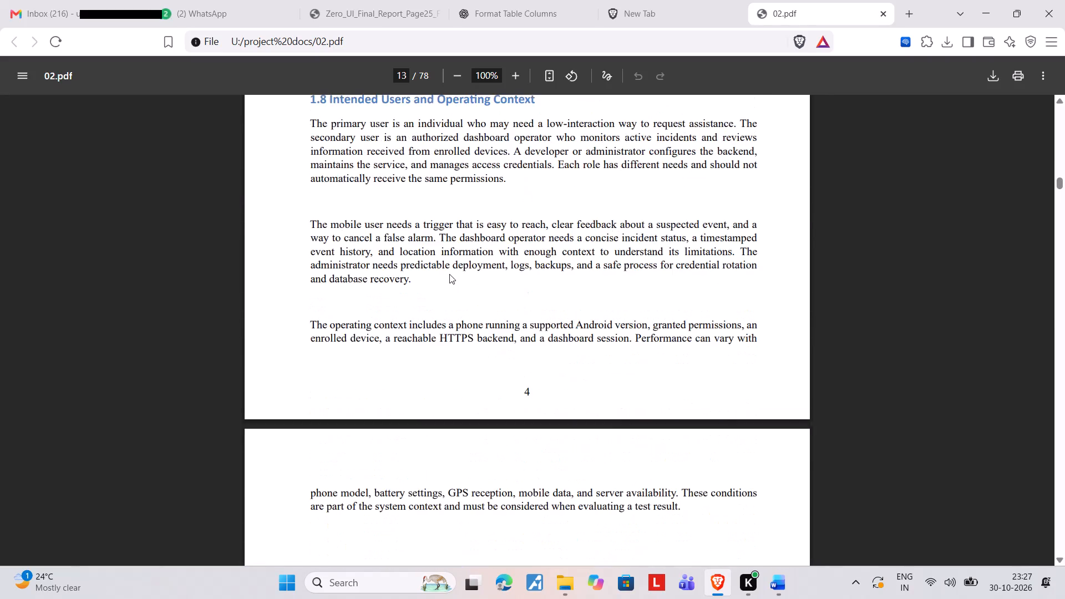